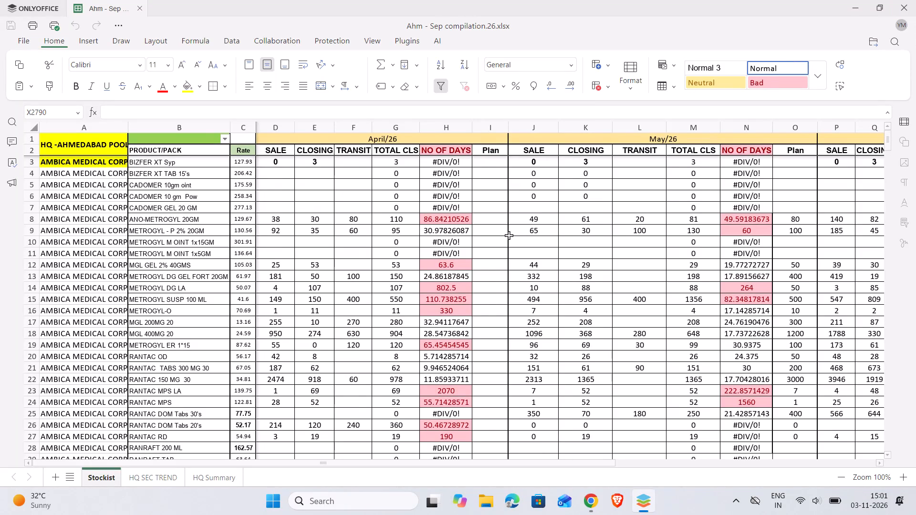
Examine the monthly sale, closing, transit and plan columns for the stockists on the Stockist sheet, especially August/26 to October/26.
scroll(509, 235, "left", 7)
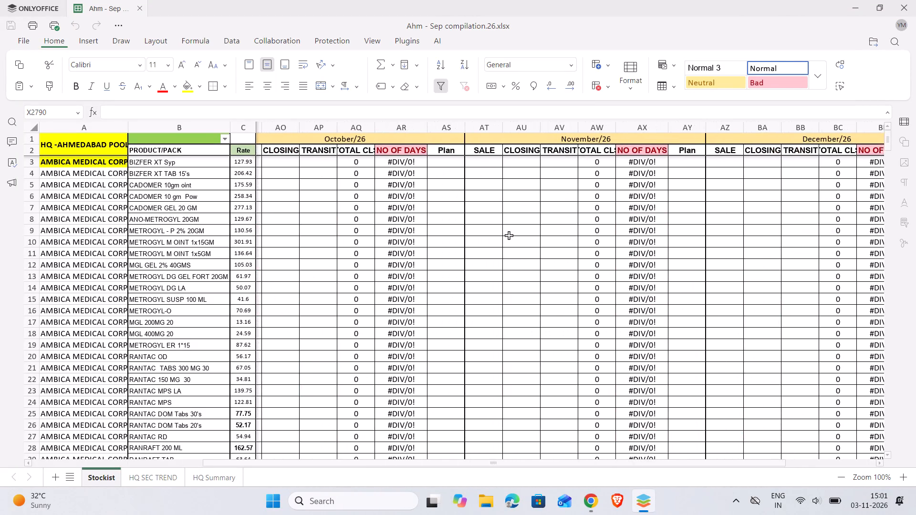
scroll(514, 235, "right", 4)
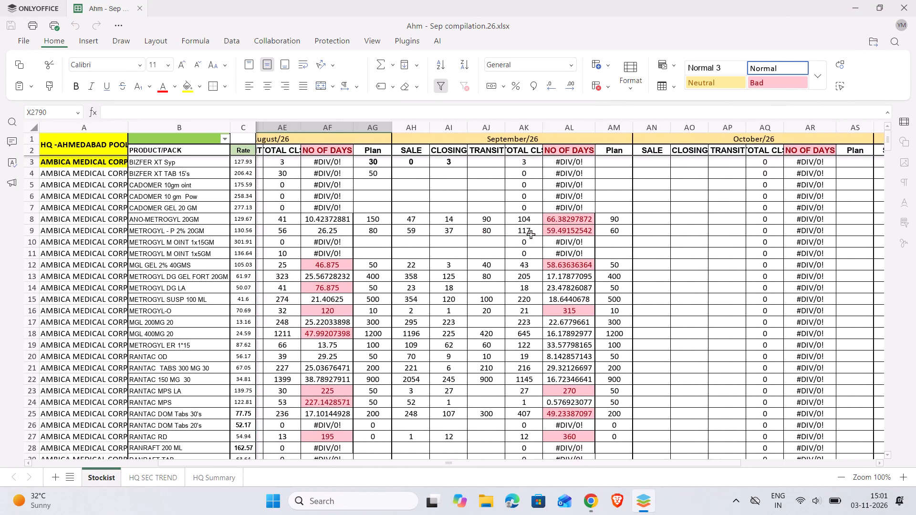
scroll(531, 234, "right", 2)
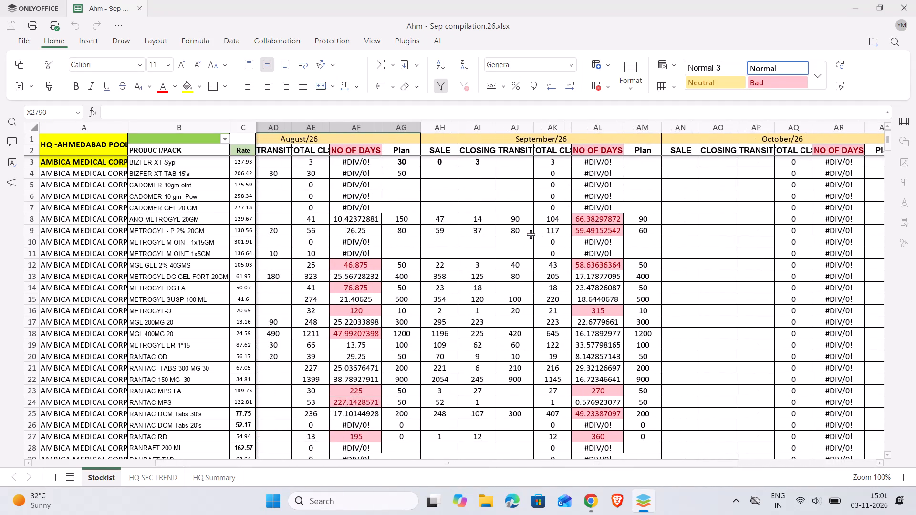
scroll(531, 234, "down", 9)
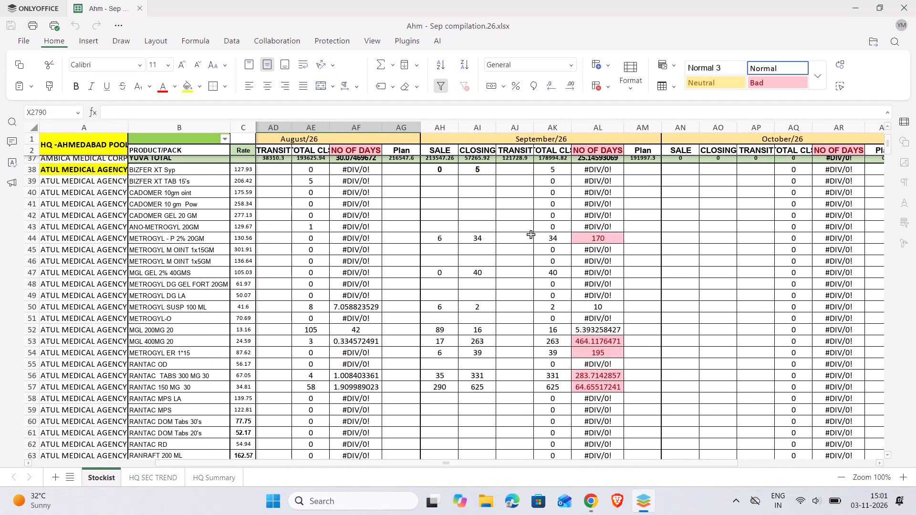
scroll(531, 234, "down", 7)
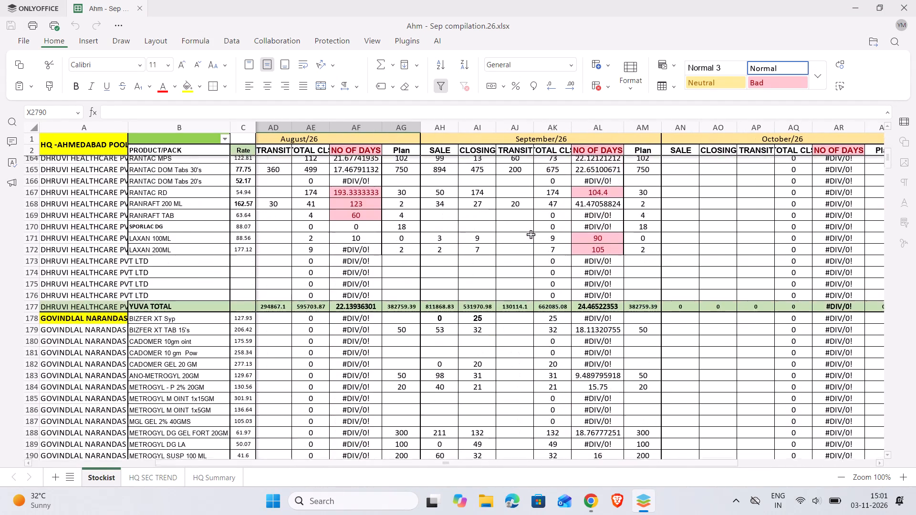
scroll(531, 234, "up", 13)
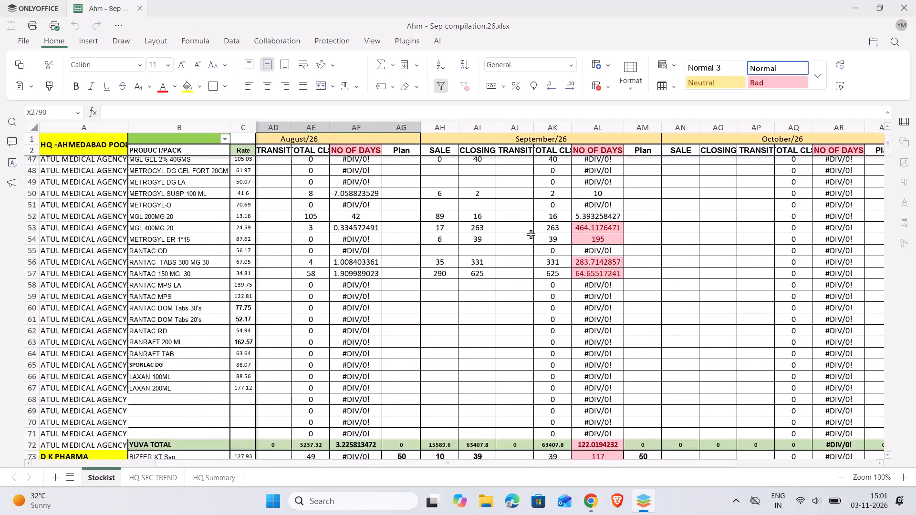
Select the October/26 SALE cell for BIZFER XT Syp in the first stockist's block, cell AN3.
scroll(531, 234, "left", 2)
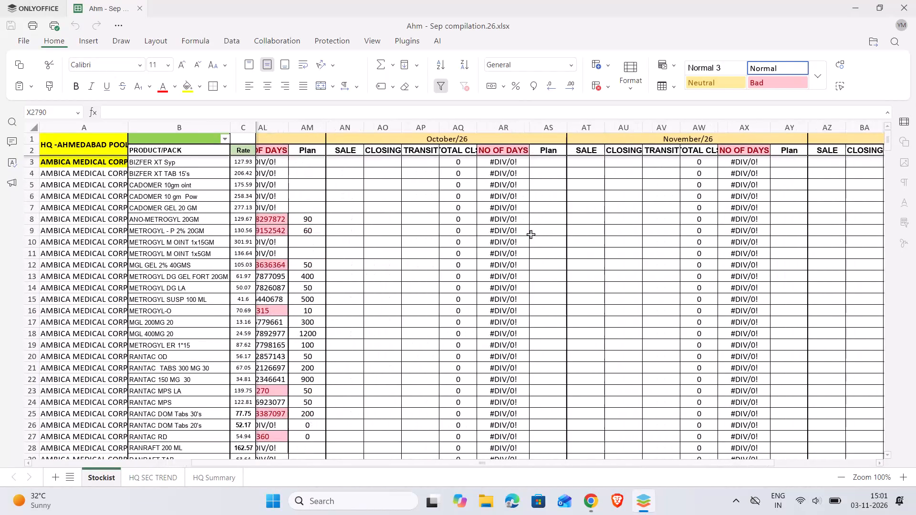
left_click(349, 161)
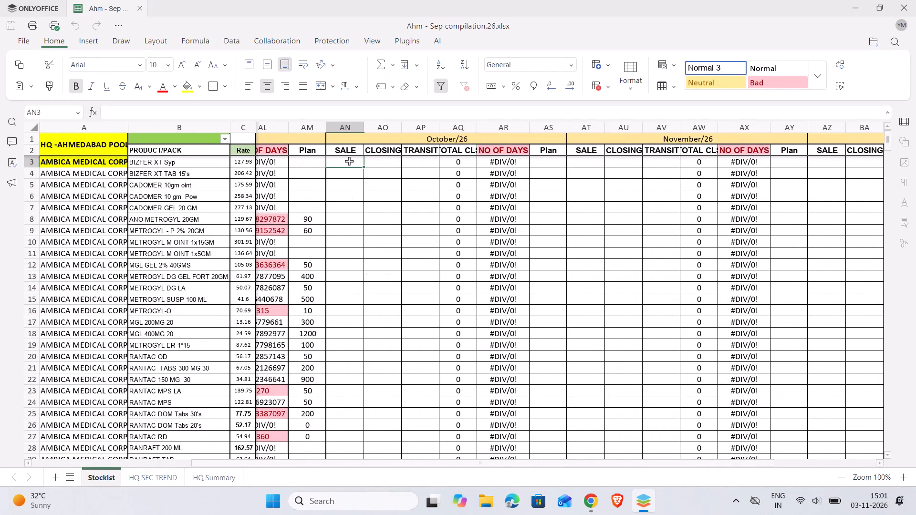
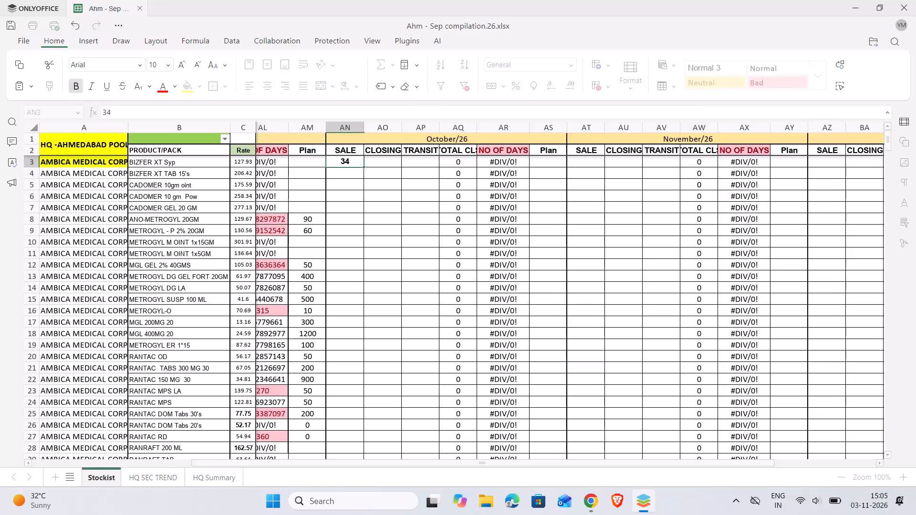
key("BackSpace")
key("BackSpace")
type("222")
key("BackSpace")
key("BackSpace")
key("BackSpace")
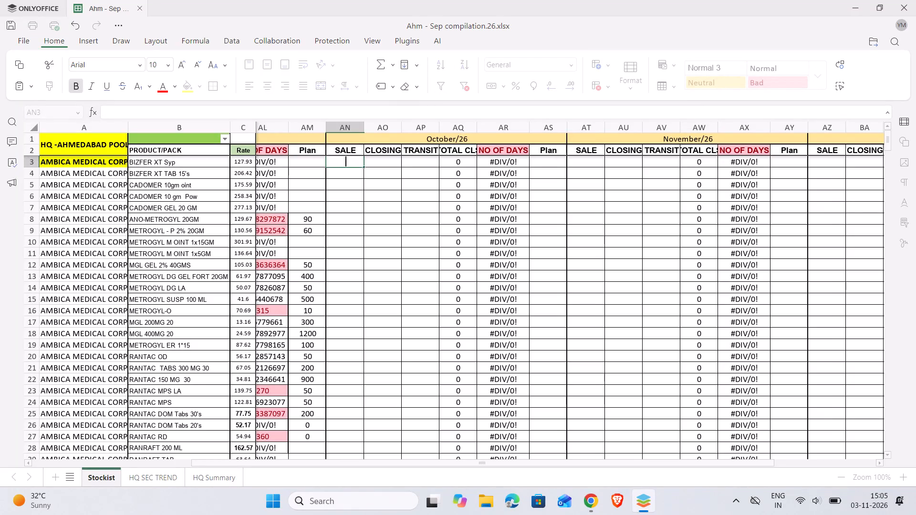
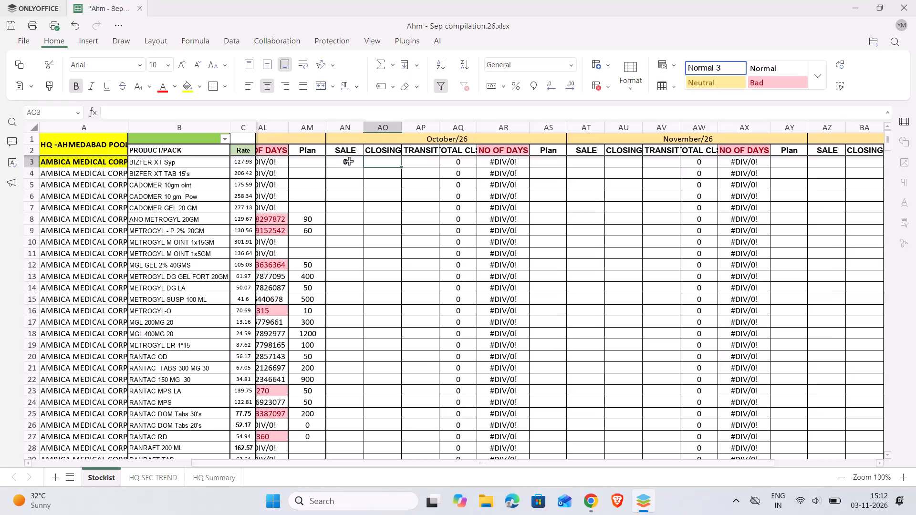
Enter 0 as the October/26 closing stock for BIZFER XT Syp.
key("0")
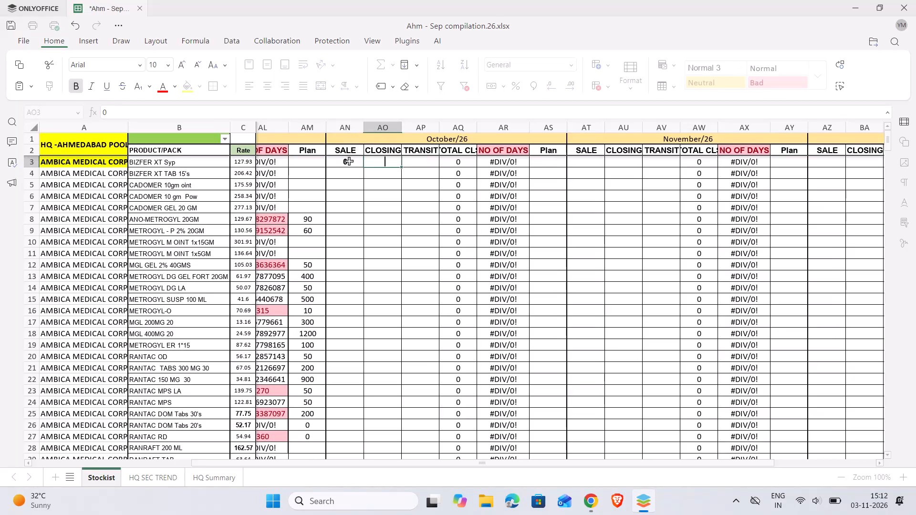
key("Return")
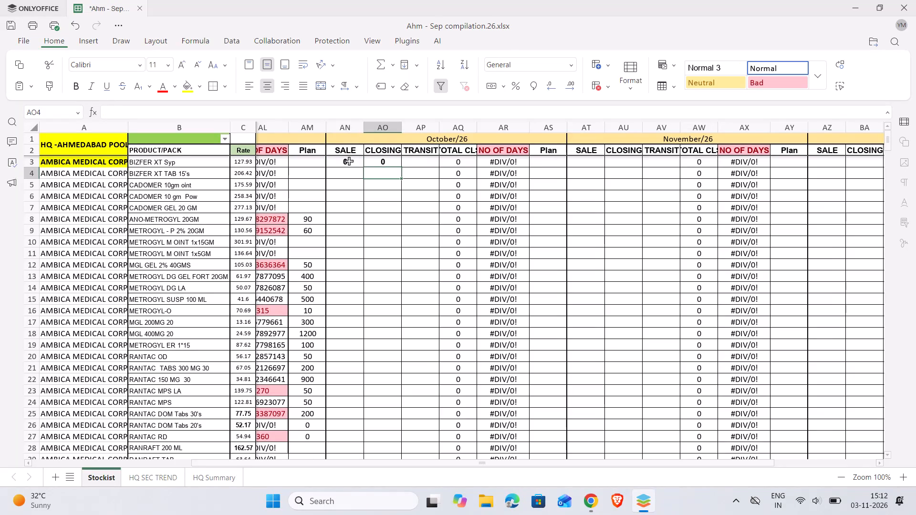
Fill the October/26 figures for ANO-METROGYL 20GM with sale 92 and closing 42.
key("Left")
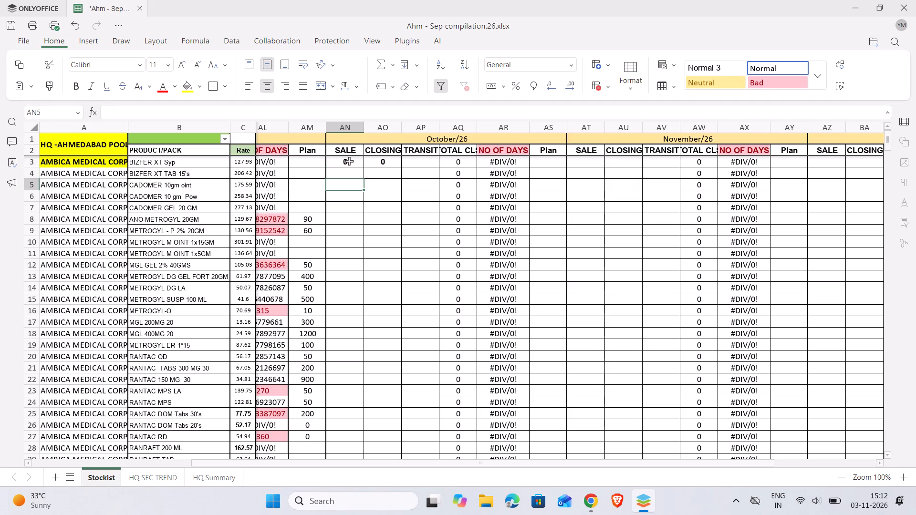
key("Down")
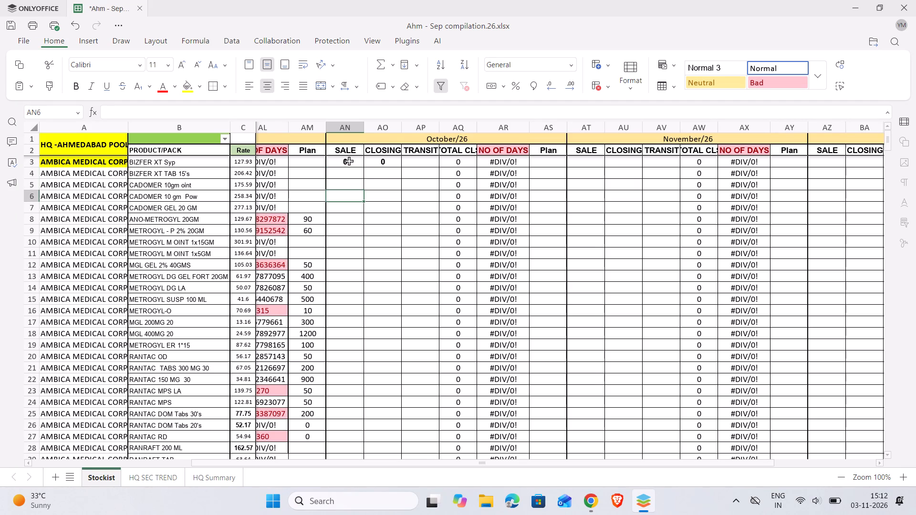
key("Down")
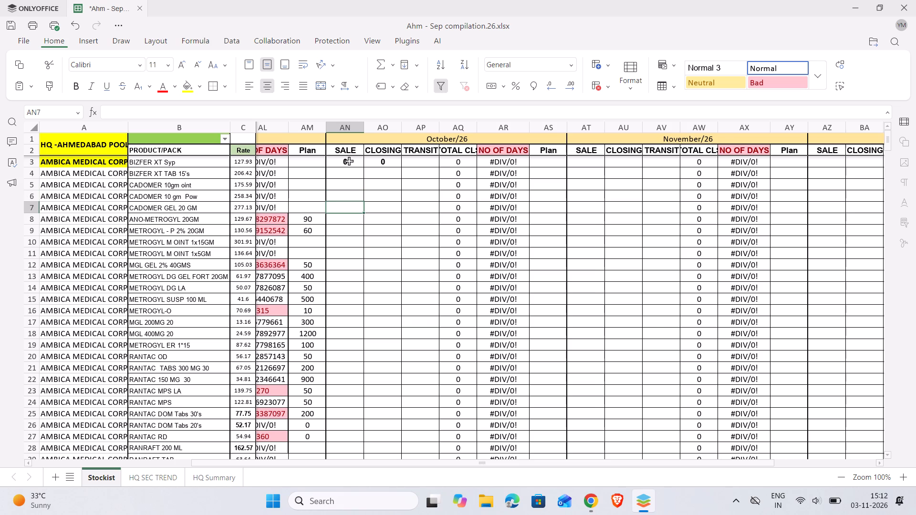
key("Down")
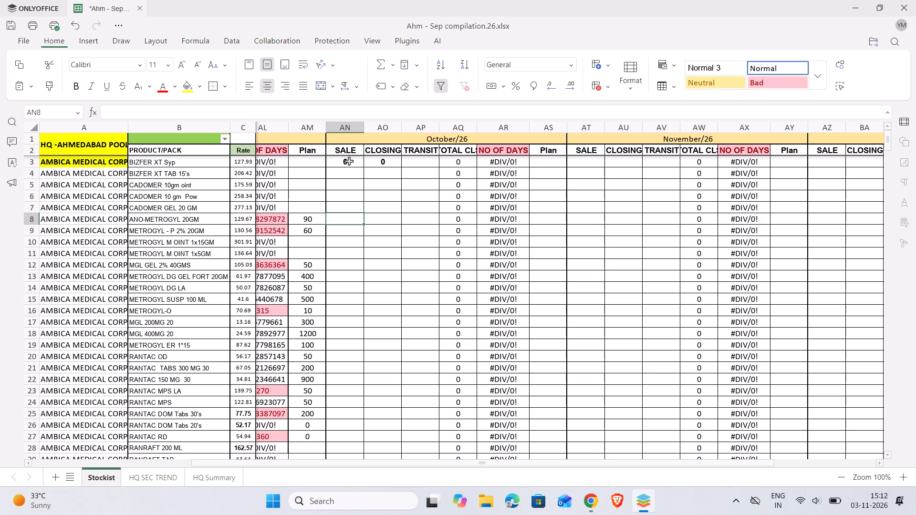
key("plus")
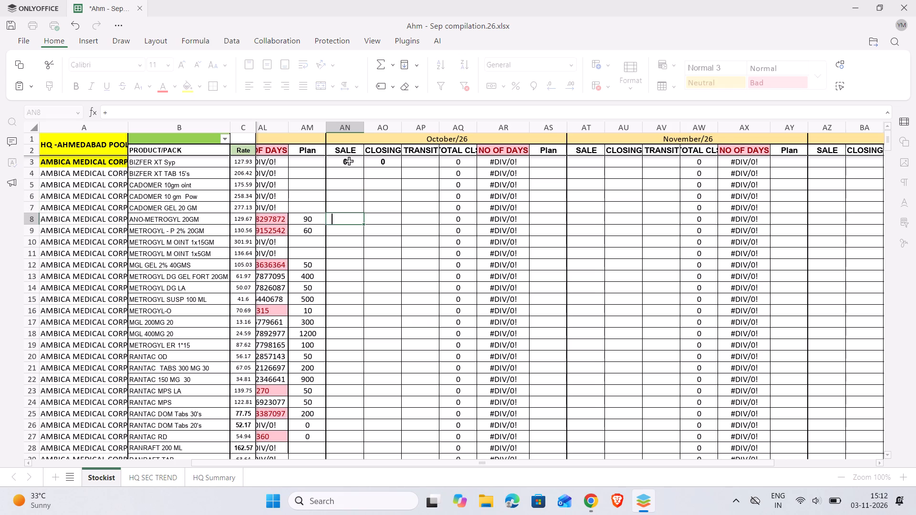
key("BackSpace")
type("92")
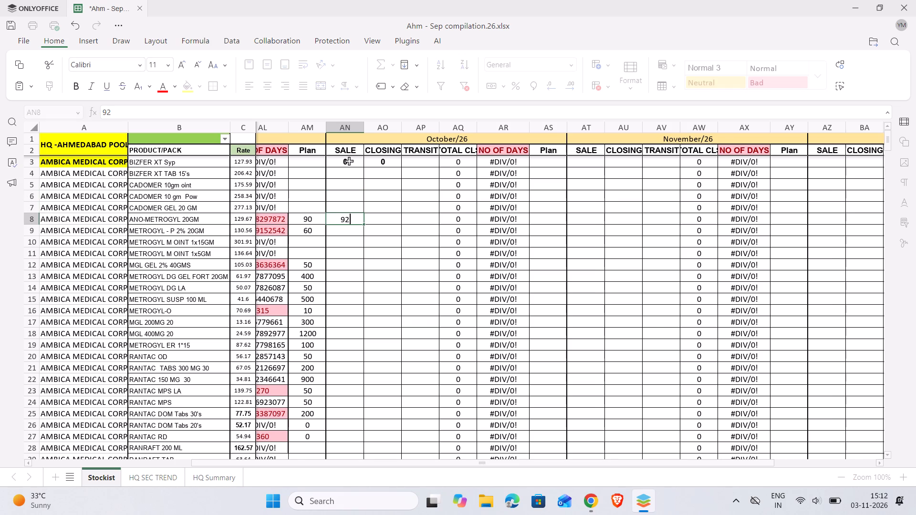
key("Right")
type("42")
key("Down")
Fill the October/26 figures for METROGYL - P 2% 20GM with sale 135 and closing 82.
key("Left")
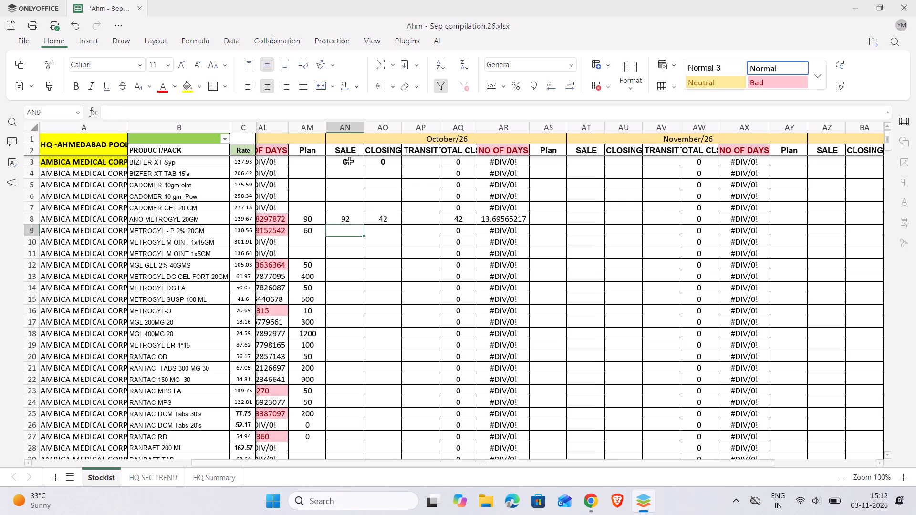
key("1")
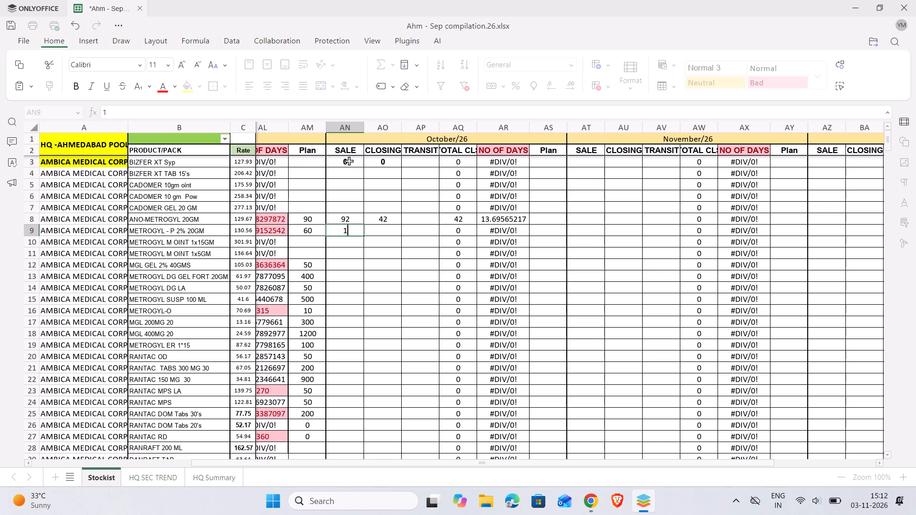
type("35")
key("Right")
type("82")
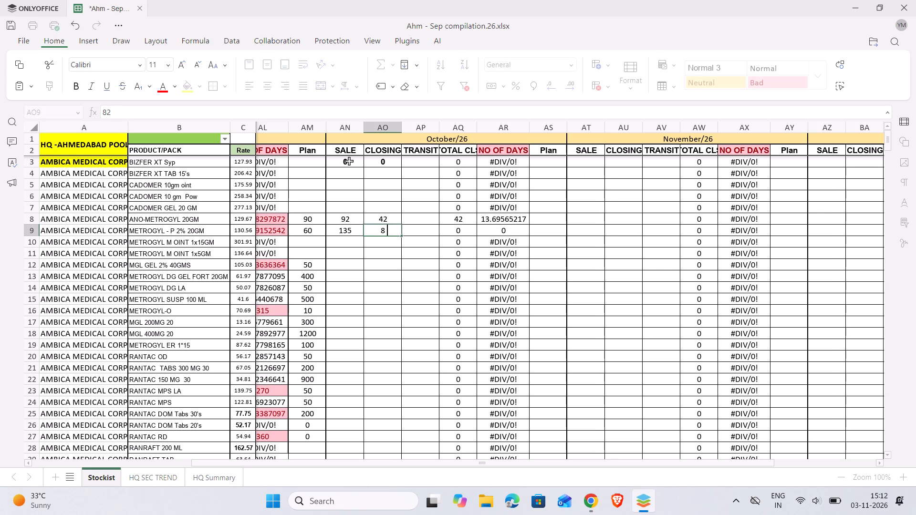
key("Down")
Fill the October/26 figures for MGL GEL 2% 40GMS with sale 56 and closing 47.
key("Left")
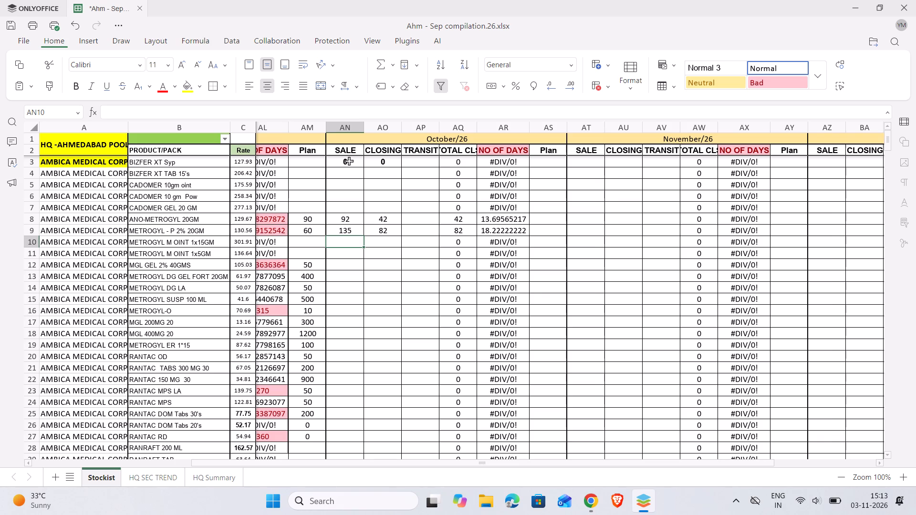
key("Down")
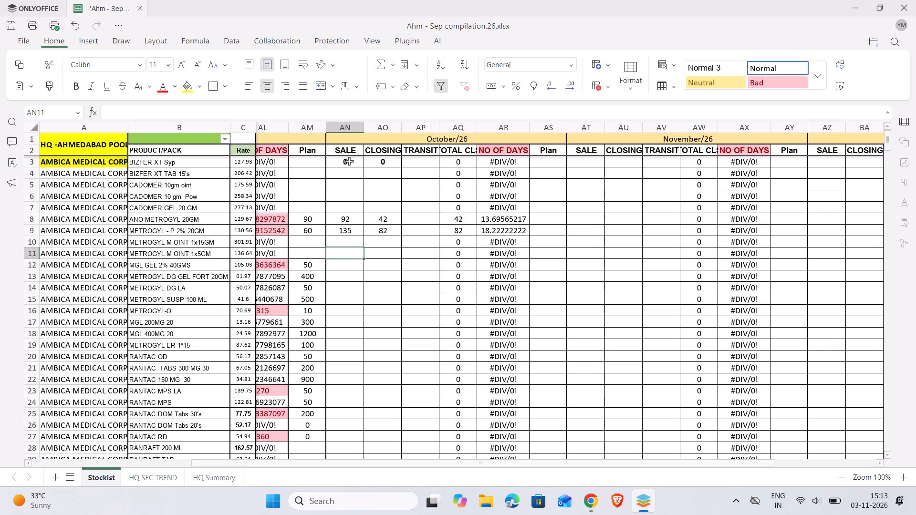
key("Down")
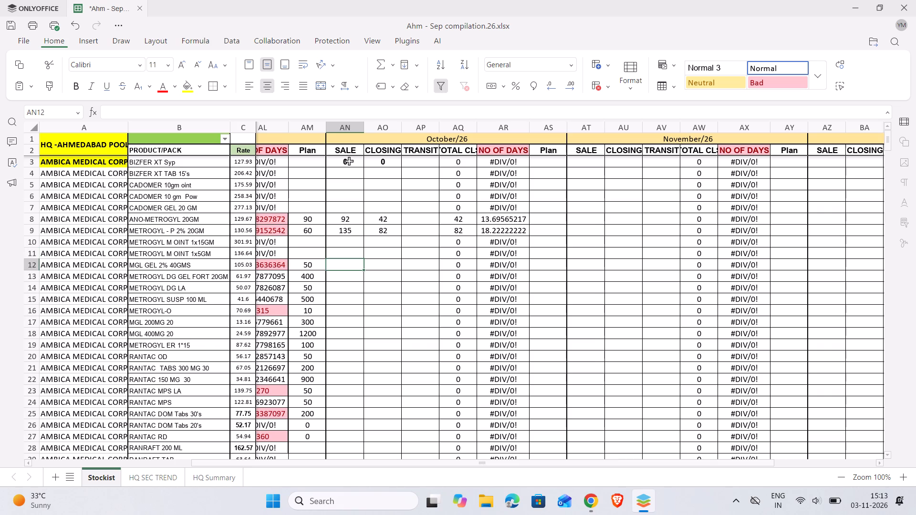
type("56")
key("Right")
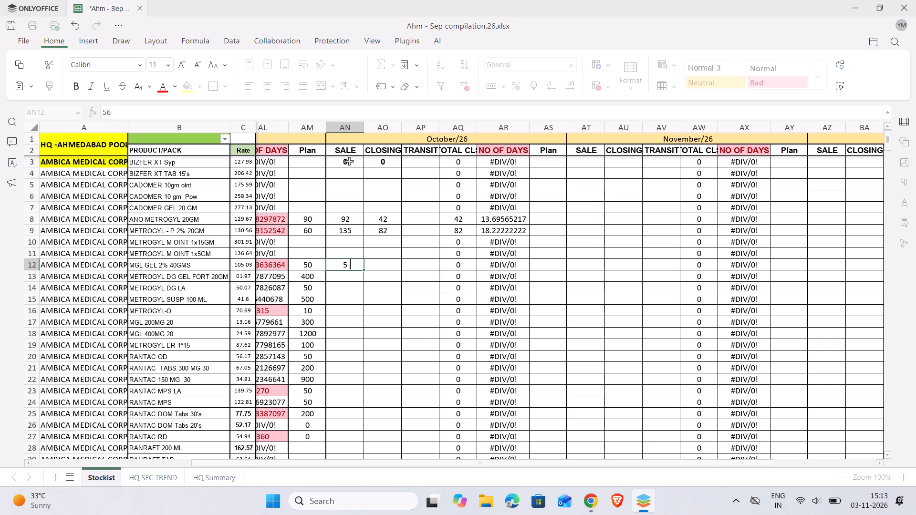
type("47")
key("Down")
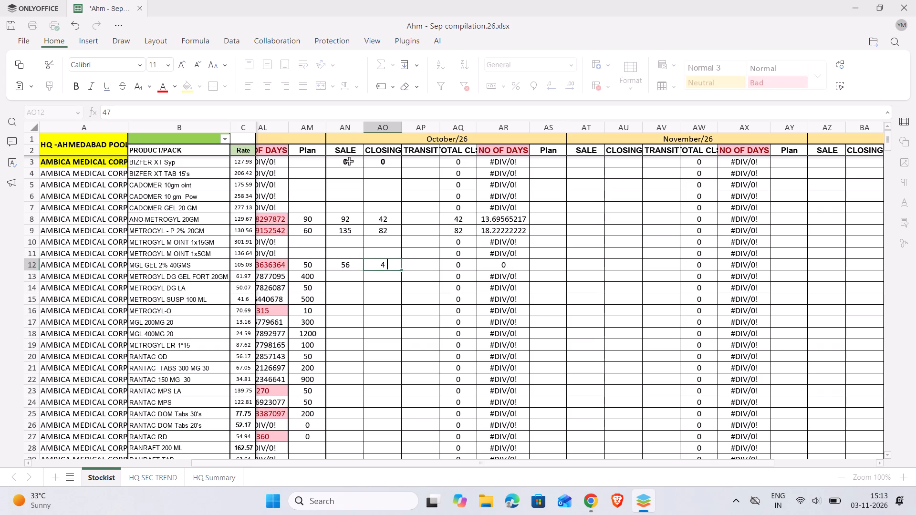
Fill the October/26 figures for METROGYL DG GEL FORT 20GM with sale 239 and closing 96.
key("Left")
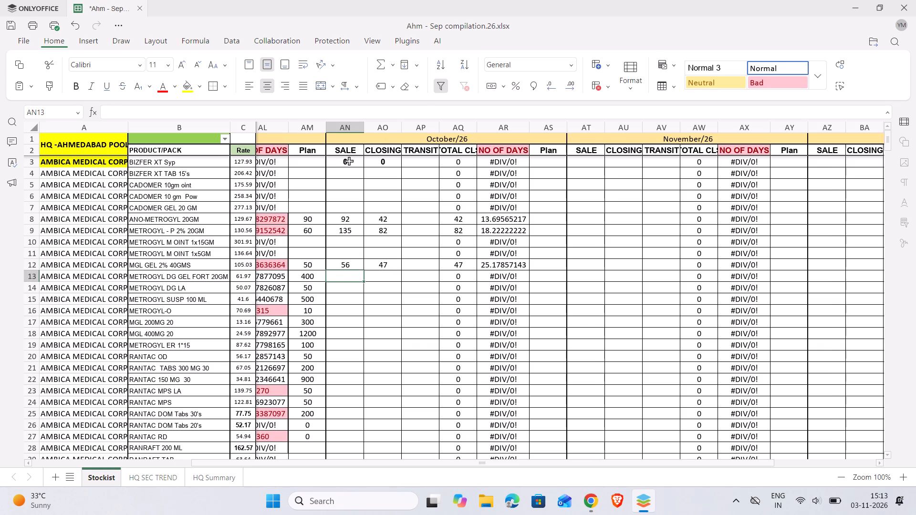
type("239")
key("Right")
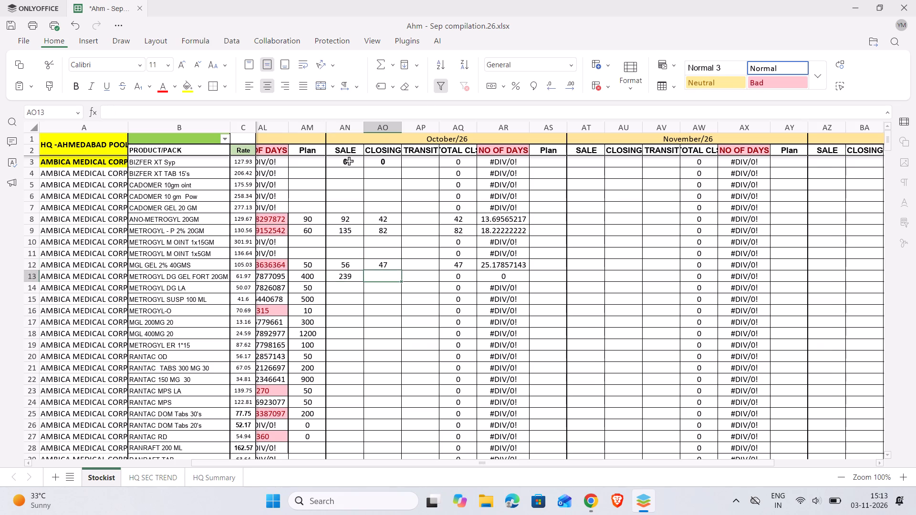
type("96")
key("Down")
Fill the October/26 figures for METROGYL DG LA with sale 18 and closing 0.
key("Left")
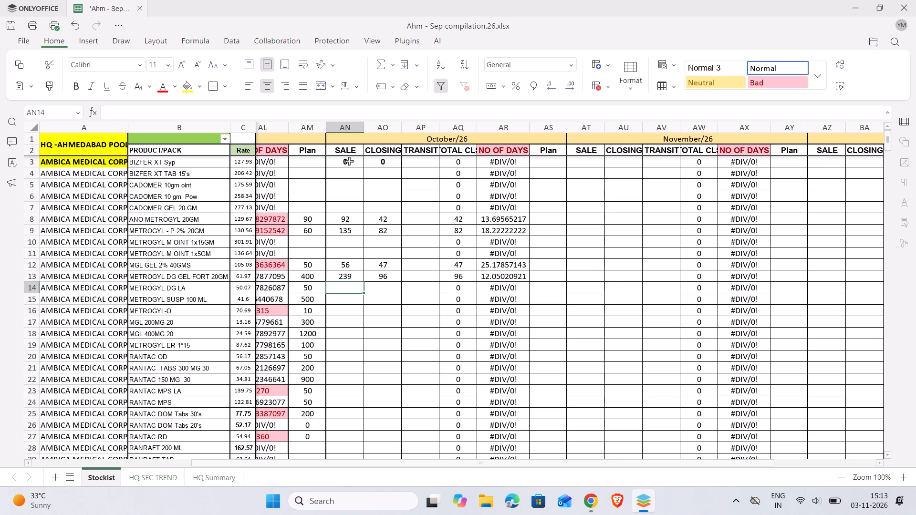
type("18")
key("Right")
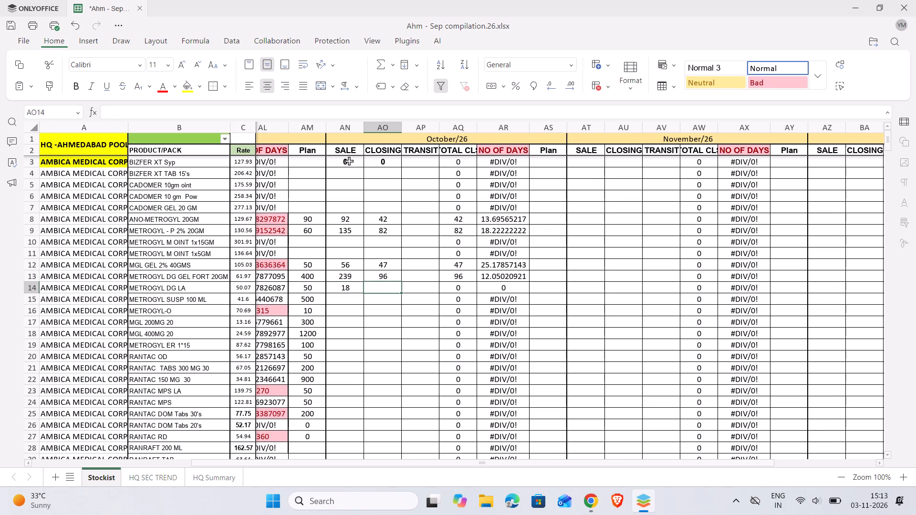
key("0")
key("Down")
Fill the October/26 figures for METROGYL SUSP 100 ML with sale 220 and closing 300.
key("Up")
key("Left")
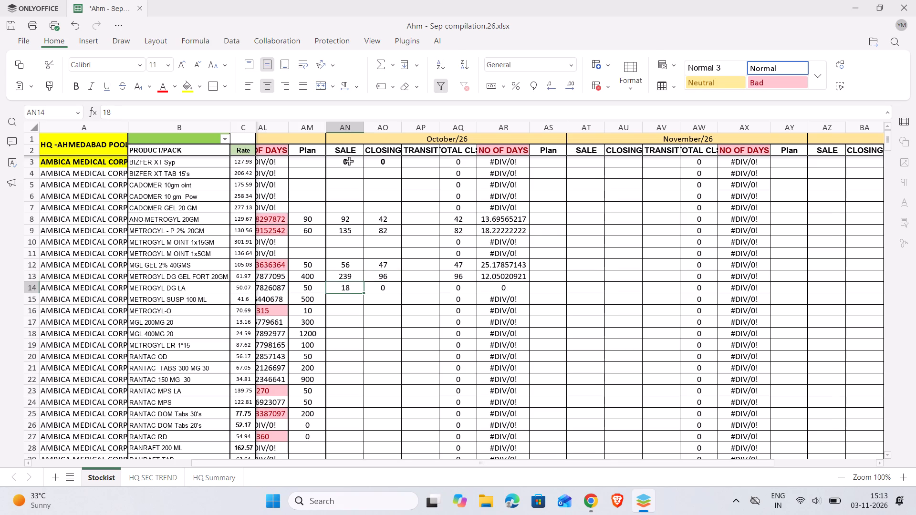
key("Down")
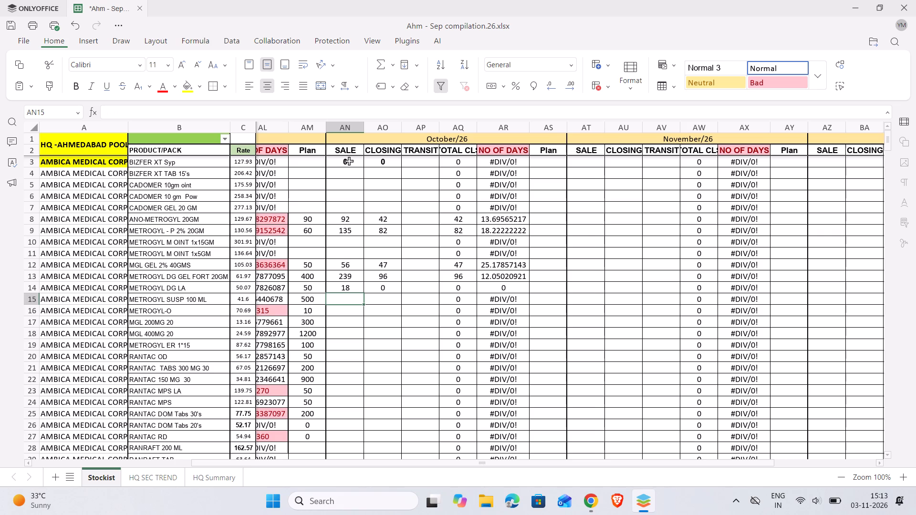
type("220")
key("Right")
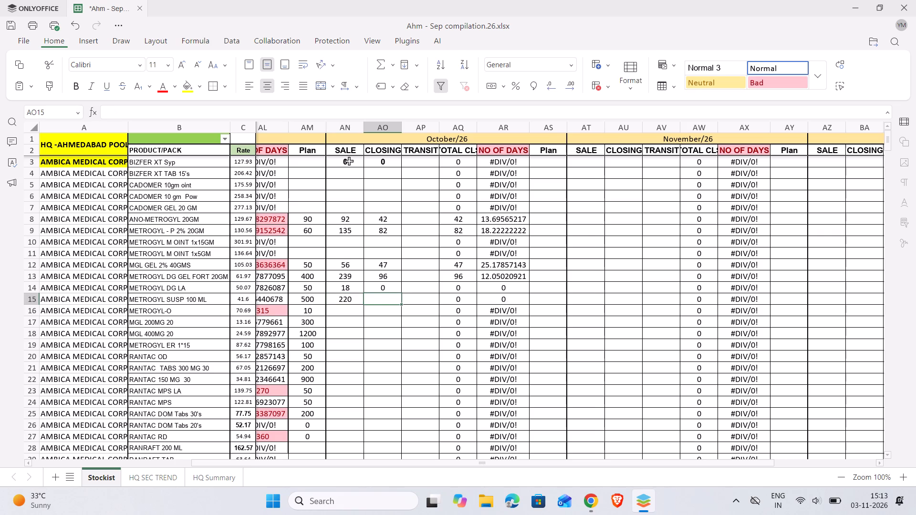
type("300")
key("Down")
Fill the October/26 figures for METROGYL-O with sale 16 and closing 5.
key("Left")
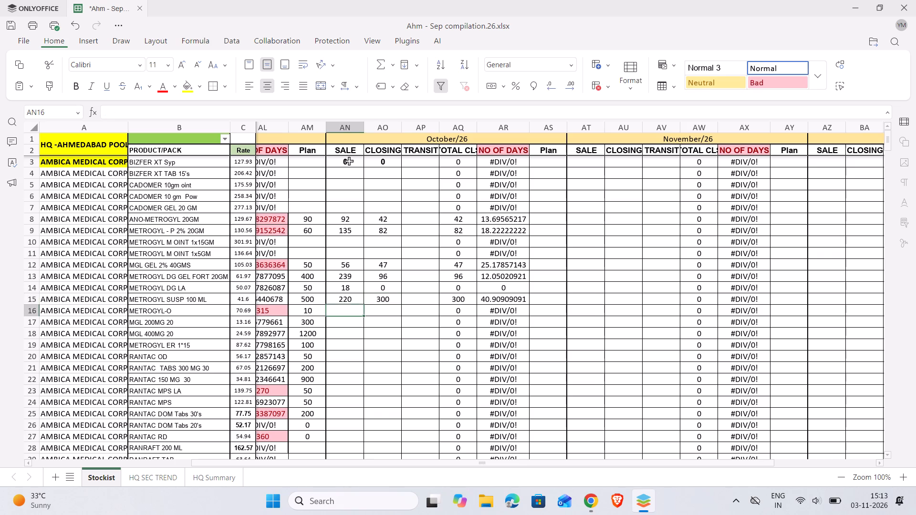
type("16")
key("Right")
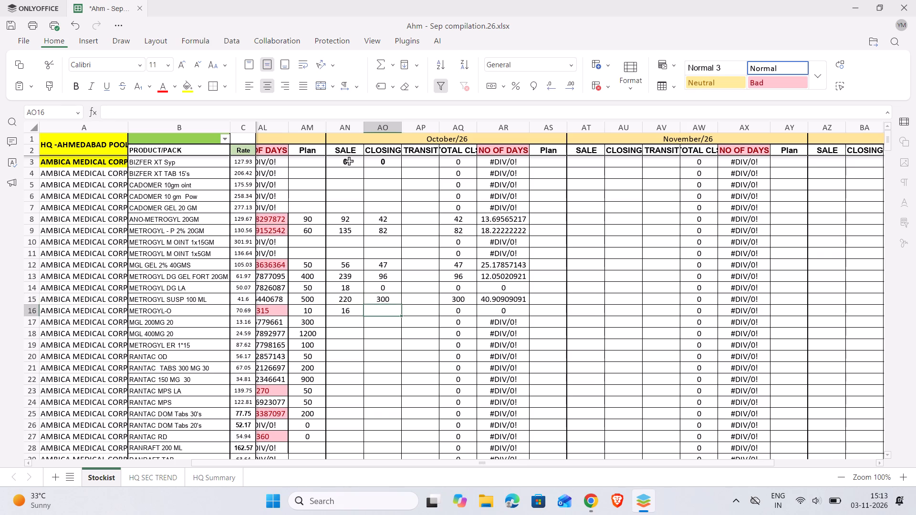
key("5")
key("Down")
Fill the October/26 figures for MGL 200MG 20 with sale 193 and closing 120.
key("Left")
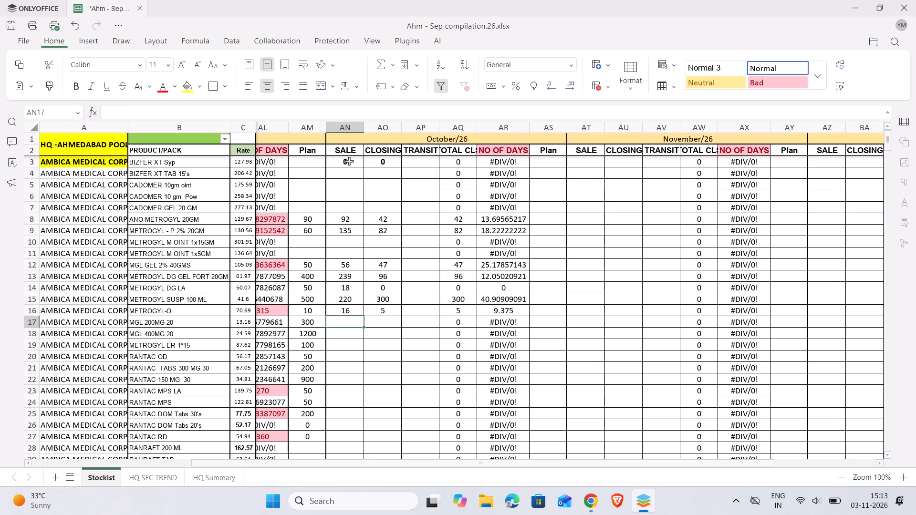
type("193")
key("Right")
type("120")
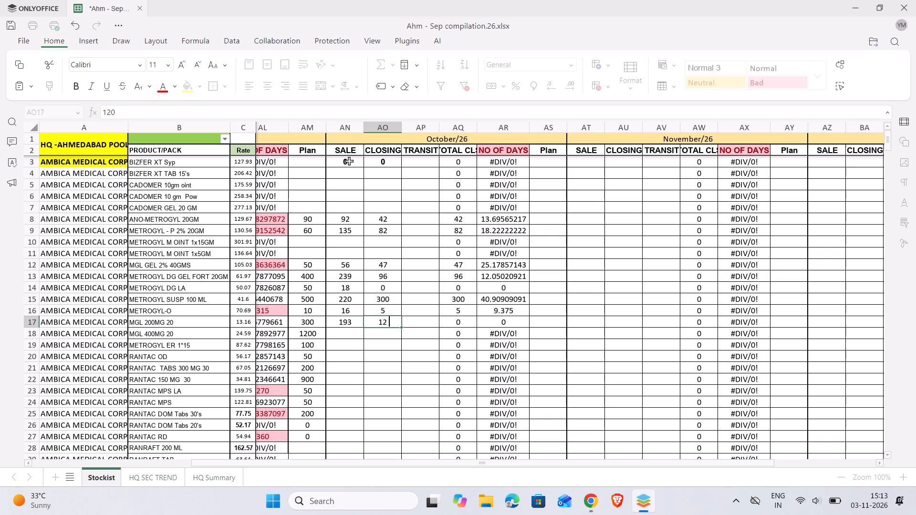
key("Down")
Fill the October/26 figures for MGL 400MG 20 with sale 1075 and closing 200.
key("Left")
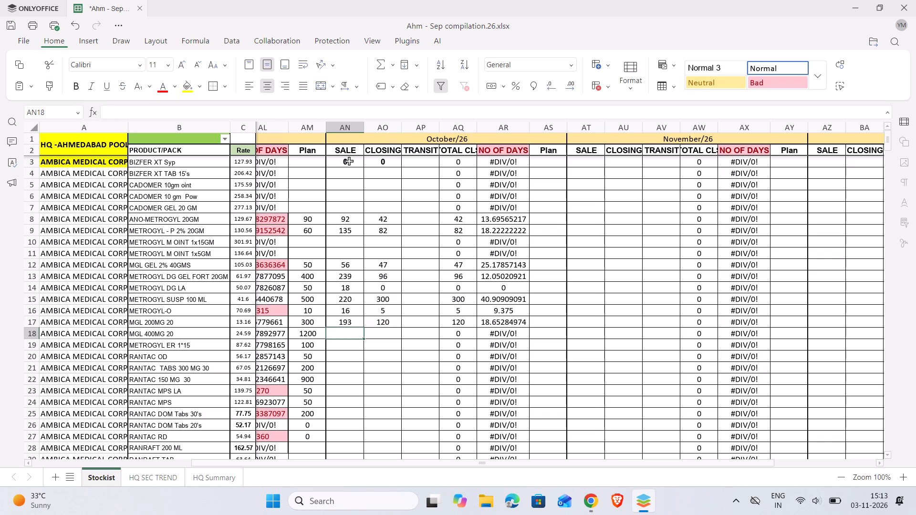
type("1075")
key("Right")
type("200")
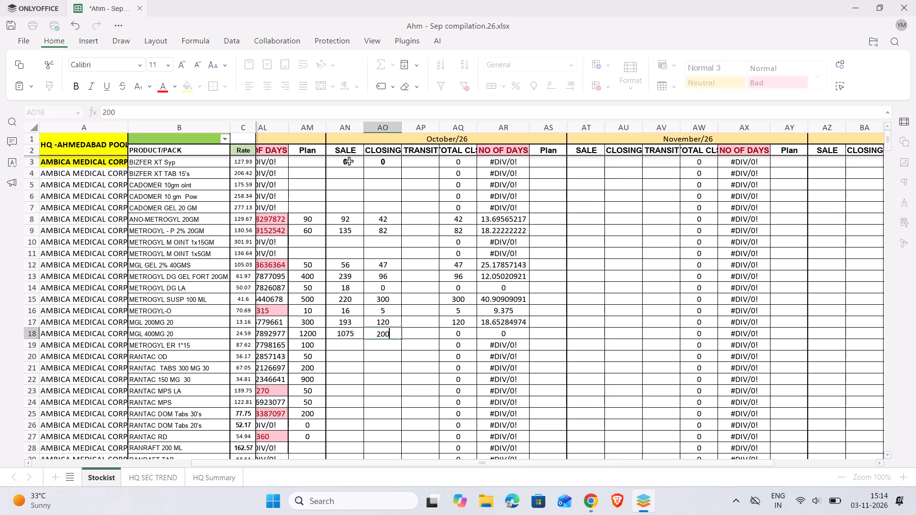
key("Down")
Fill the October/26 figures for METROGYL ER 1*15 with sale 182 and closing 0.
key("Left")
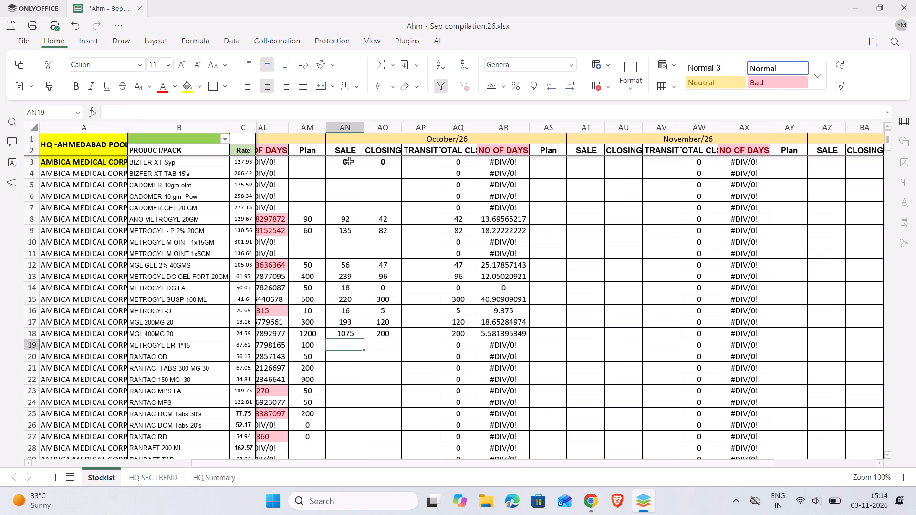
type("182")
key("Right")
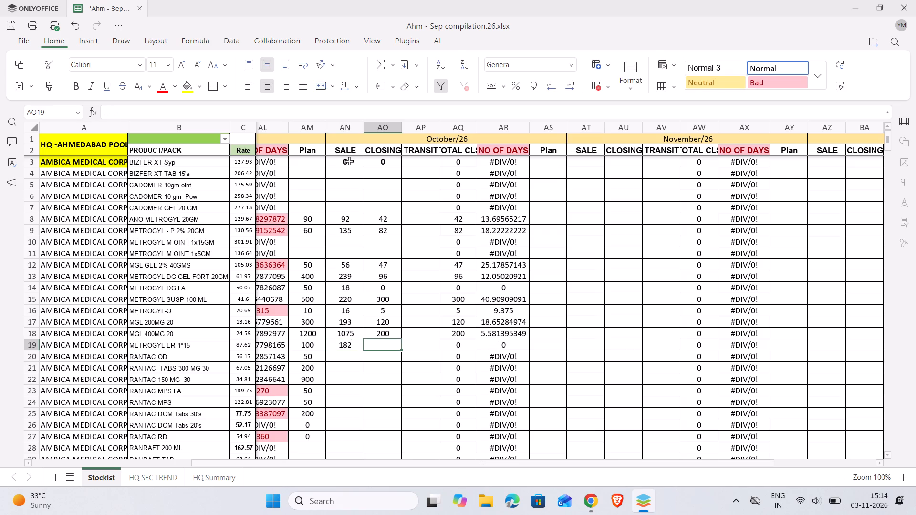
key("2")
key("BackSpace")
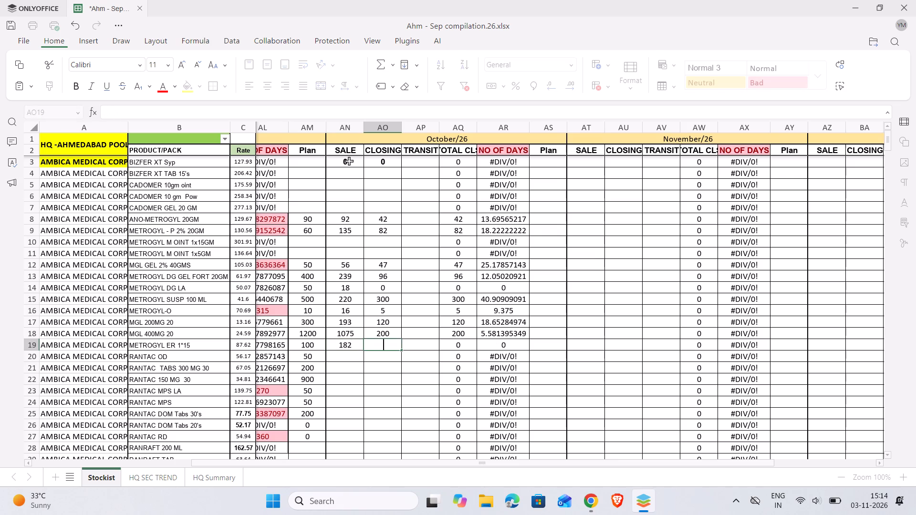
key("0")
key("Down")
key("Left")
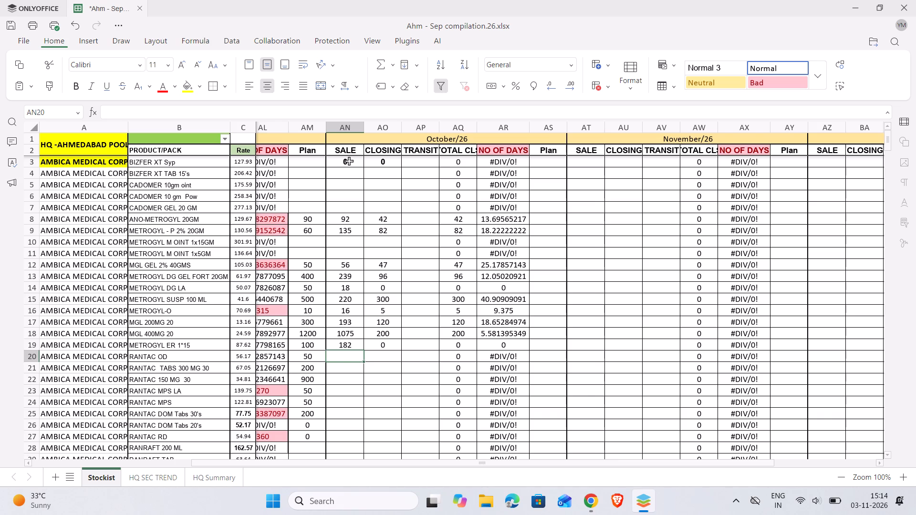
Fill the October/26 figures for RANTAC OD with sale 31 and closing 68.
type("31")
key("Right")
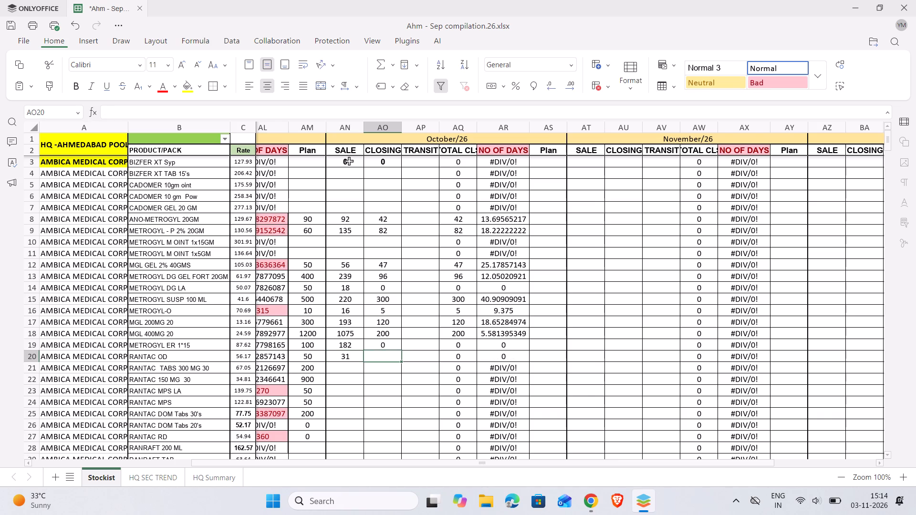
type("68")
key("Down")
key("Left")
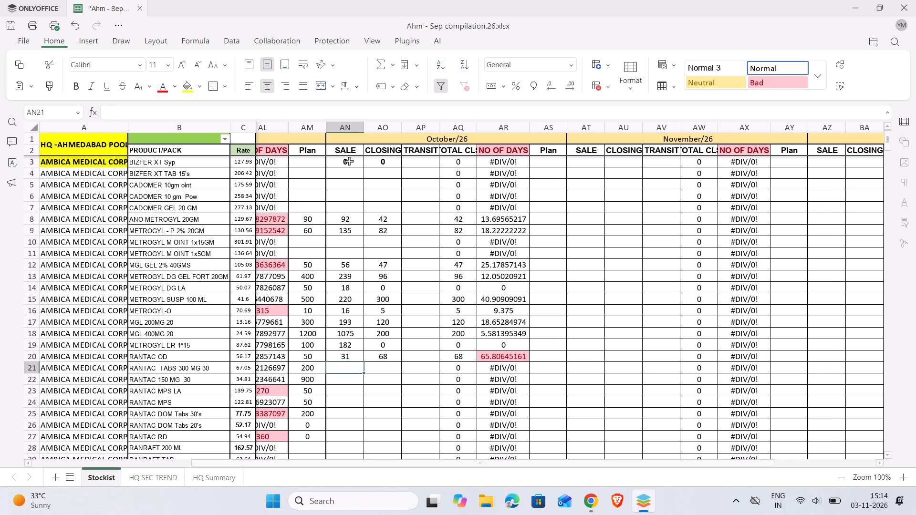
Fill the October/26 figures for RANTAC TABS 300 MG 30 with sale 347 and closing 589.
type("347")
key("Right")
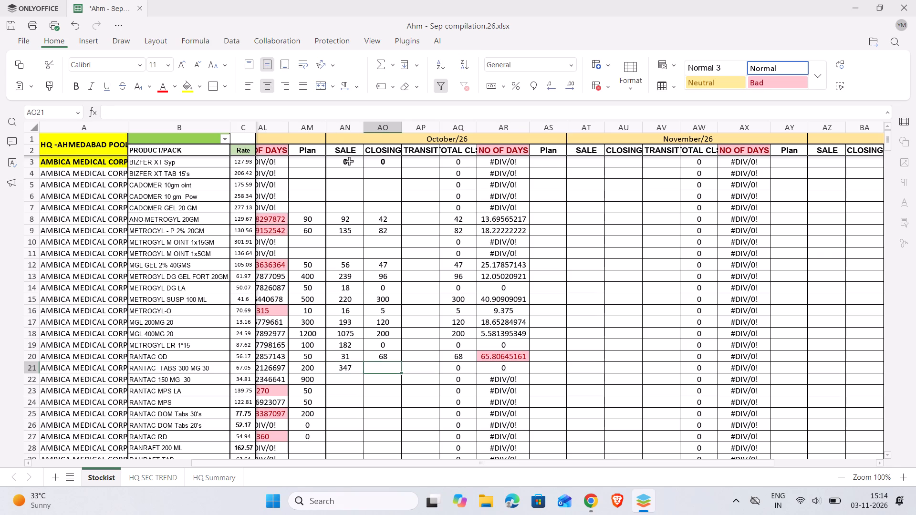
type("58")
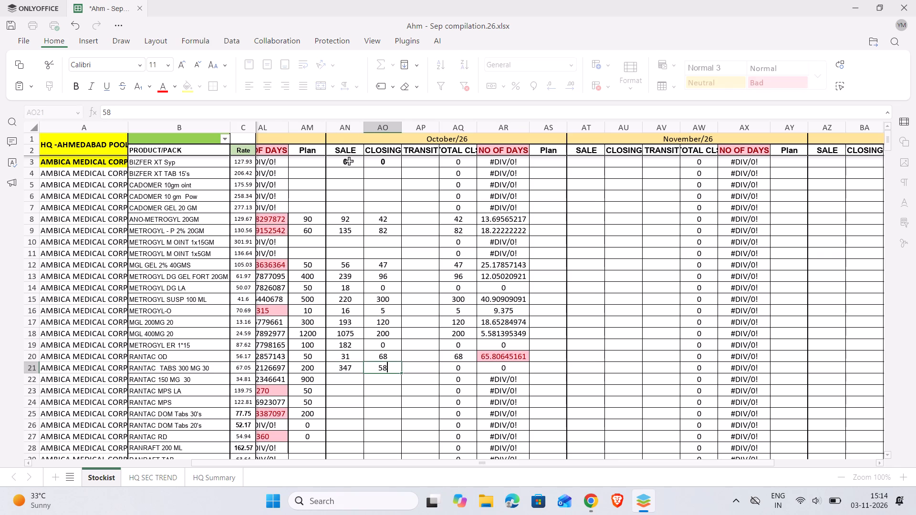
key("9")
key("Right")
key("Down")
key("Left")
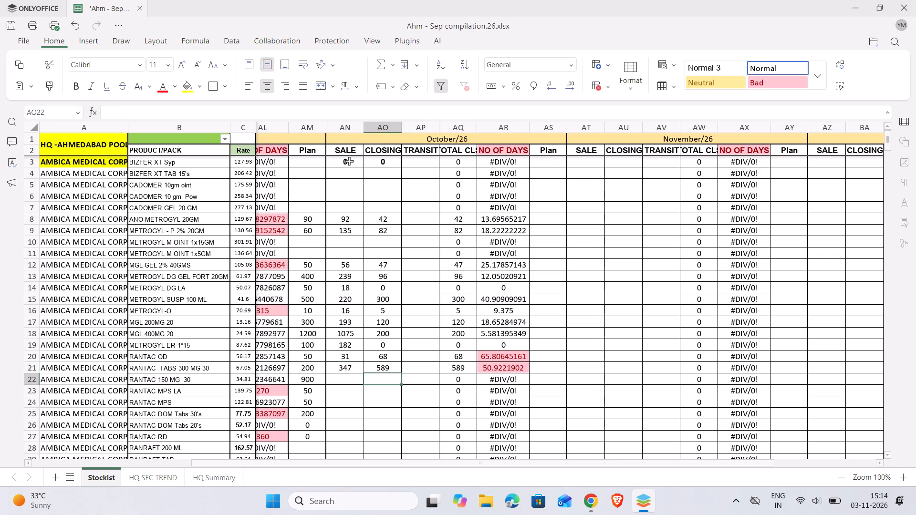
key("Left")
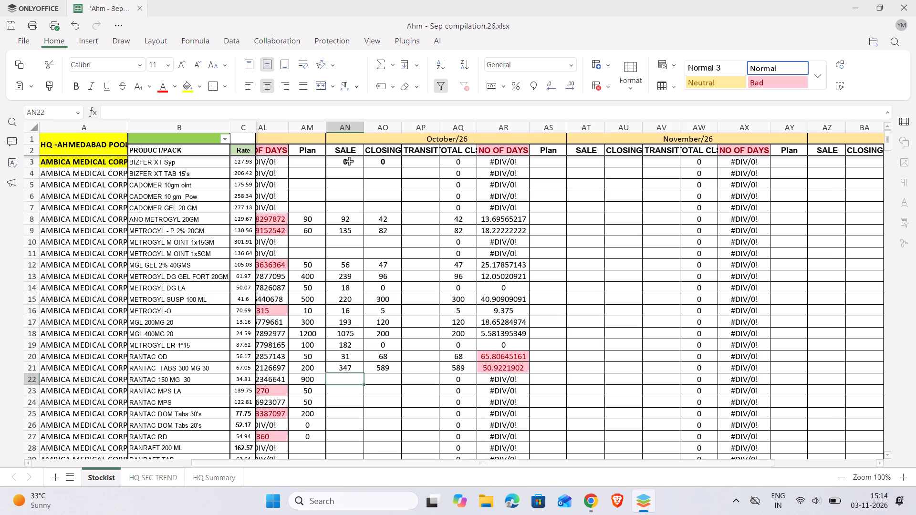
Fill the October/26 figures for RANTAC 150 MG 30 with sale 1215 and closing 830.
type("1215")
key("Right")
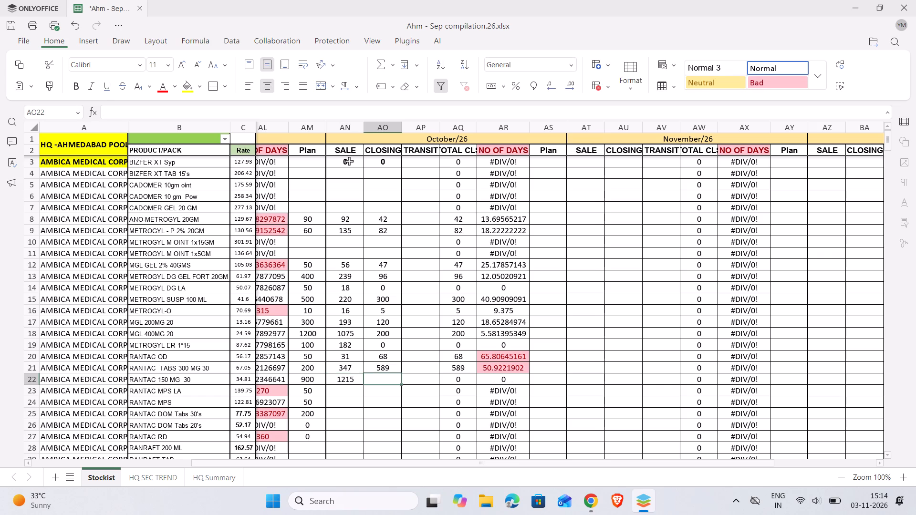
type("830")
key("Down")
key("Left")
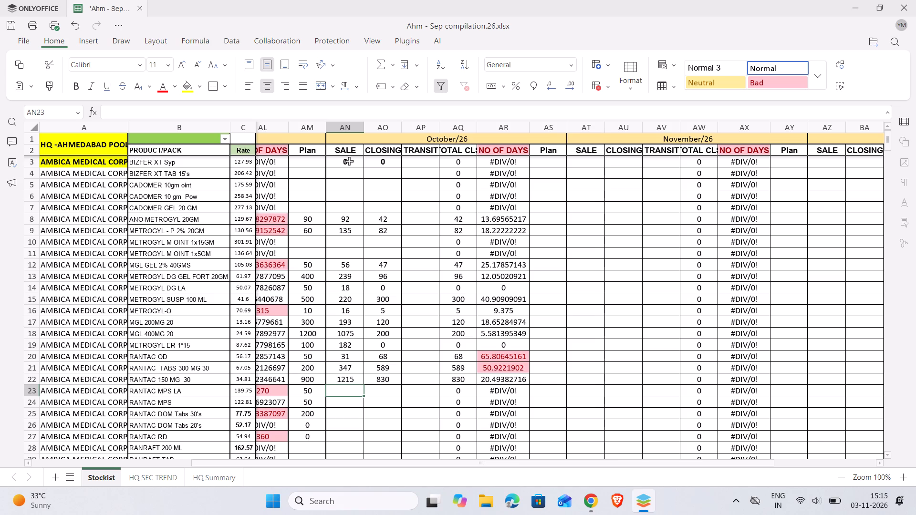
Fill the October/26 figures for RANTAC MPS LA with sale 8 and closing 11.
key("8")
key("Right")
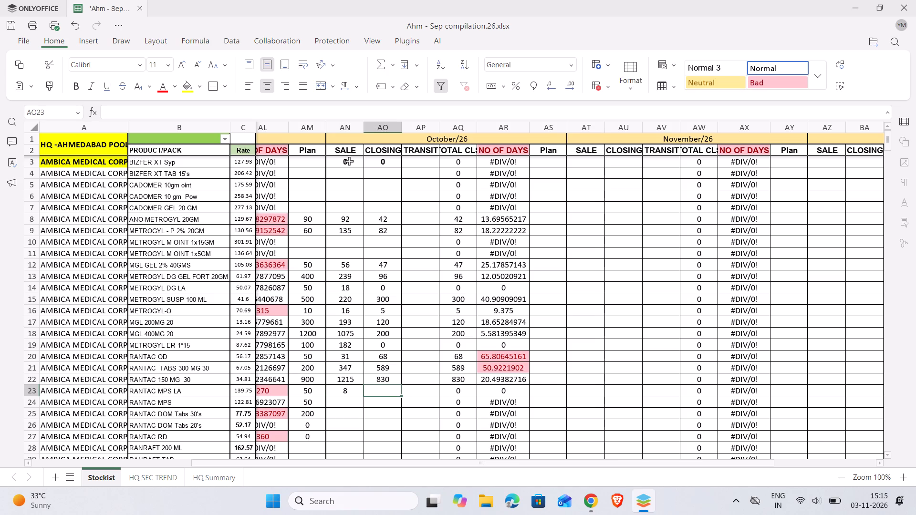
type("11")
key("Down")
key("Left")
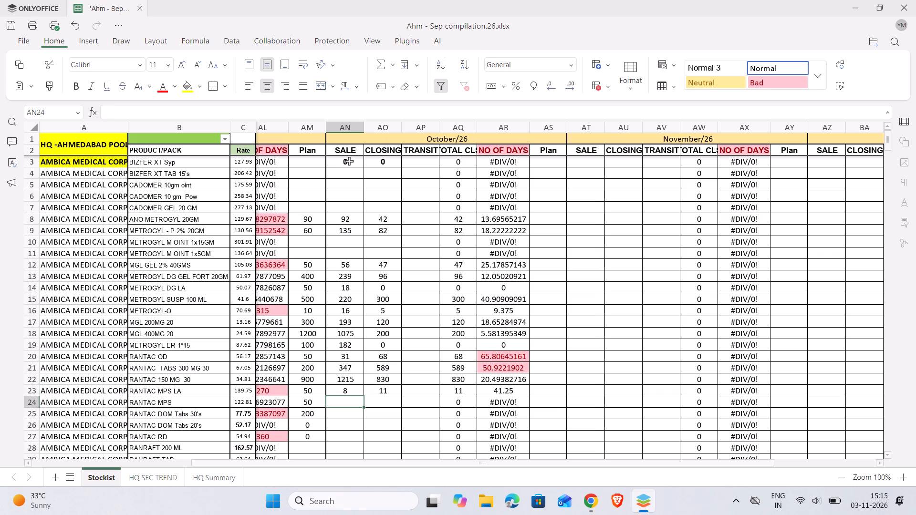
Fill the October/26 figures for RANTAC MPS with sale 1 and closing 0.
key("1")
key("Right")
key("0")
key("Down")
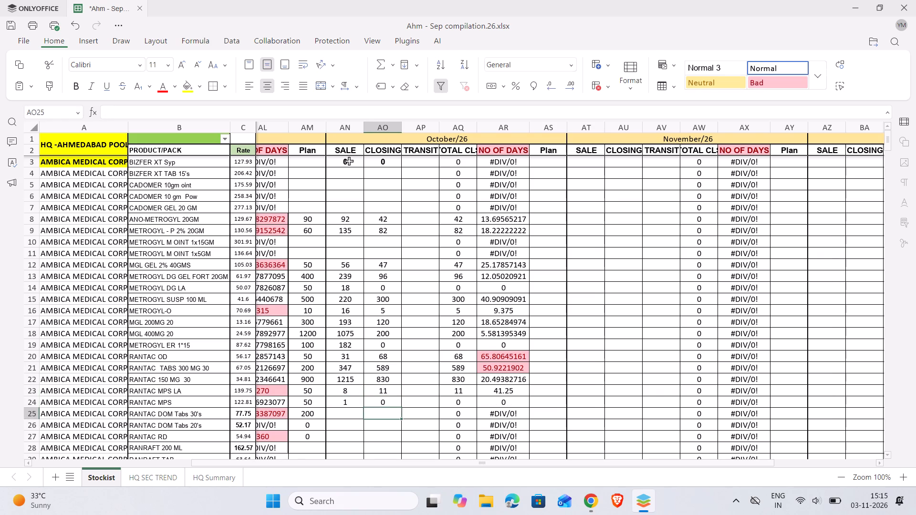
key("Left")
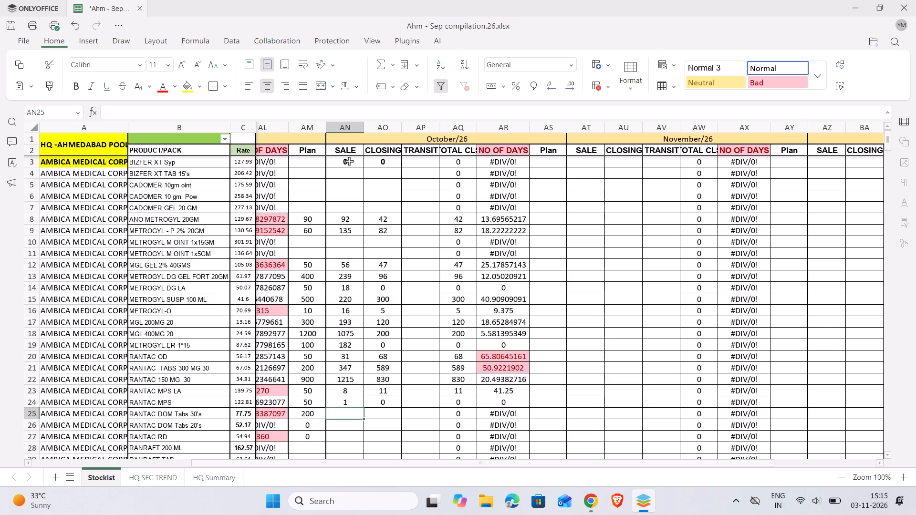
Fill the October/26 figures for RANTAC DOM Tabs 30's with sale 429 and closing 38.
type("429")
key("Right")
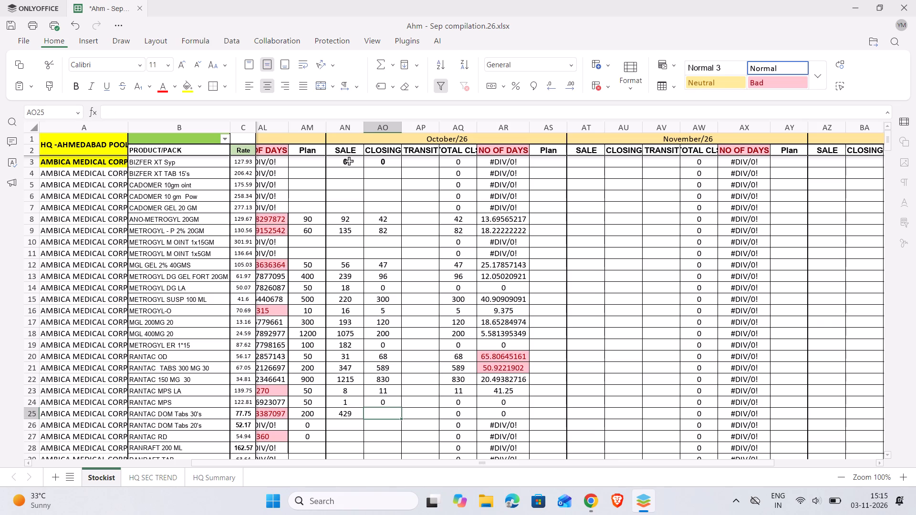
type("38")
key("Down")
key("Left")
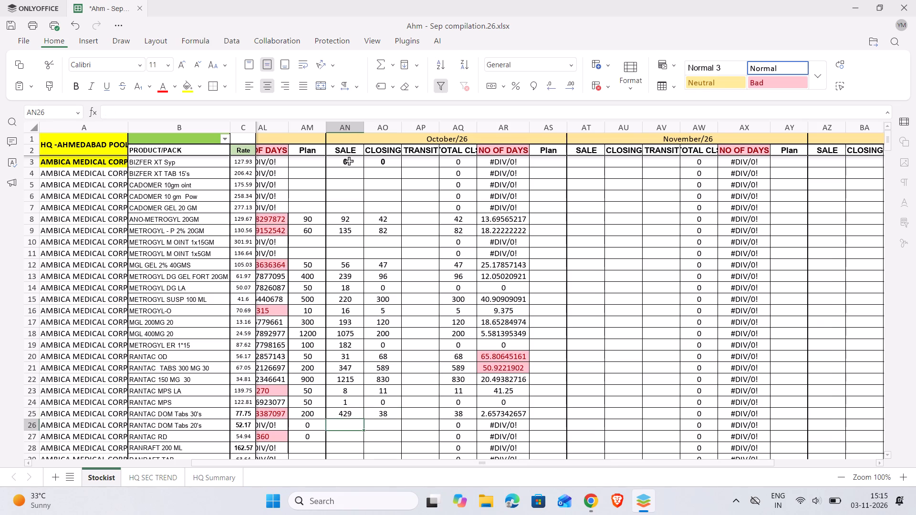
Skip RANTAC DOM Tabs 20's and fill the October/26 figures for RANTAC RD with sale 2 and closing 10.
key("Down")
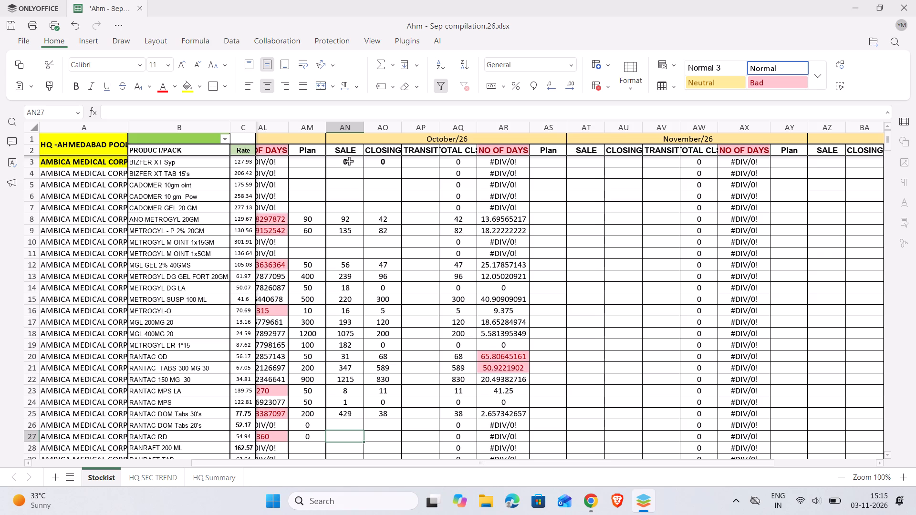
key("Down")
key("Up")
key("Up")
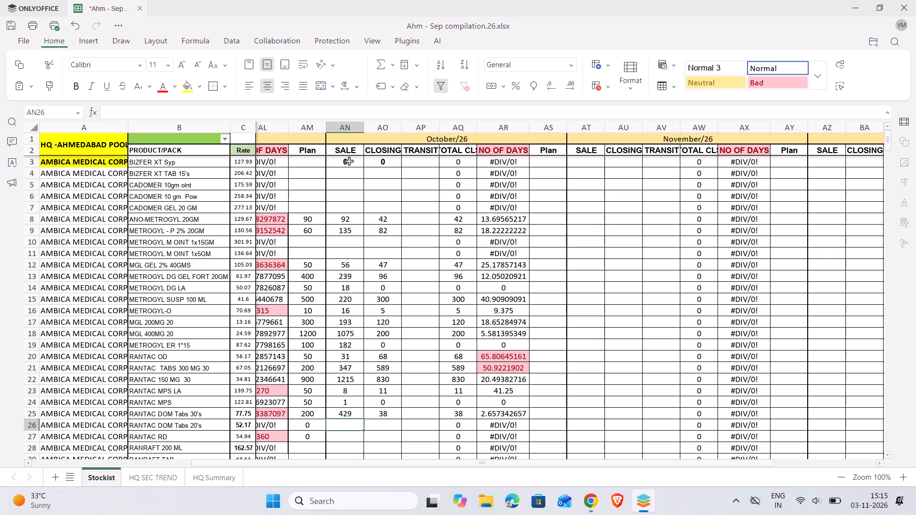
key("Down")
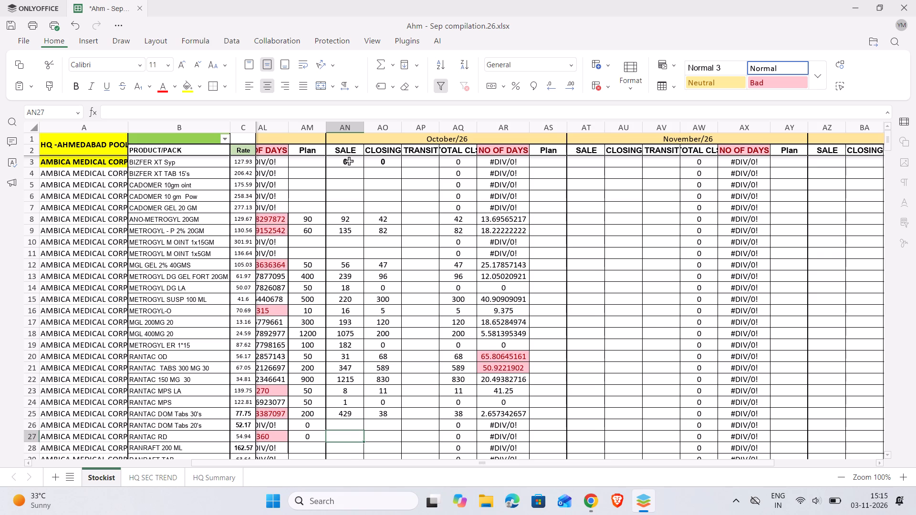
key("2")
key("Right")
type("10")
key("Down")
key("Left")
Examine the remaining Ambica Medical Corporation rows below RANTAC RD, including its YUVA TOTAL row and the start of the Atul Medical Agency block.
key("Down")
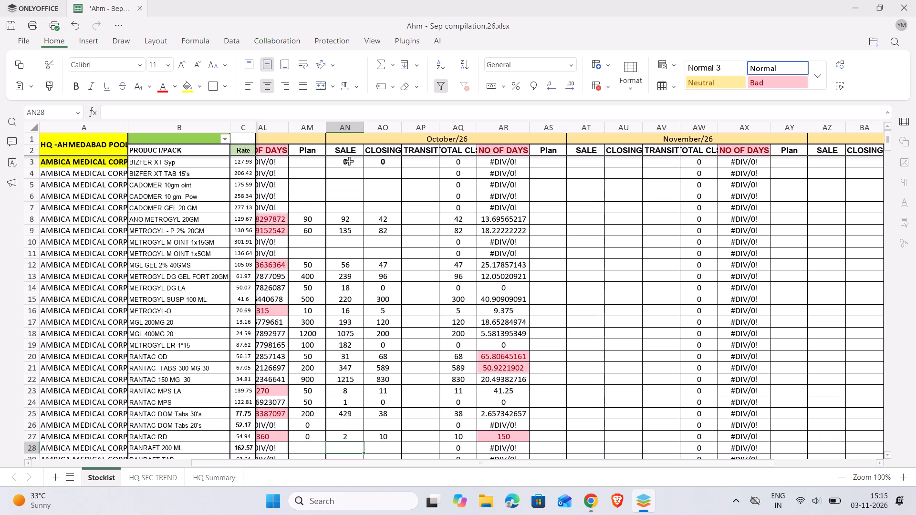
key("Up")
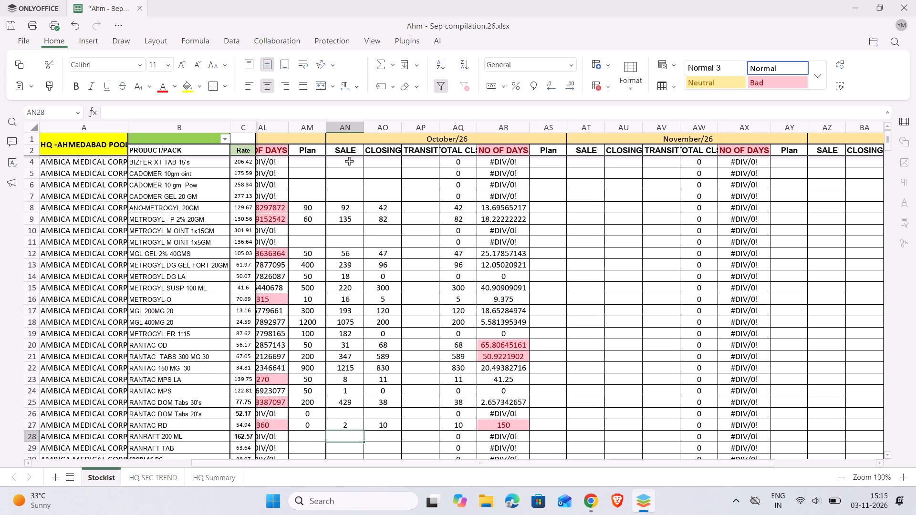
key("Down")
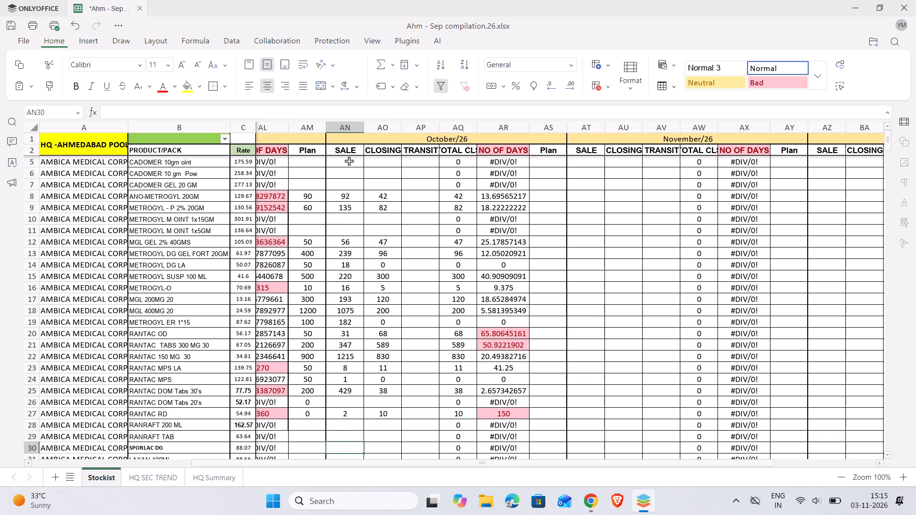
key("Left")
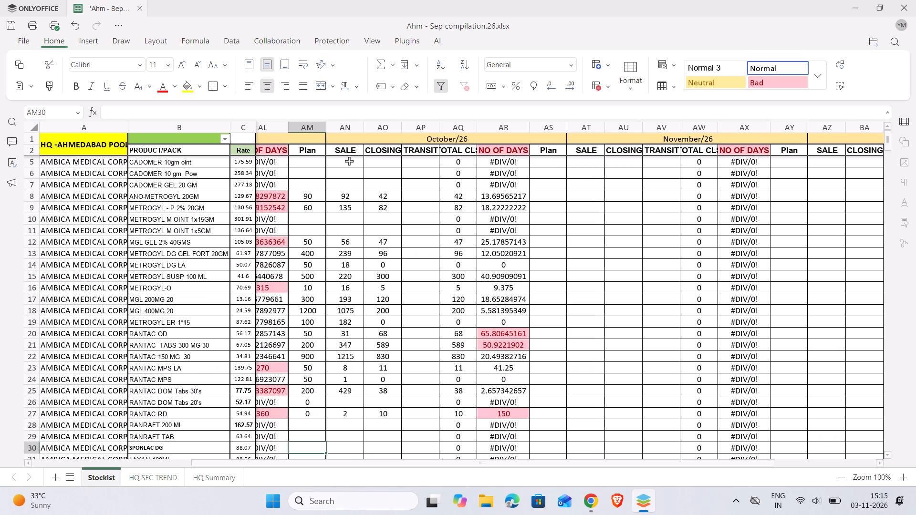
key("Right")
key("Down")
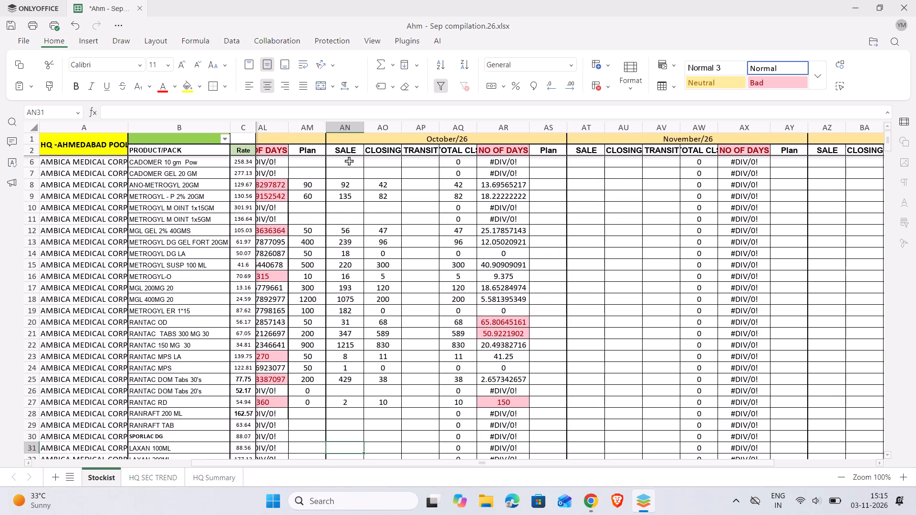
key("Down")
key("Down")
key("Down")
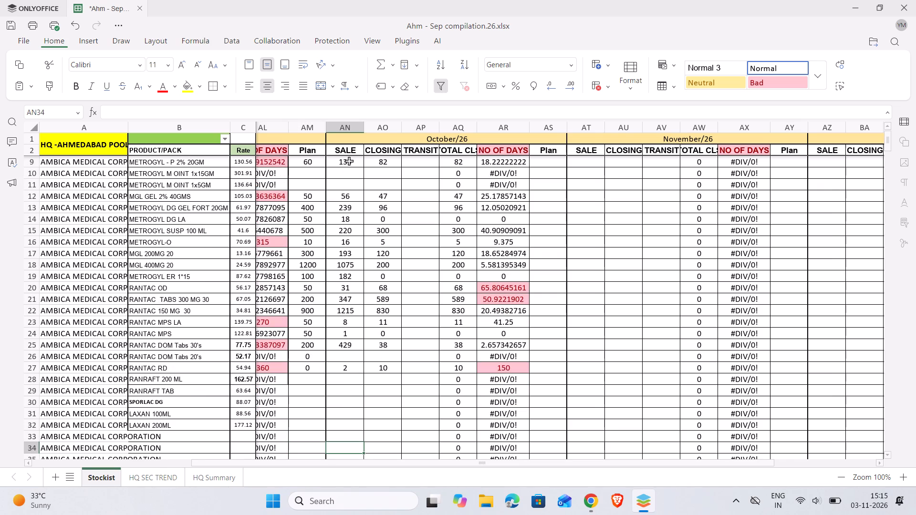
key("Up")
key("Up")
key("Up")
key("Down")
key("Down")
key("Down")
key("Down")
key("Down")
key("Down")
key("Down")
key("Down")
key("Down")
key("Down")
key("Down")
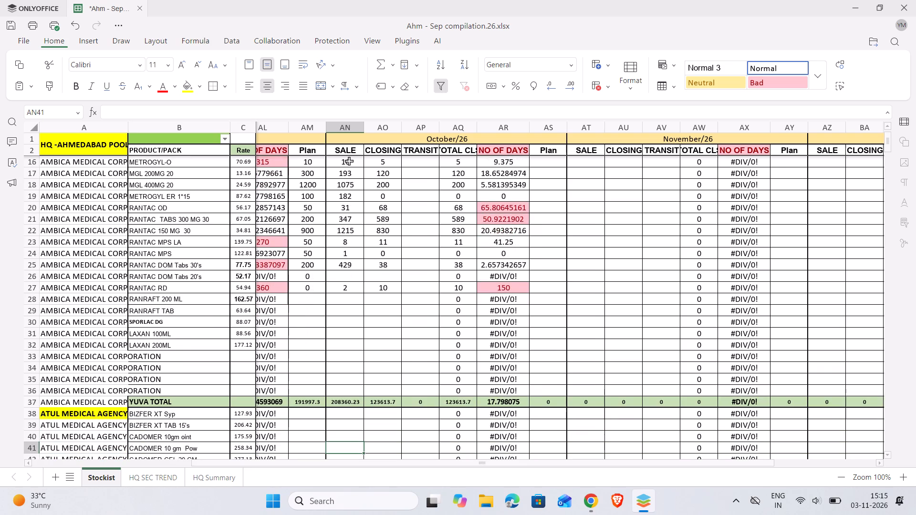
key("Down")
key("Down")
key("Down")
key("Down")
key("Down")
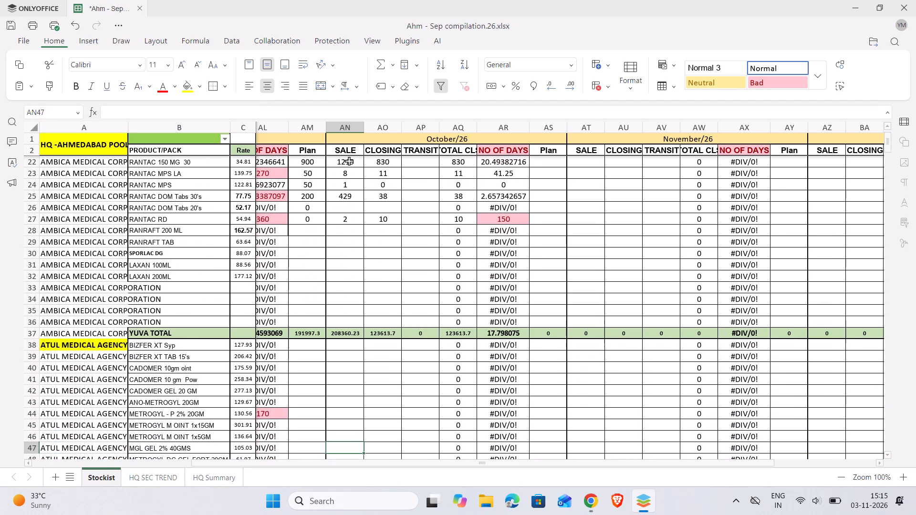
Save the stockist compilation workbook.
key("ctrl+s")
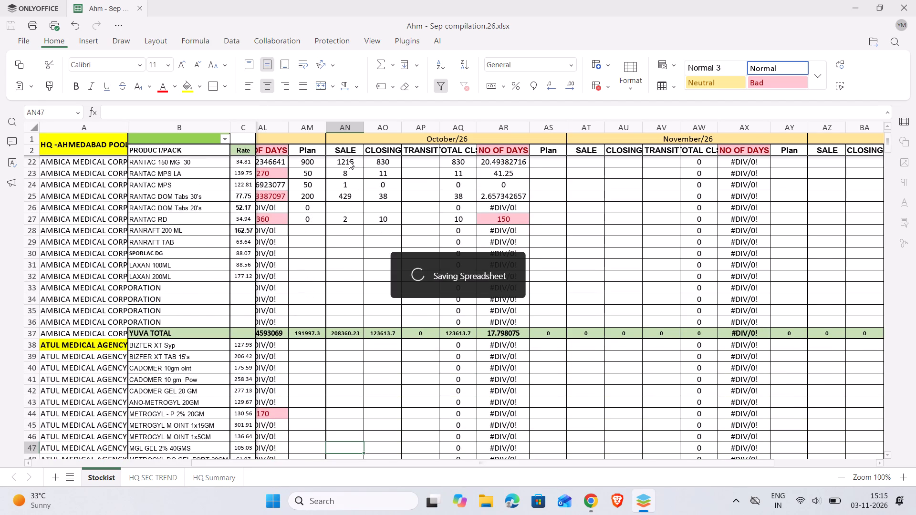
Go to the October/26 sale cell of BIZFER XT Syp in the Dhruvi Healthcare block.
key("Down")
key("Down")
key("Down")
key("Down")
key("Down")
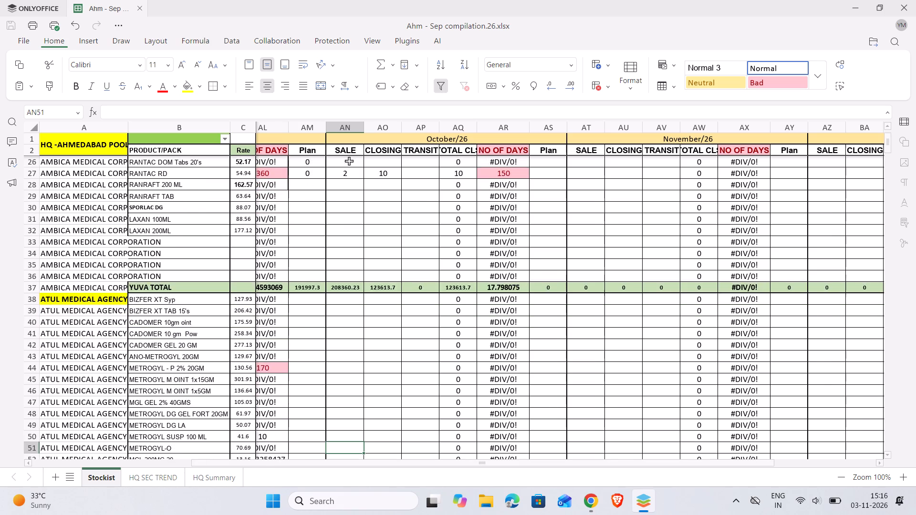
key("Down")
key("Down")
key("Down")
key("Down")
key("Down")
key("Down")
key("Down")
key("Down")
key("Down")
key("Down")
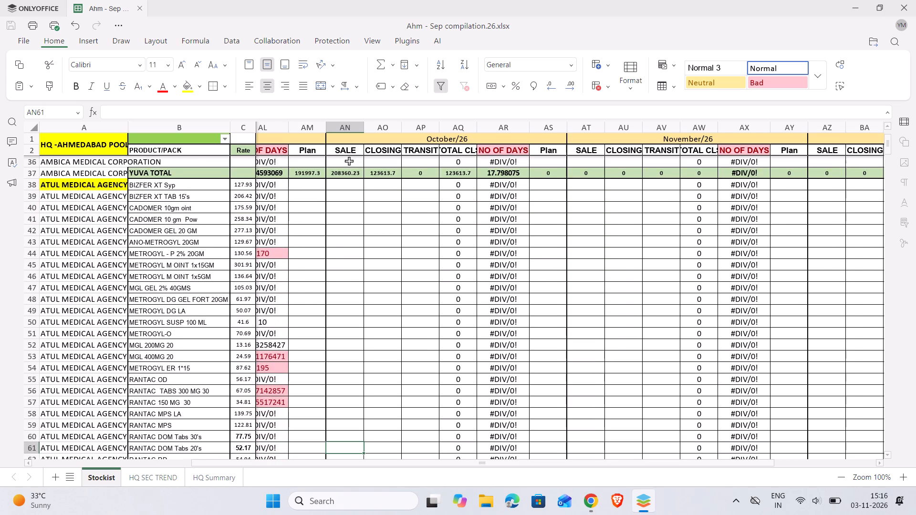
key("Down")
key("Down")
key("Down")
key("Down")
key("Down")
key("Down")
key("Down")
key("Down")
scroll(349, 161, "down", 2)
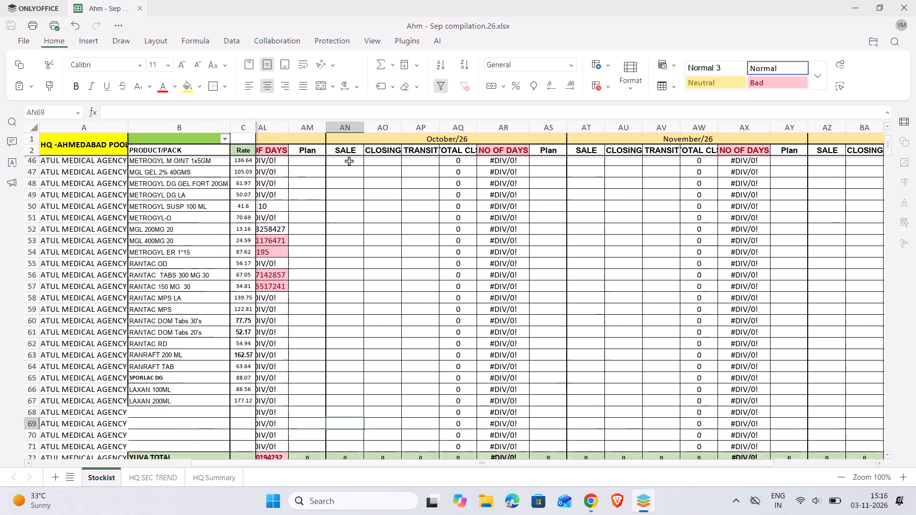
scroll(349, 161, "down", 8)
scroll(348, 163, "up", 1)
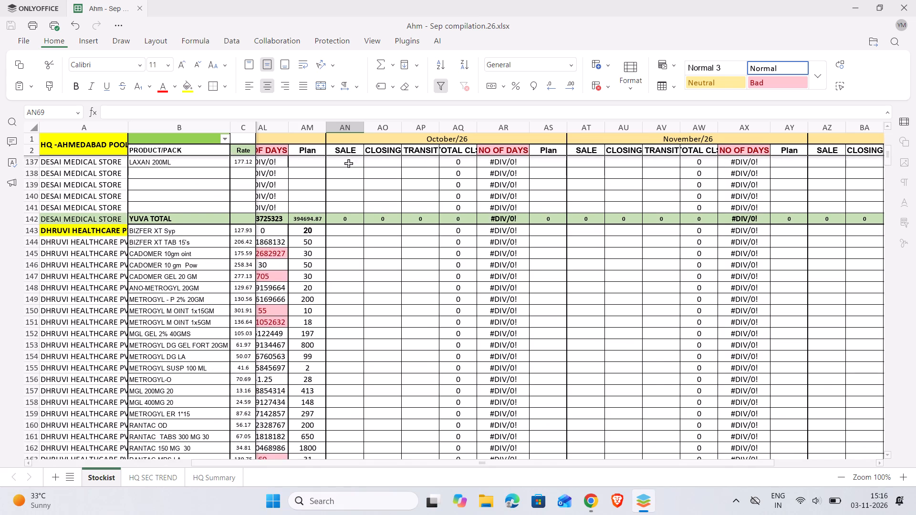
left_click(349, 226)
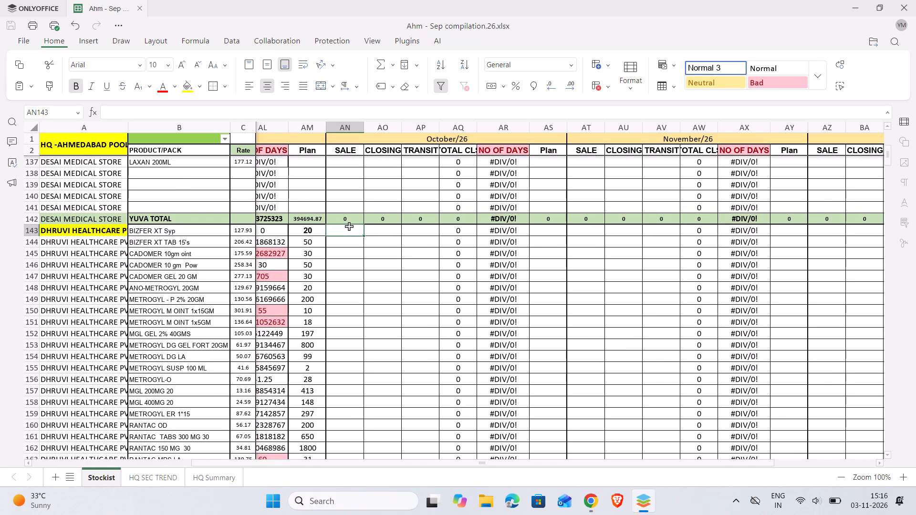
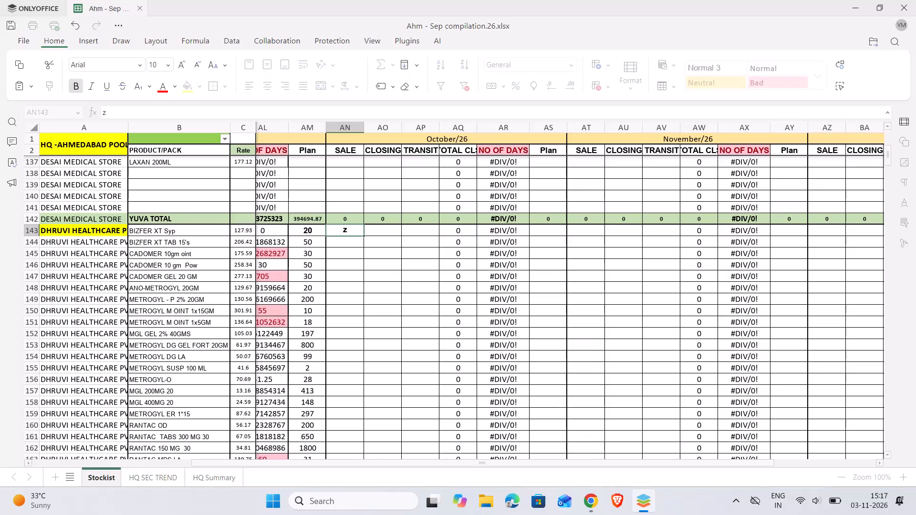
Clear the stray z from the October/26 sale cell of BIZFER XT Syp in the Dhruvi Healthcare block.
key("Down")
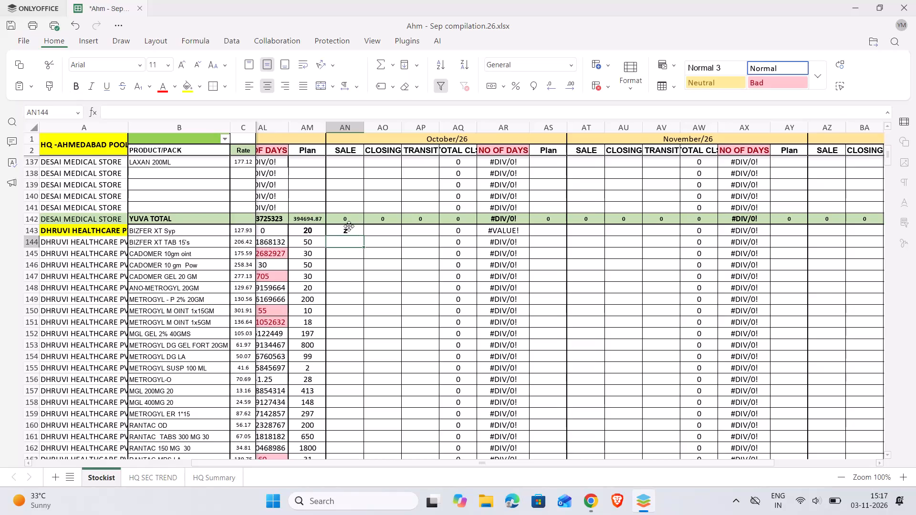
key("z")
key("Up")
key("BackSpace")
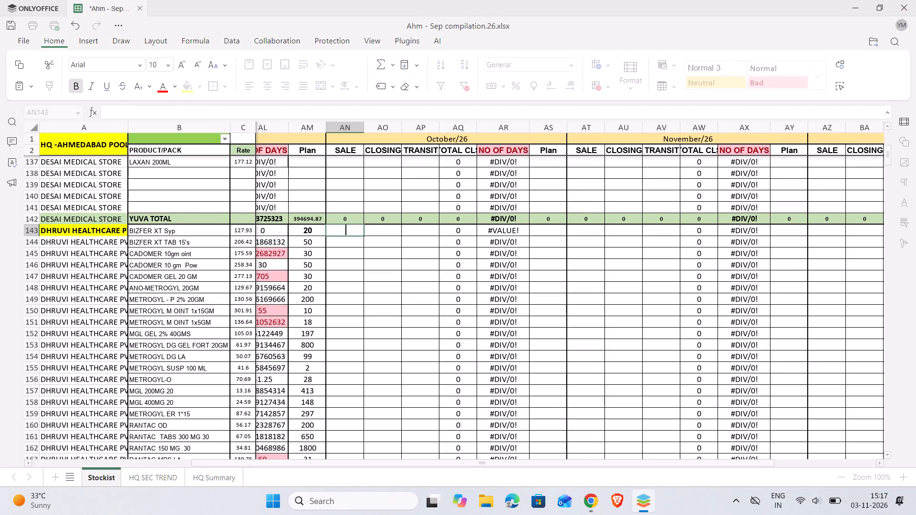
key("Down")
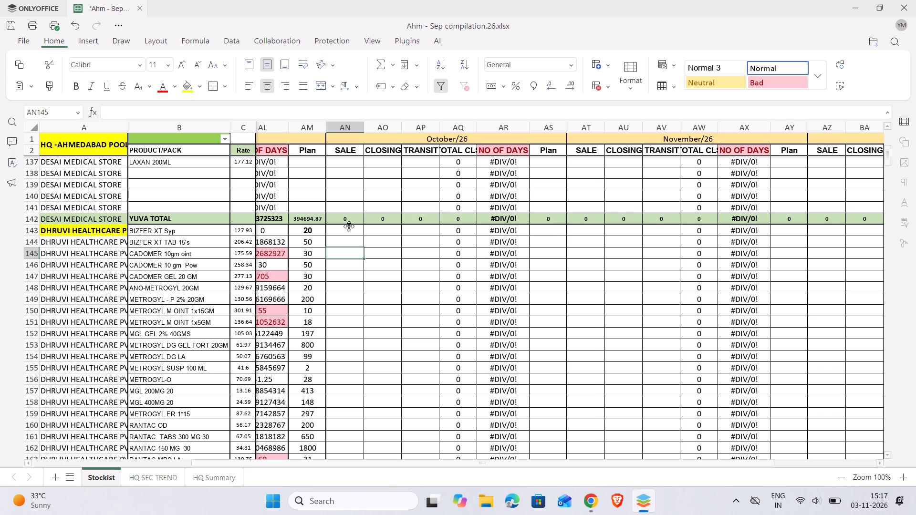
Fill October/26 for CADOMER 10 gm Pow with sale 0, closing 5, and ANO-METROGYL 20GM with sale 67, closing 15.
key("Down")
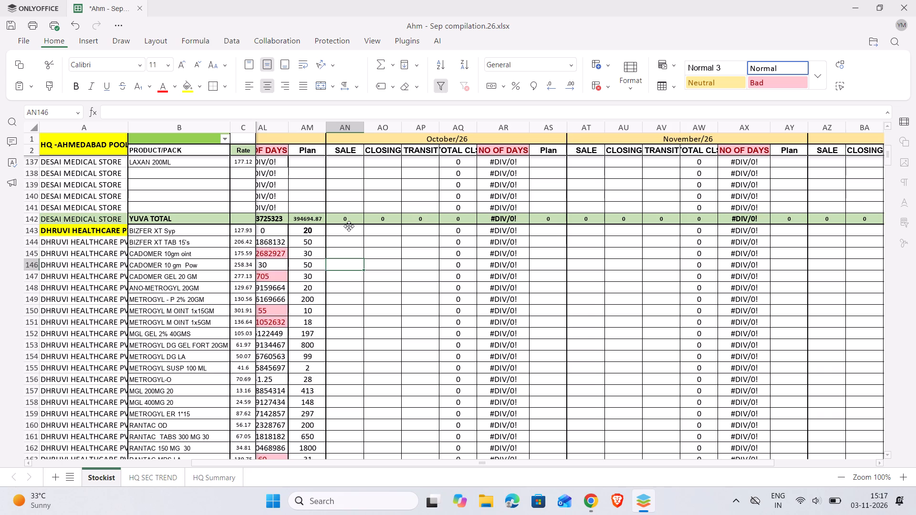
key("0")
key("Right")
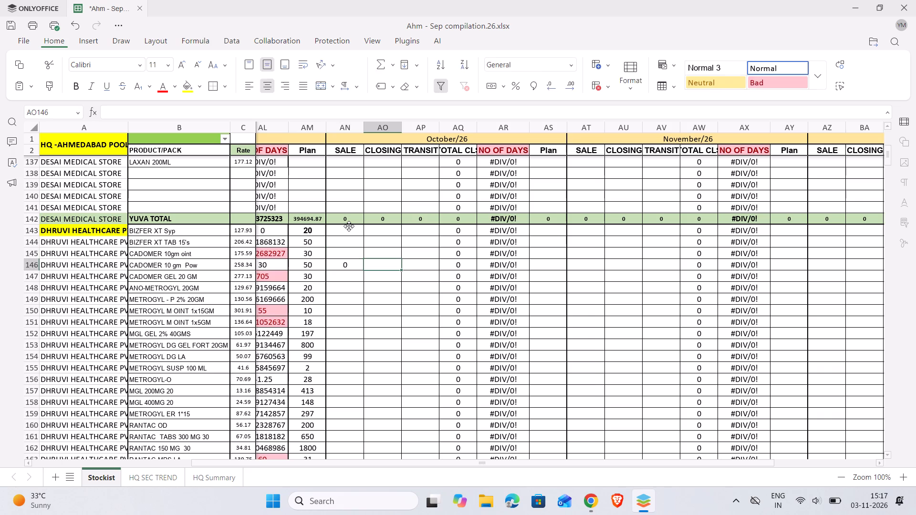
key("5")
key("Down")
key("Left")
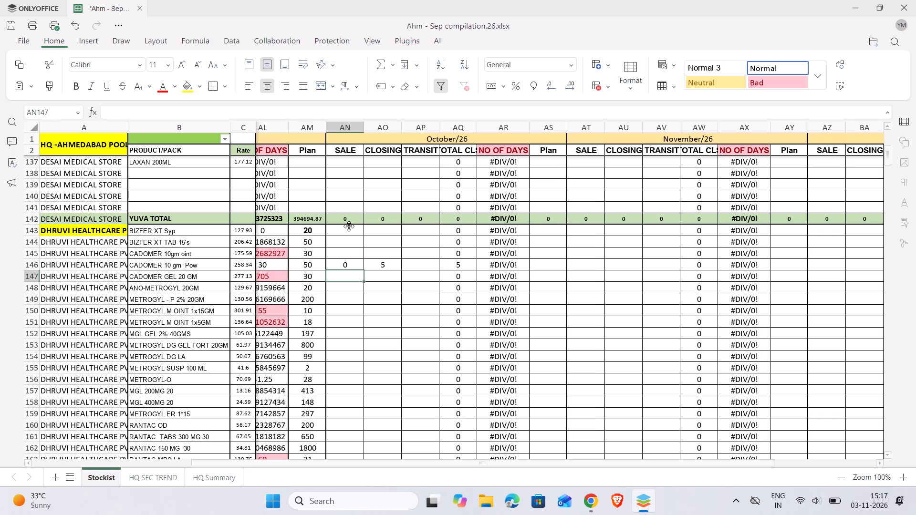
key("Down")
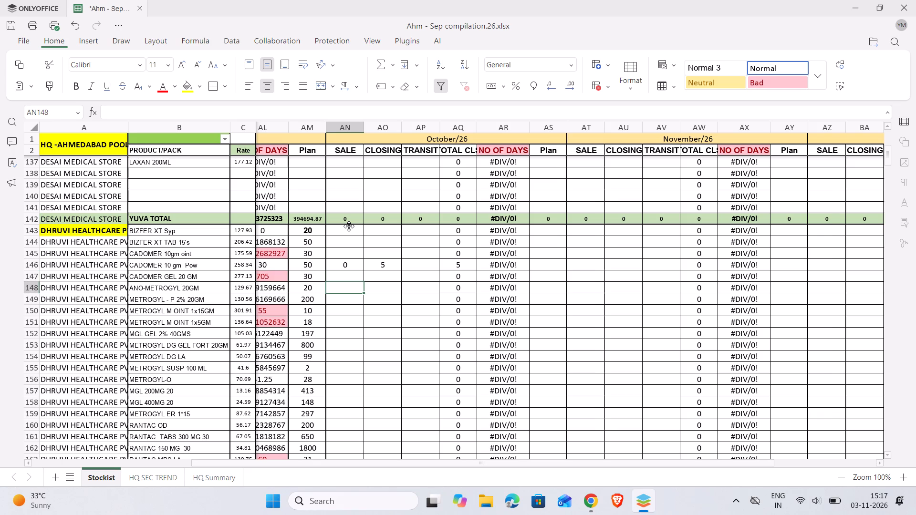
type("67")
key("Right")
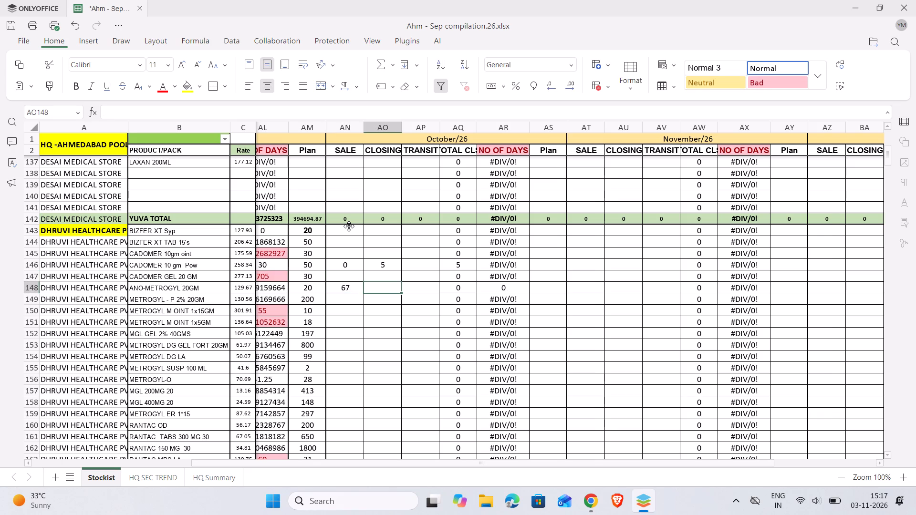
type("15")
key("Down")
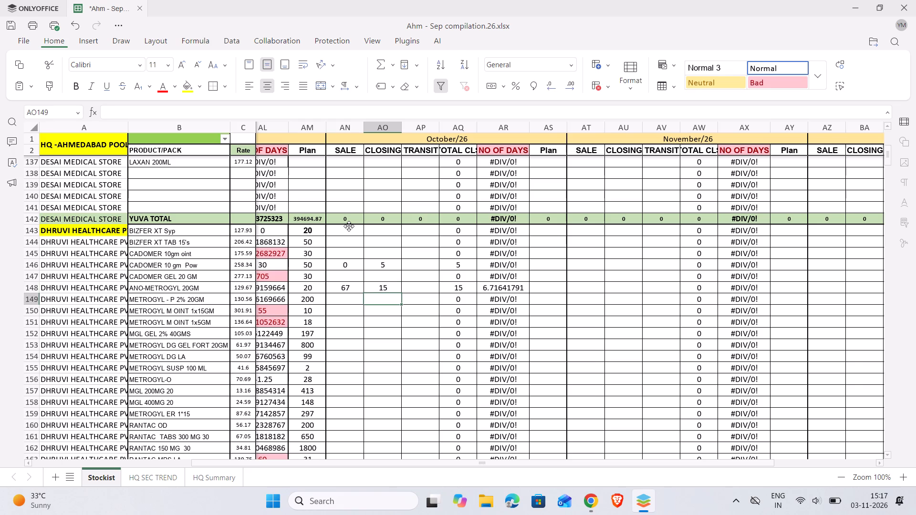
Fill October/26 for METROGYL - P 2% 20GM with sale 62, closing 112, and METROGYL M OINT 1x15GM with sale 17, closing 43.
key("Left")
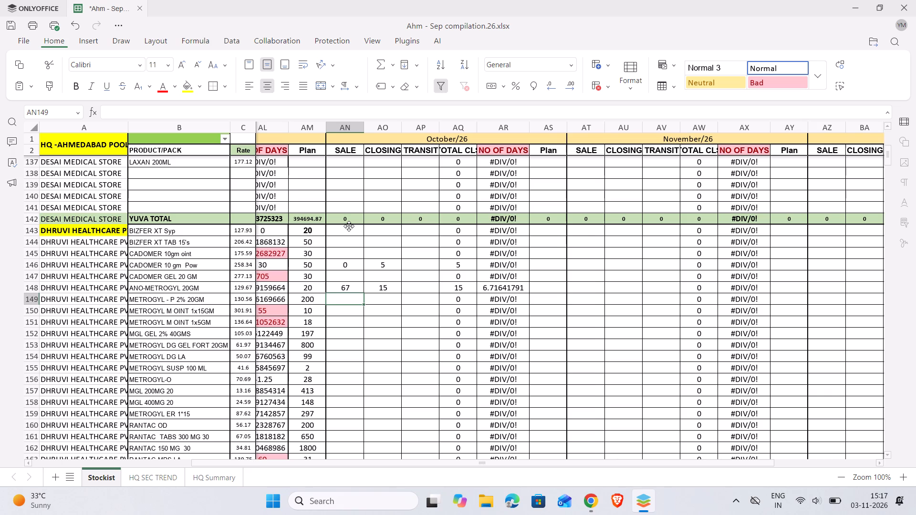
type("62")
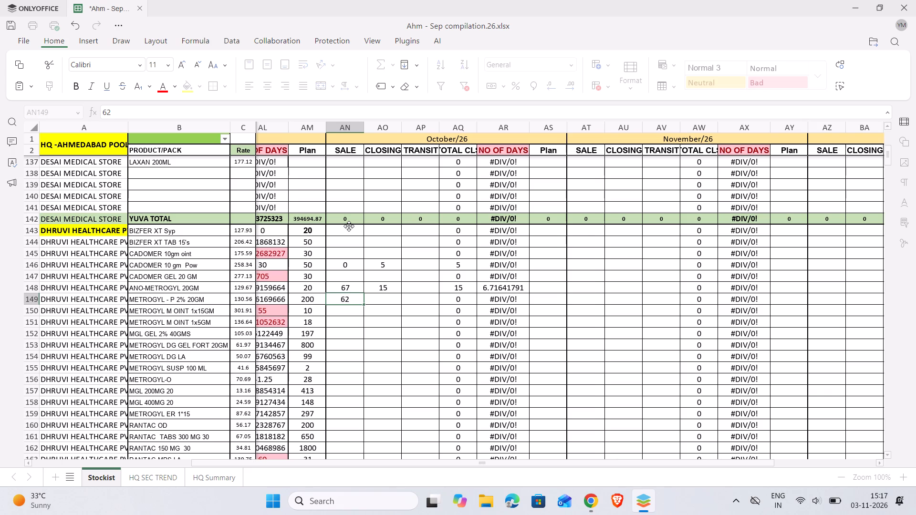
key("Tab")
type("112")
key("Tab")
key("Down")
key("Left")
key("Left")
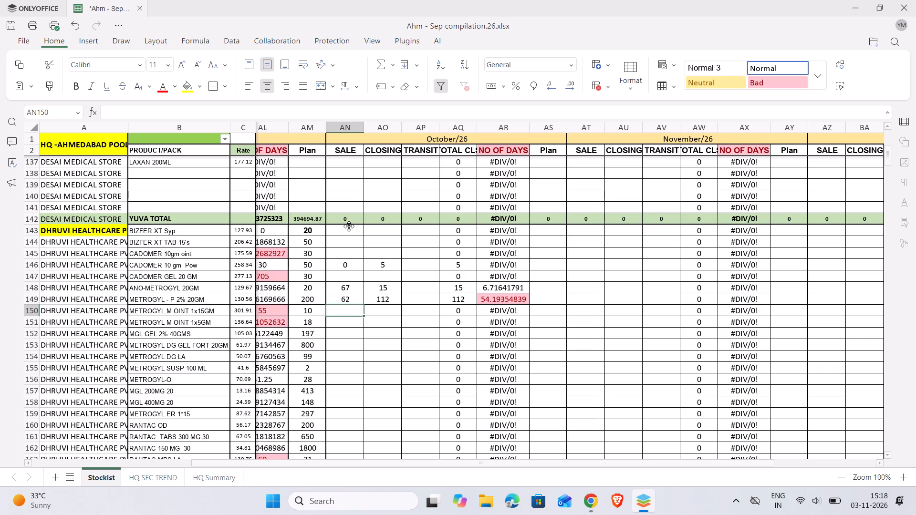
type("17")
key("Tab")
type("43")
key("Down")
Skip METROGYL M OINT 1x5GM; fill MGL GEL 2% 40GMS with sale 56, closing 64, and METROGYL DG GEL FORT 20GM with sale 467, closing 254.
key("Left")
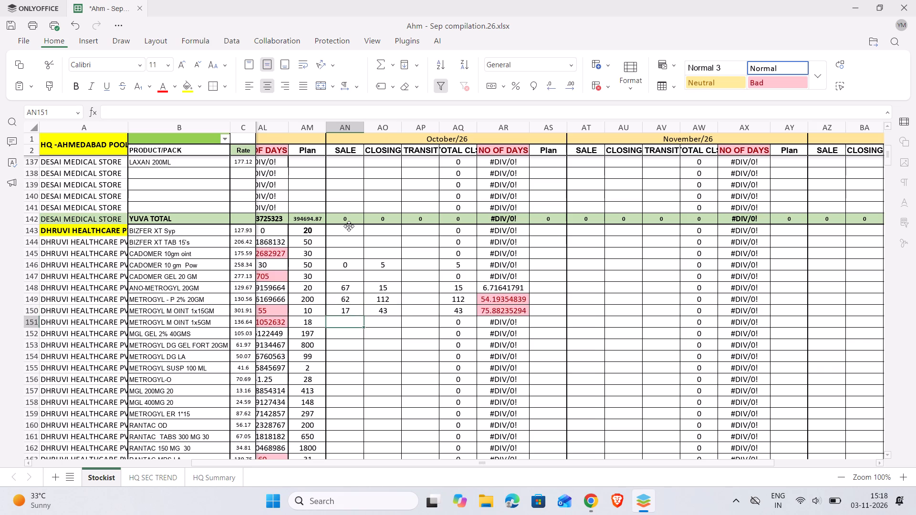
key("Down")
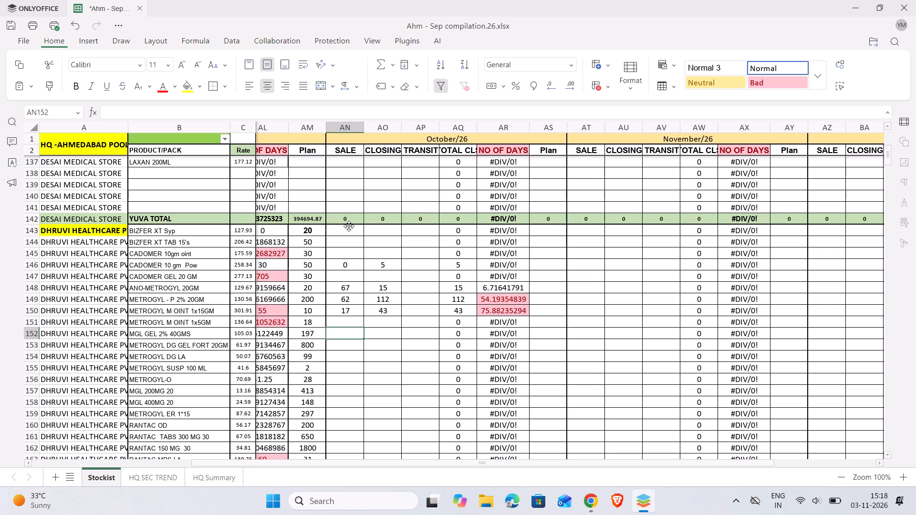
type("56")
key("Tab")
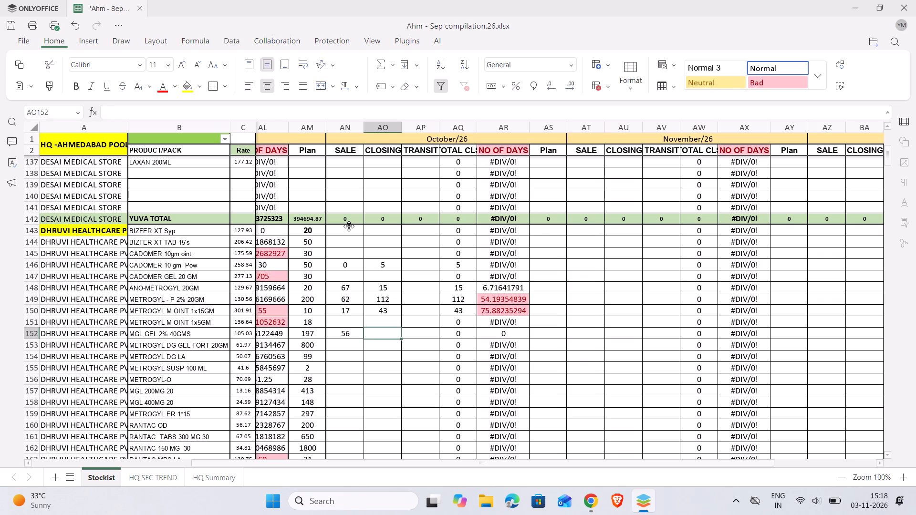
type("64")
key("Down")
key("Left")
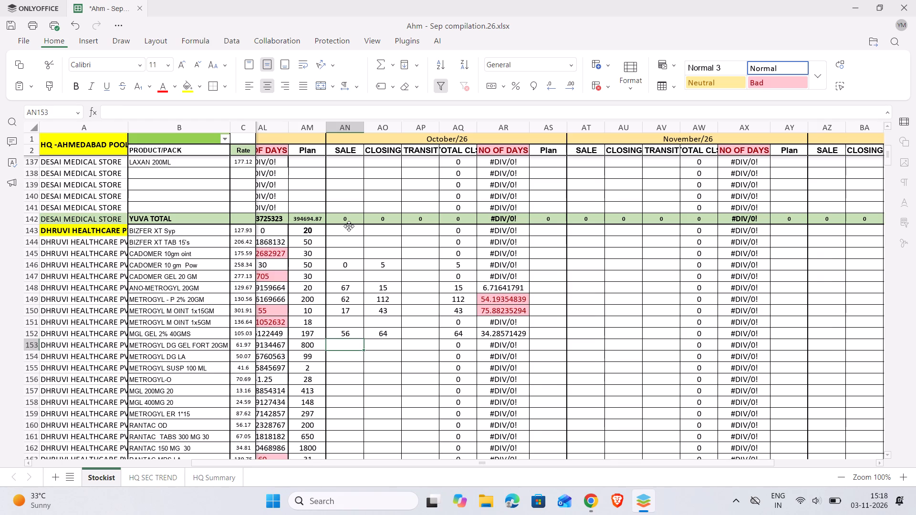
type("467")
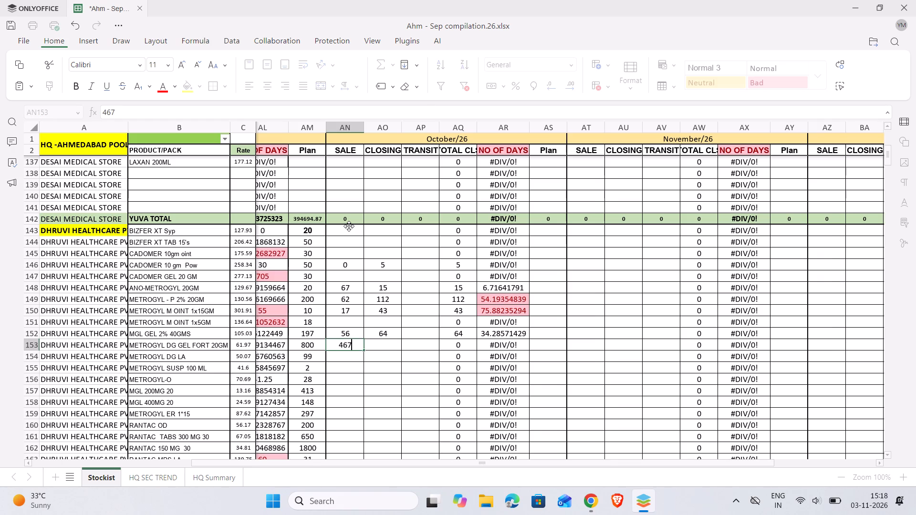
key("Tab")
type("24")
key("BackSpace")
type("54")
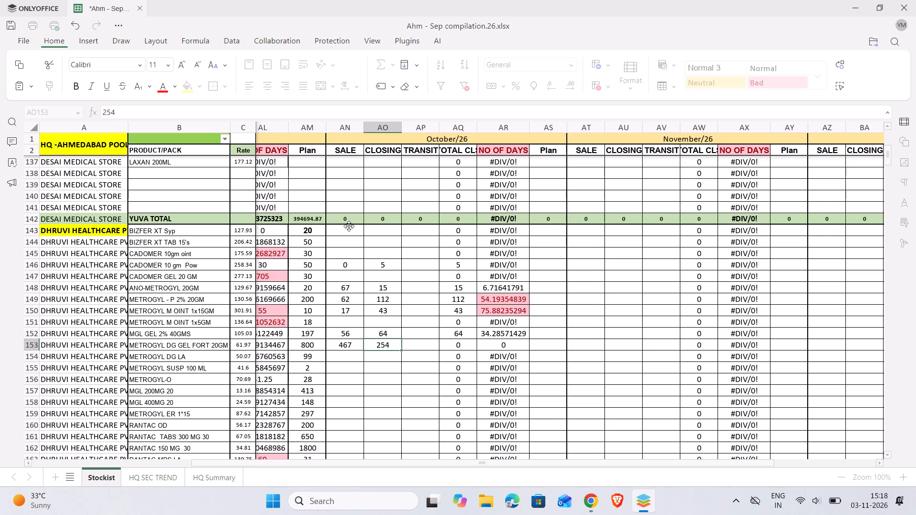
key("Down")
Fill October/26 for METROGYL DG LA with sale 25, closing 8, and METROGYL SUSP 100 ML with sale 118, closing 72.
key("Left")
type("25")
key("Tab")
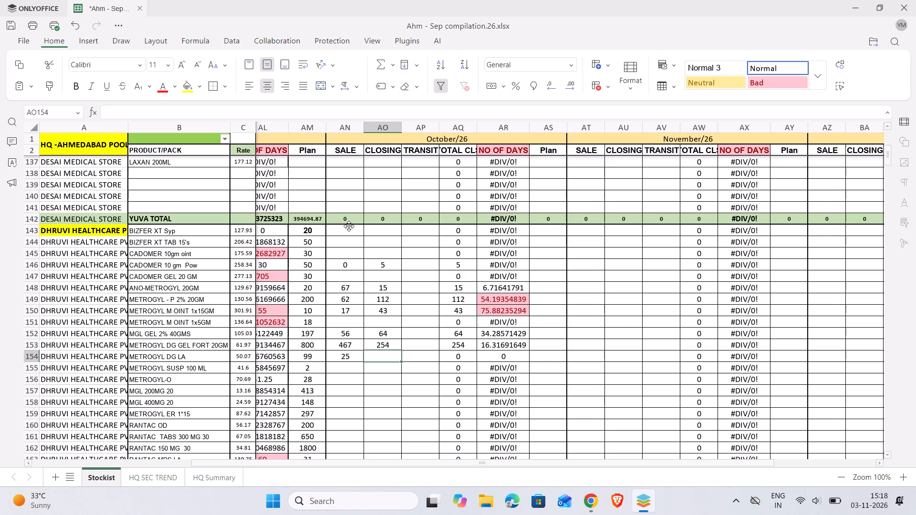
key("8")
key("Down")
key("Left")
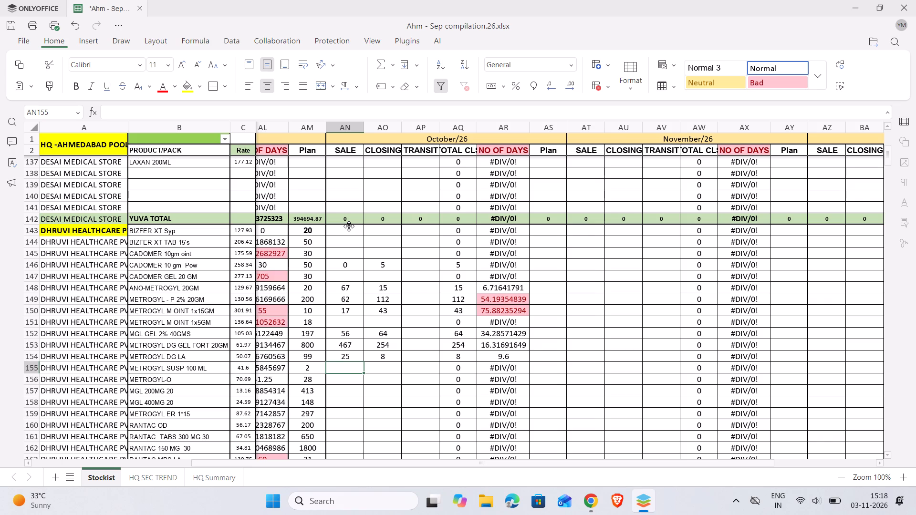
type("118")
key("Tab")
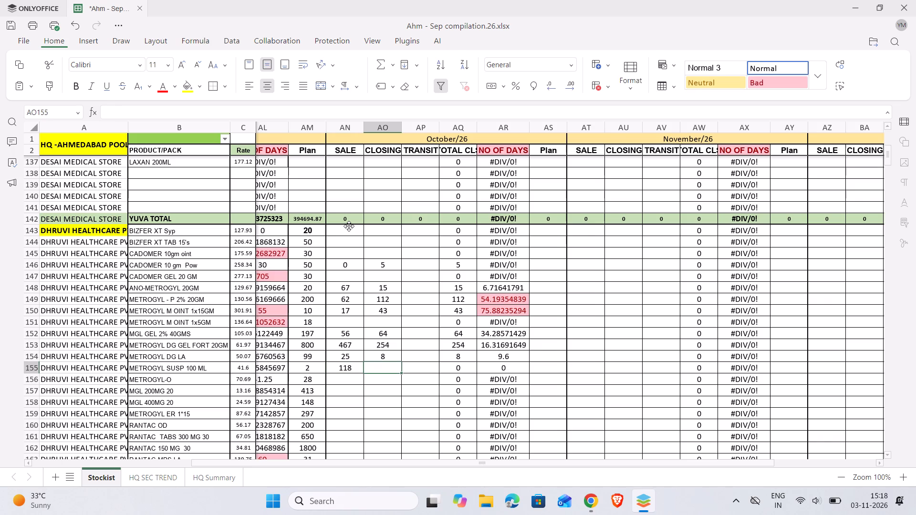
type("72")
key("Down")
Fill October/26 for METROGYL-O with sale 0, closing 10, and MGL 200MG 20 with sale 260, closing 0.
key("Left")
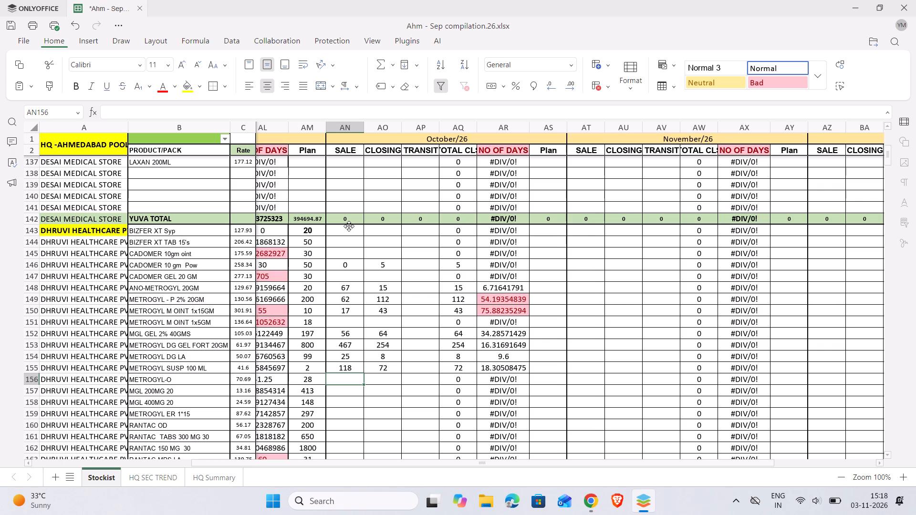
key("0")
key("Tab")
type("10")
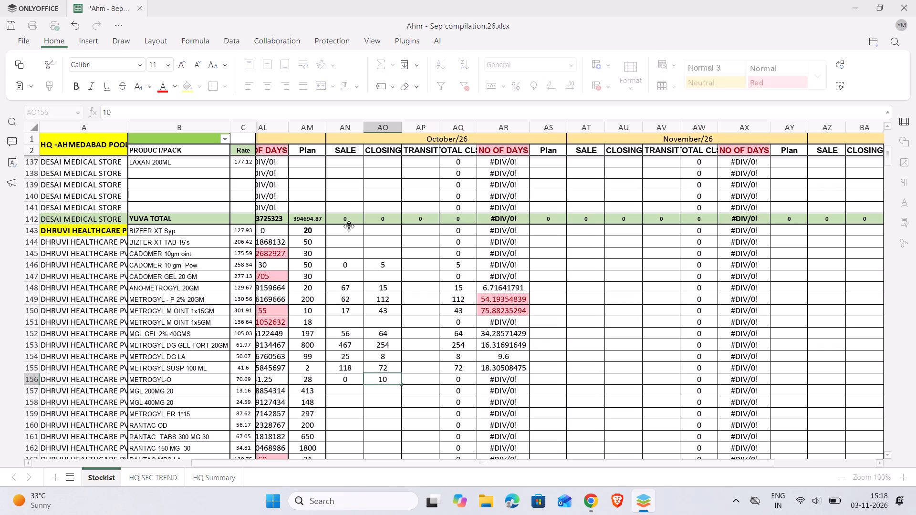
key("Down")
key("Left")
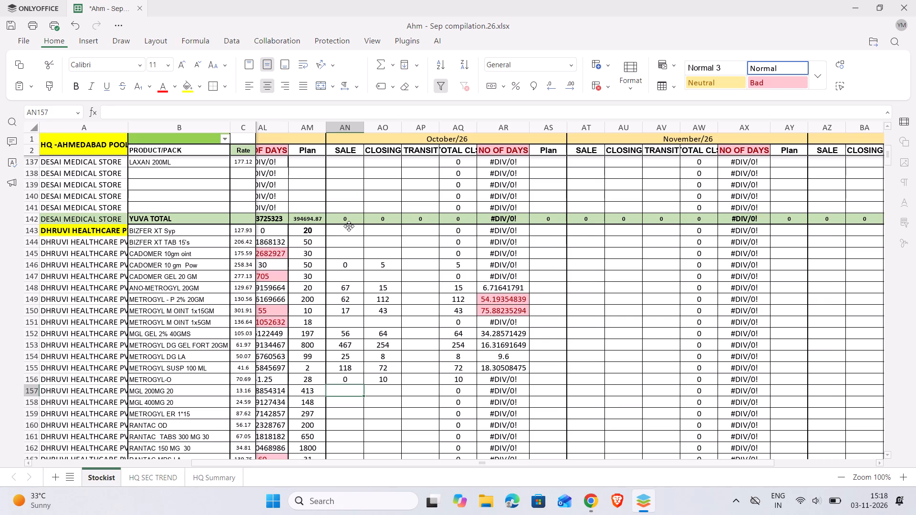
type("260")
key("Tab")
key("0")
key("Down")
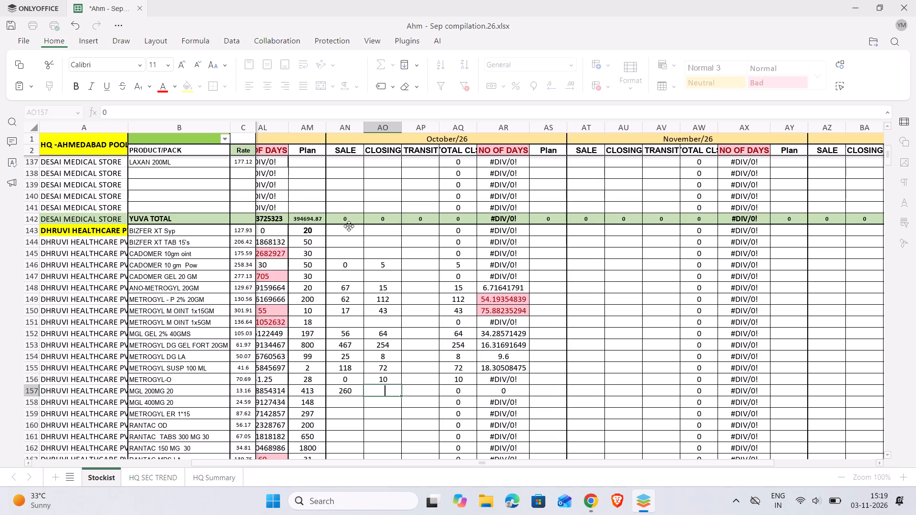
Fill October/26 for MGL 400MG 20 with sale 1034, closing 920, and METROGYL ER 1*15 with sale 118, closing 106.
key("Left")
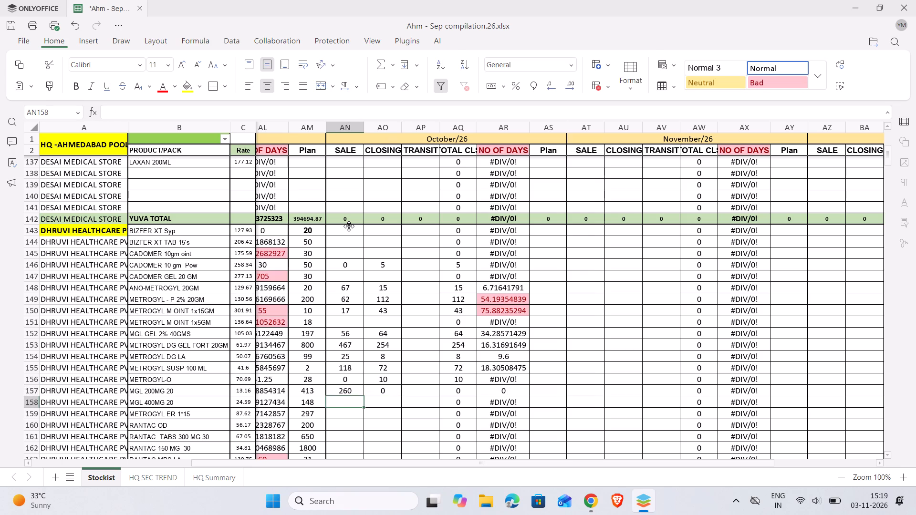
type("1034")
key("Tab")
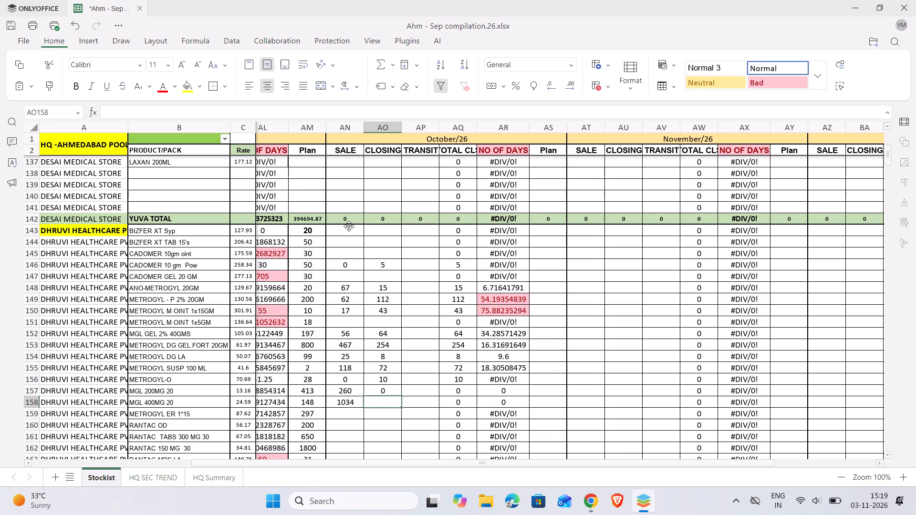
type("920")
key("Down")
key("Left")
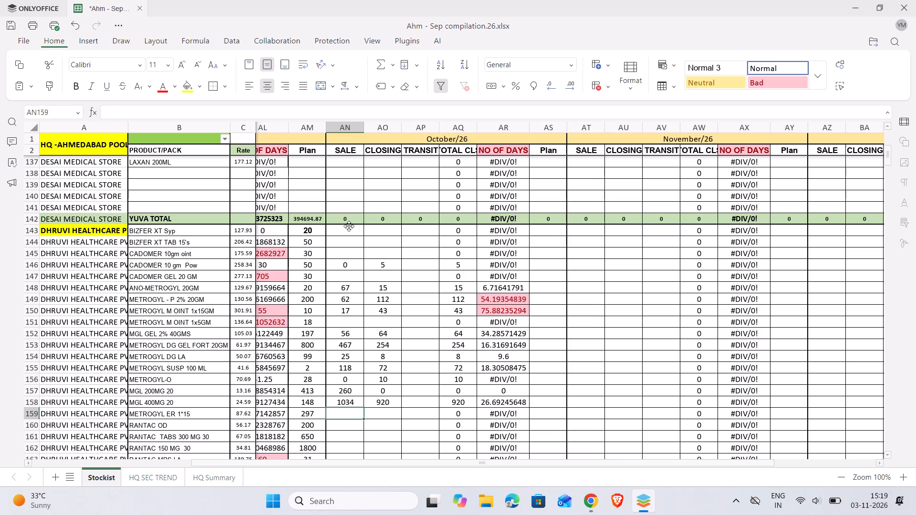
type("118")
key("Tab")
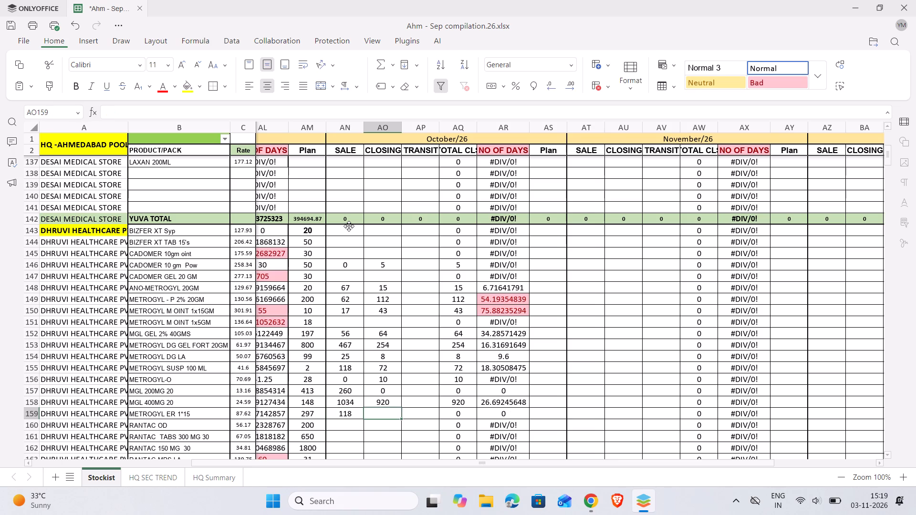
type("106")
key("Down")
Fill October/26 for RANTAC OD in the Dhruvi Healthcare block with sale 234, closing 66.
key("Left")
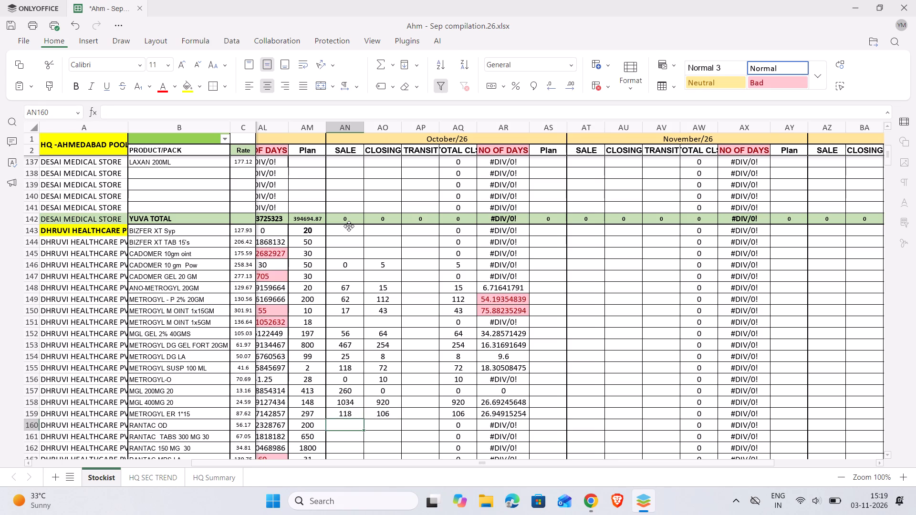
scroll(349, 226, "down", 2)
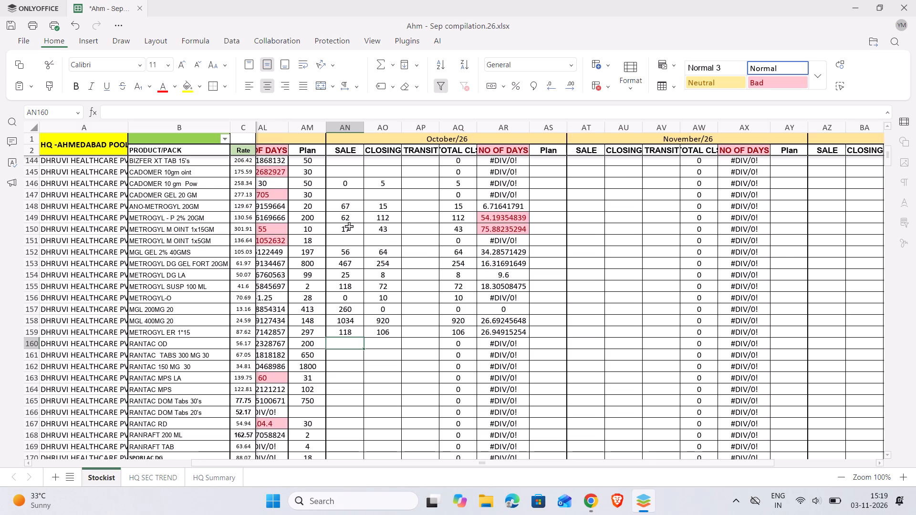
type("234")
key("Tab")
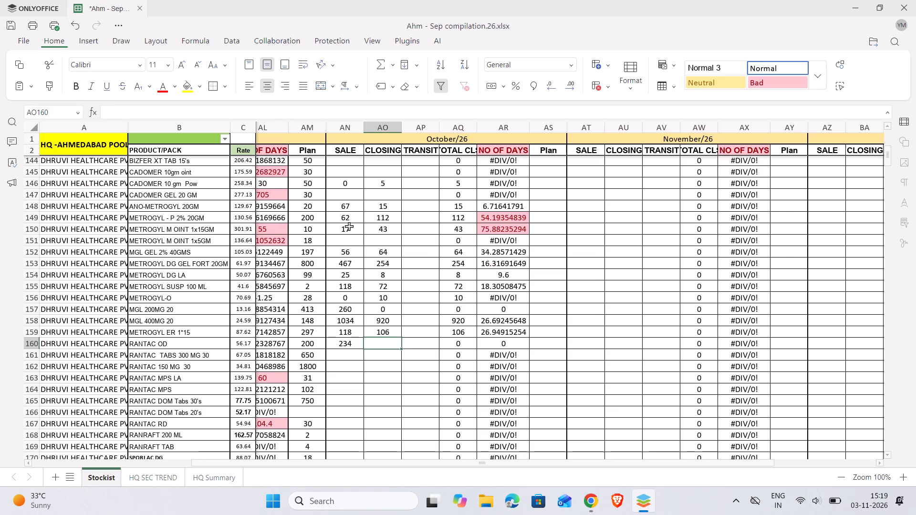
type("66")
key("Down")
key("Left")
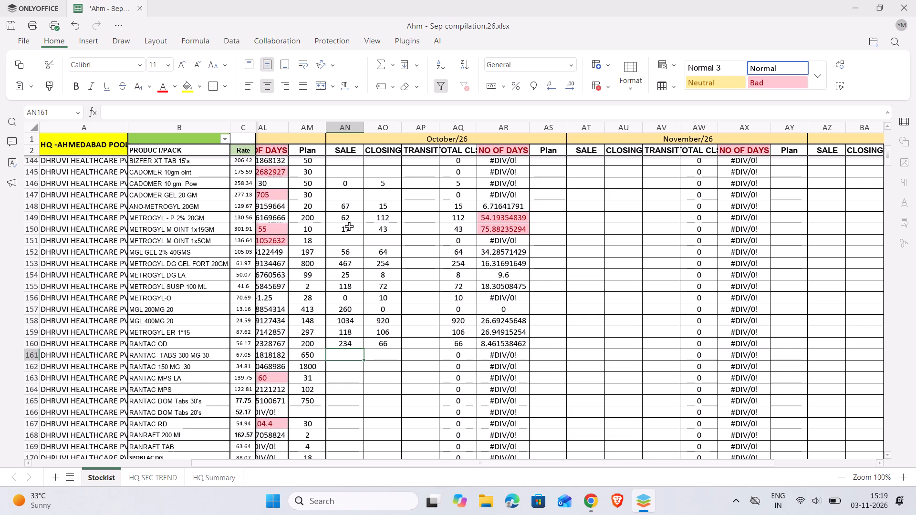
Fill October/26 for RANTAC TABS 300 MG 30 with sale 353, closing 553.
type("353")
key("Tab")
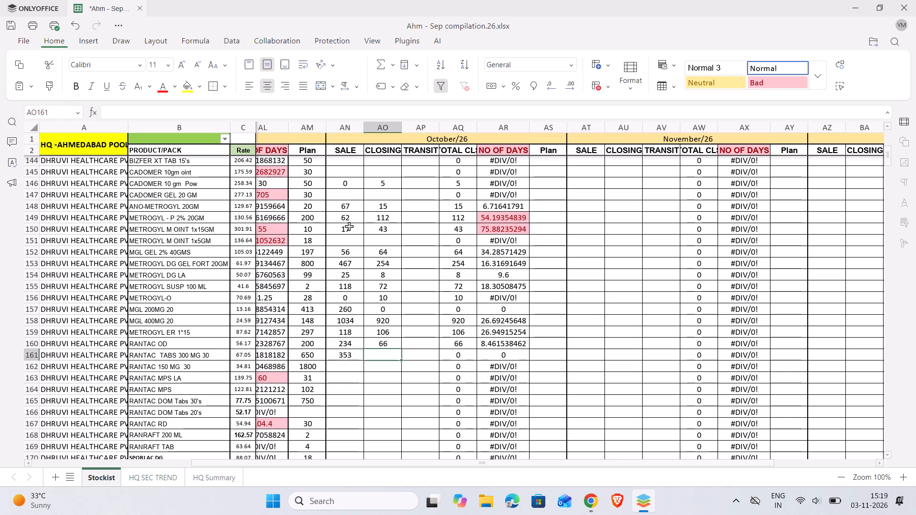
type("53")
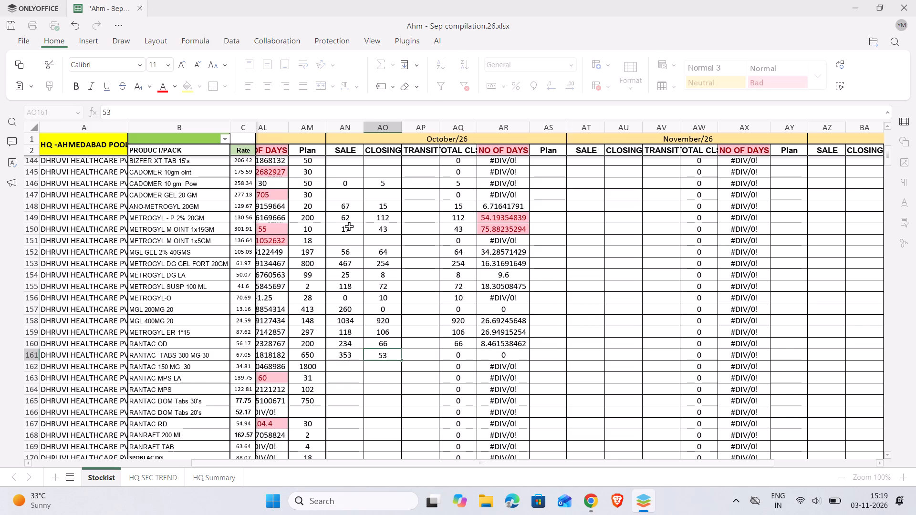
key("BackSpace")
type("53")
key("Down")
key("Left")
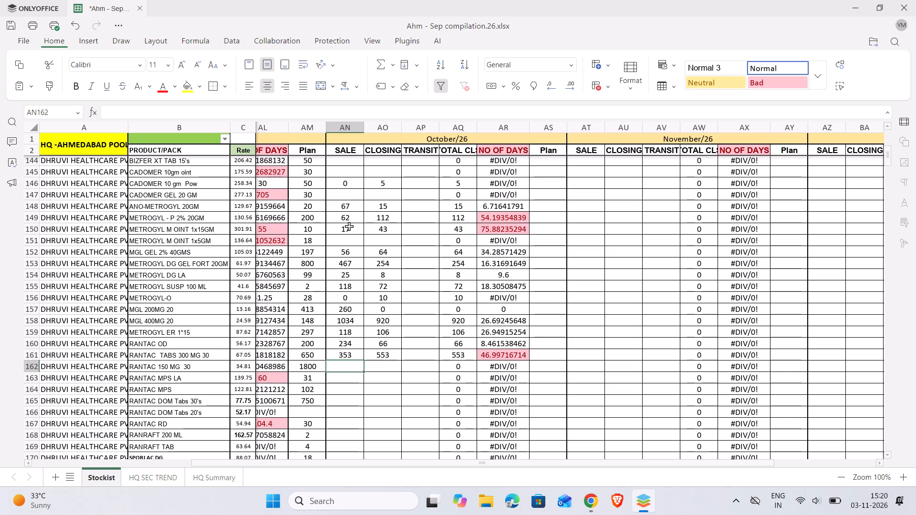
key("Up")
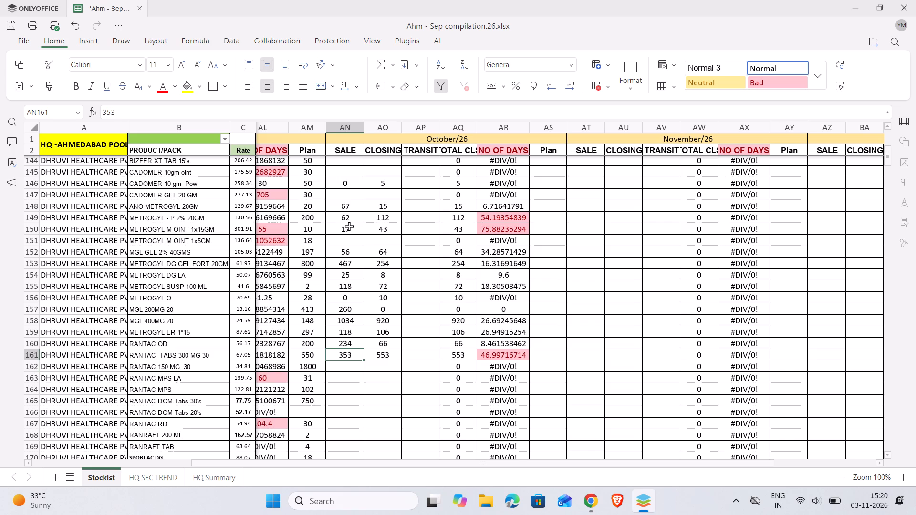
Fill October/26 for RANTAC DOM Tabs 30's with sale 353, closing 553.
key("Down")
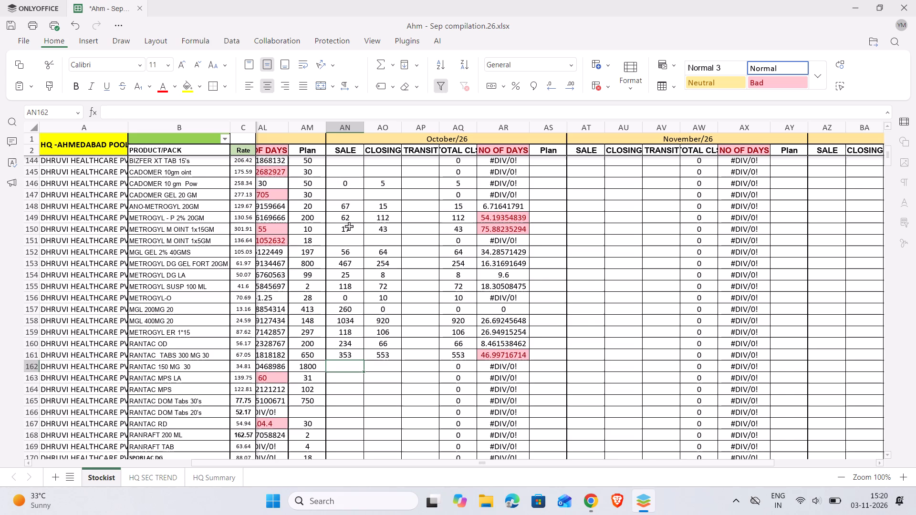
key("Down")
key("Down")
key("Down")
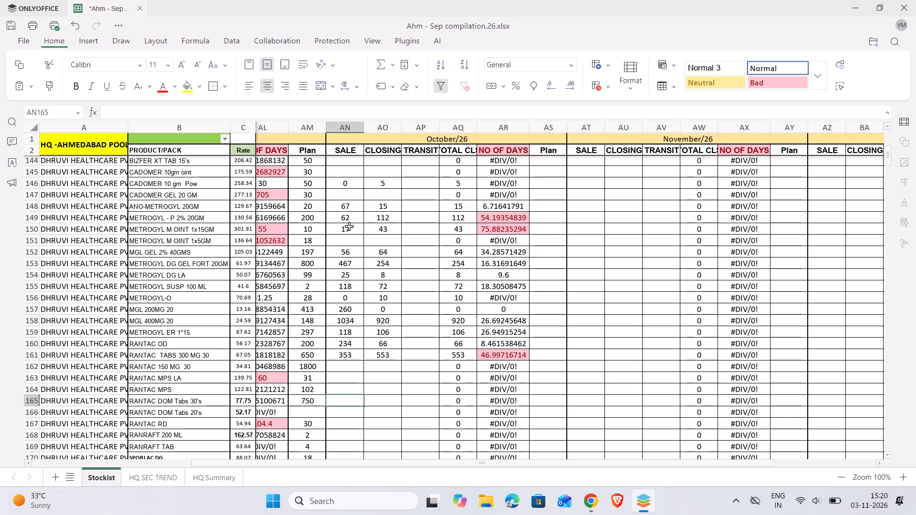
type("353")
key("Tab")
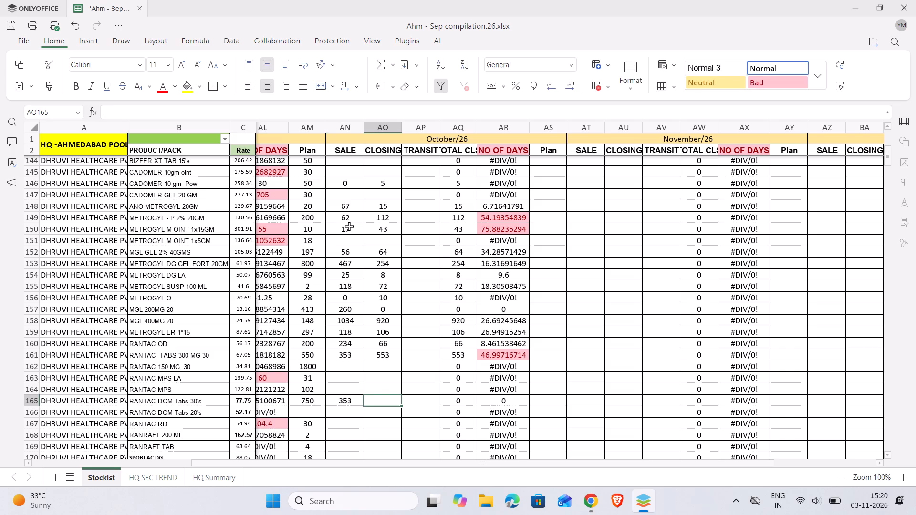
type("553")
Correct October/26 for RANTAC TABS 300 MG 30 to sale 282, closing 318.
key("Up")
key("Up")
key("Up")
key("Up")
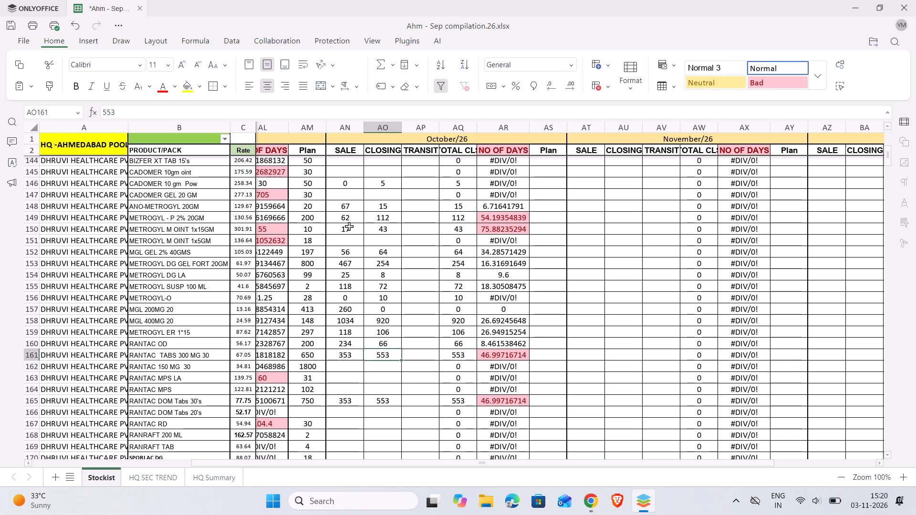
key("Left")
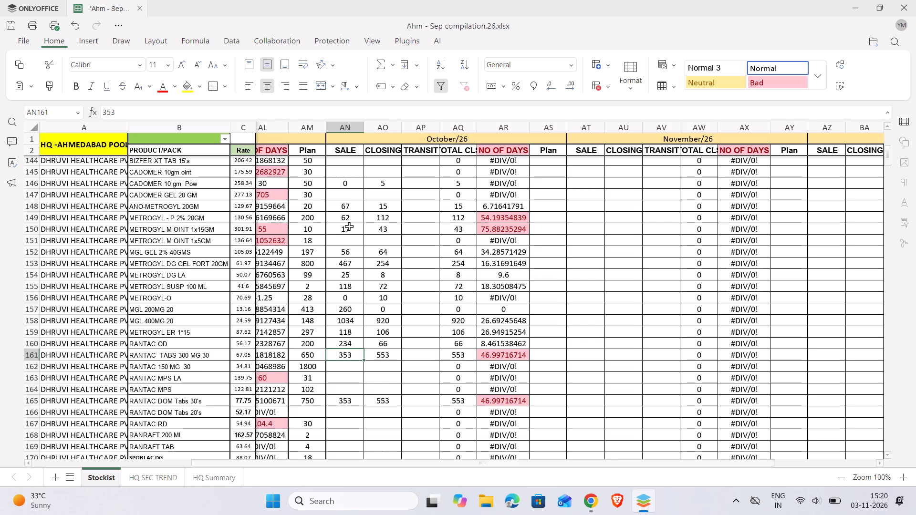
key("BackSpace")
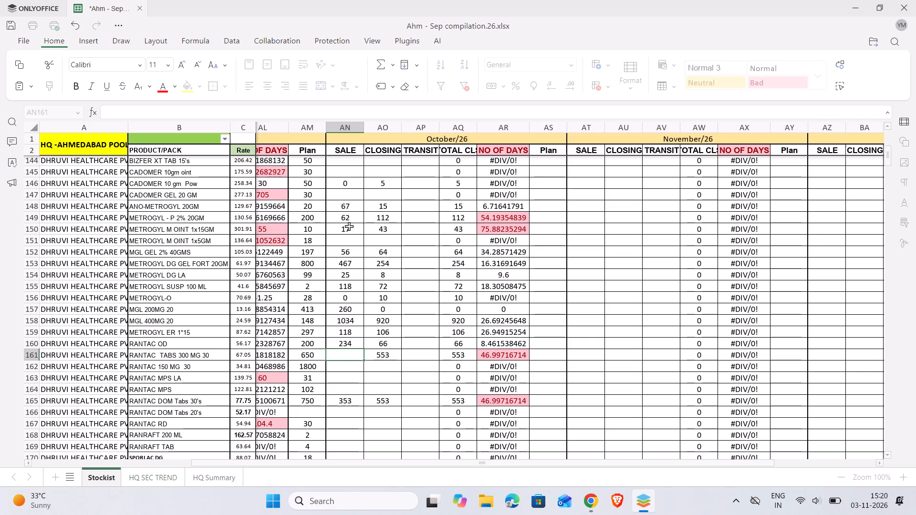
type("282")
key("Tab")
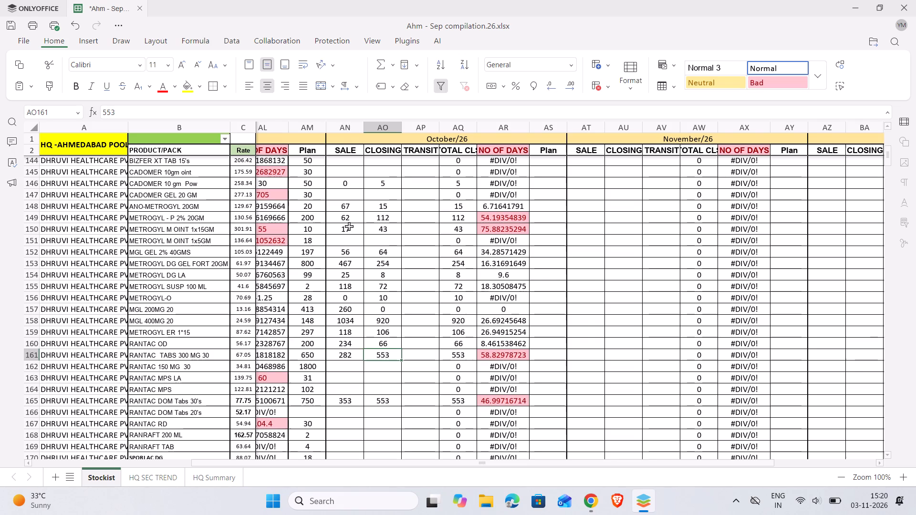
type("318")
key("Down")
key("Left")
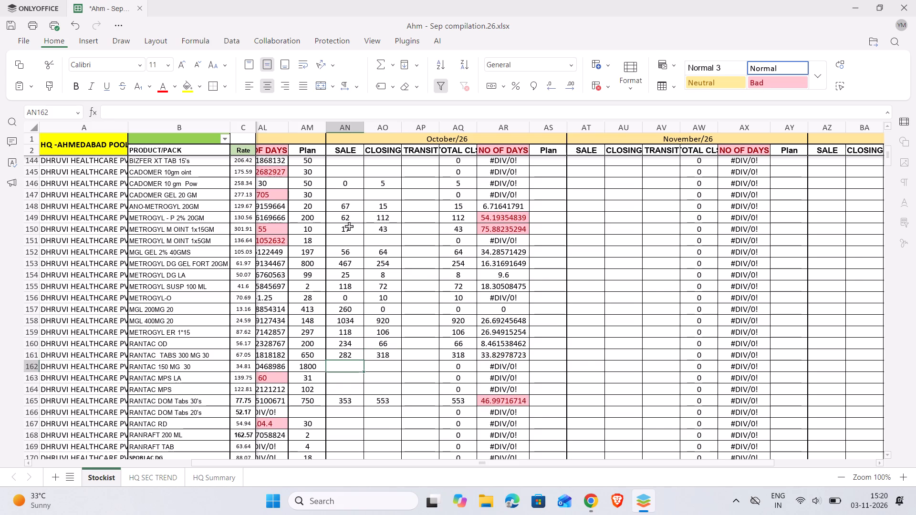
Fill October/26 for RANTAC 150 MG 30 with the sale formula =419+46 and closing 757.
key("1")
key("BackSpace")
key("equal")
type("419+46")
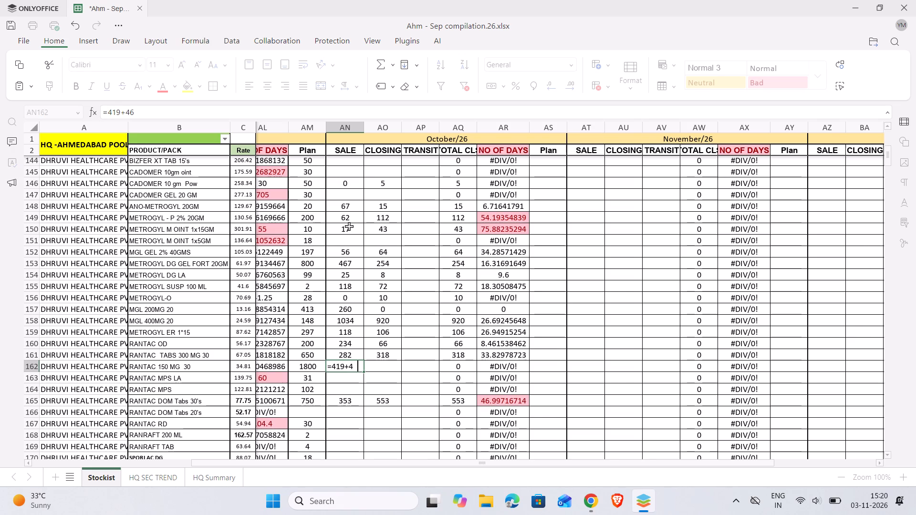
key("Right")
key("equal")
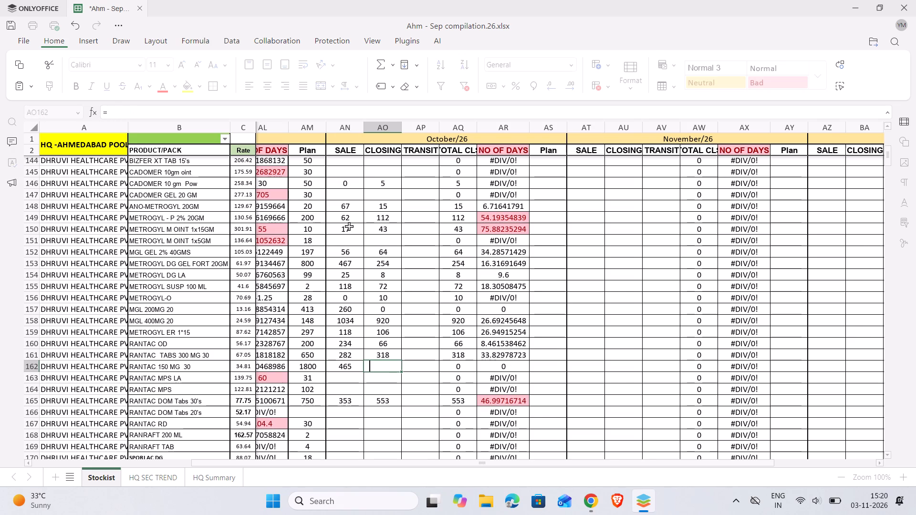
key("7")
key("BackSpace")
key("BackSpace")
type("757")
key("Down")
key("Left")
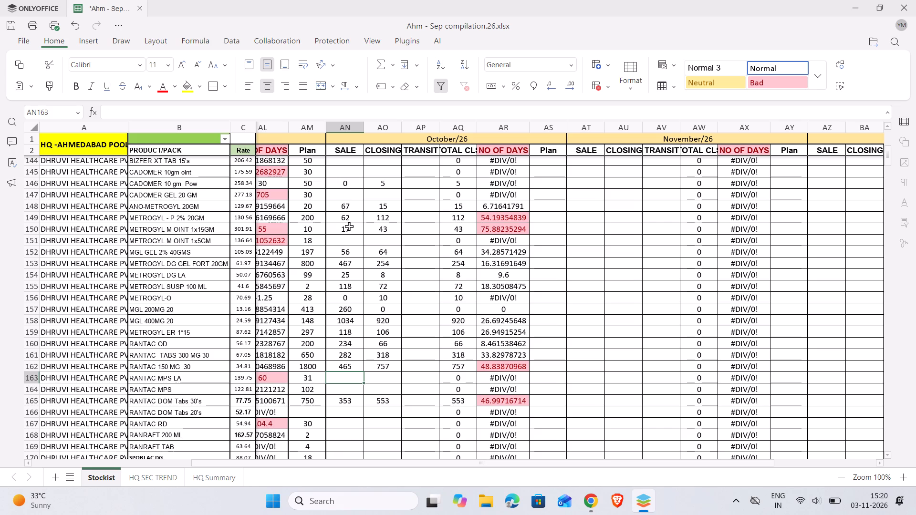
Fill October/26 for RANTAC MPS LA with sale 1, closing 29.
key("1")
key("Tab")
type("28")
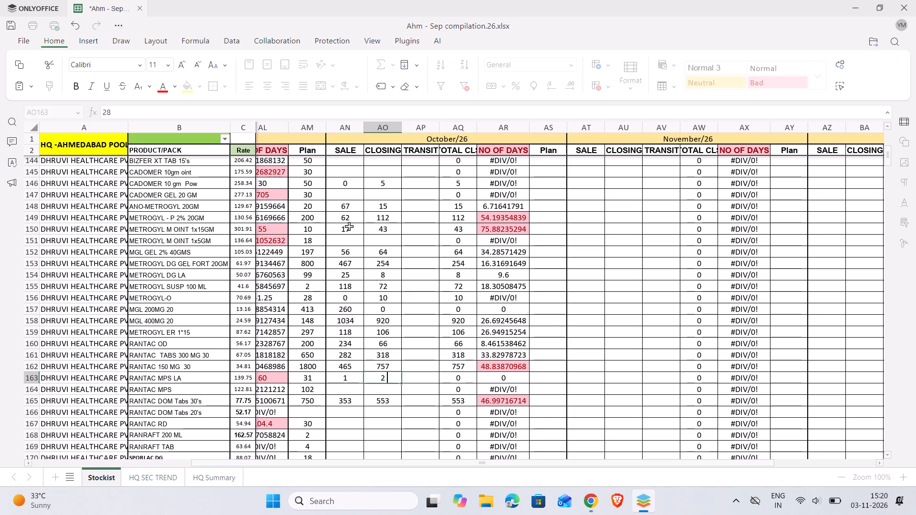
key("BackSpace")
key("9")
Skip RANTAC MPS and RANTAC DOM Tabs 20's, and fill October/26 for RANTAC RD with sale 0, closing 65.
key("Down")
key("Down")
key("Down")
key("Down")
key("Left")
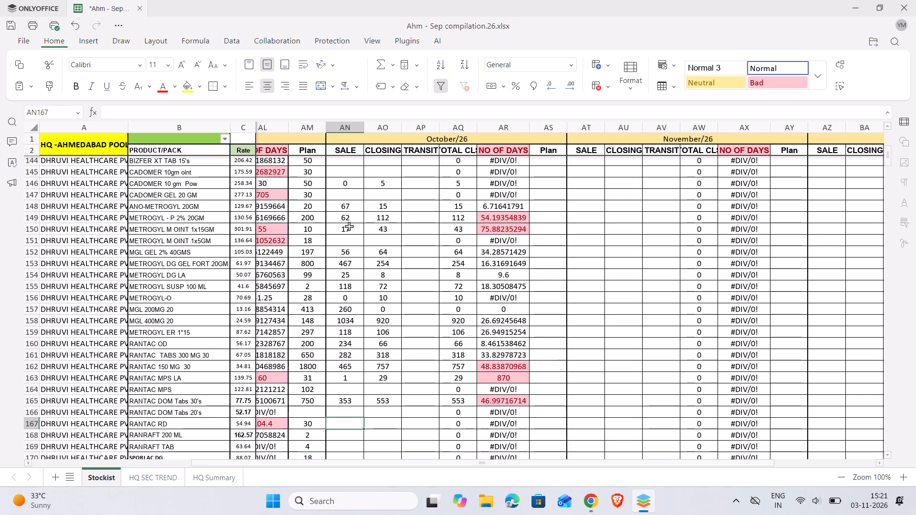
key("0")
key("Tab")
type("65")
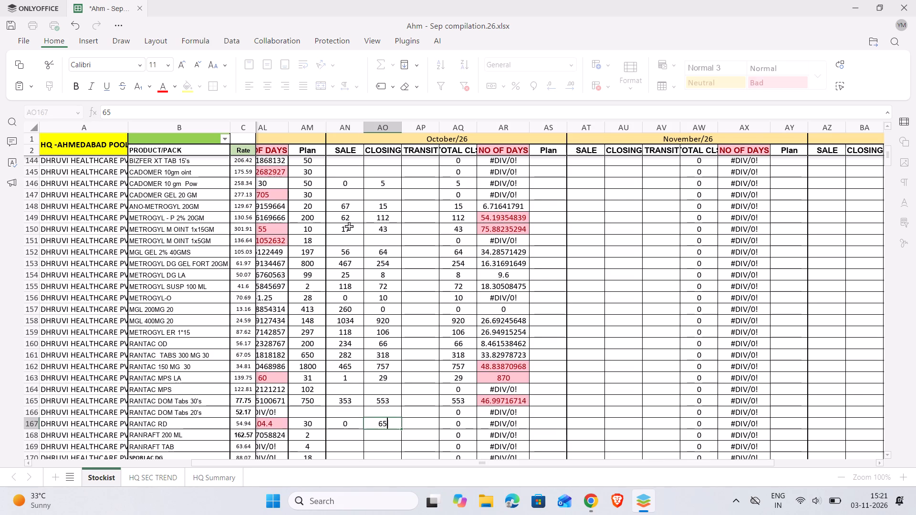
key("Down")
key("Left")
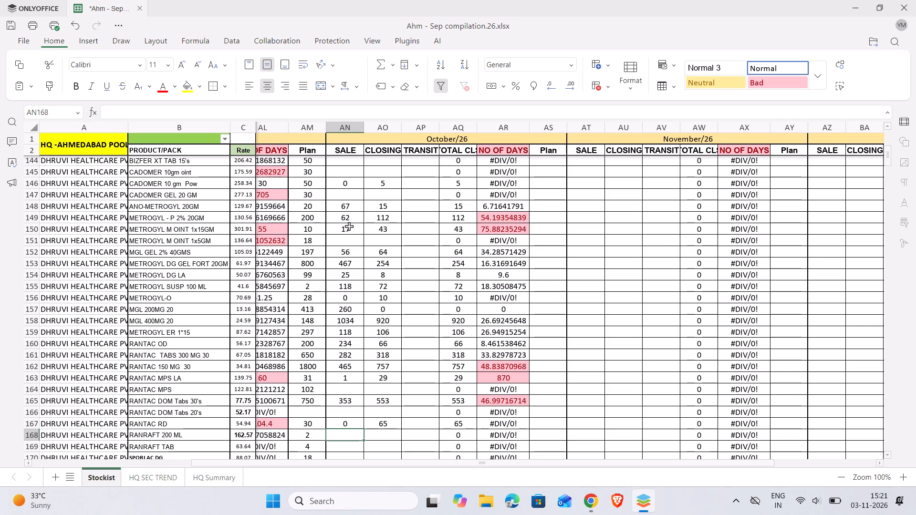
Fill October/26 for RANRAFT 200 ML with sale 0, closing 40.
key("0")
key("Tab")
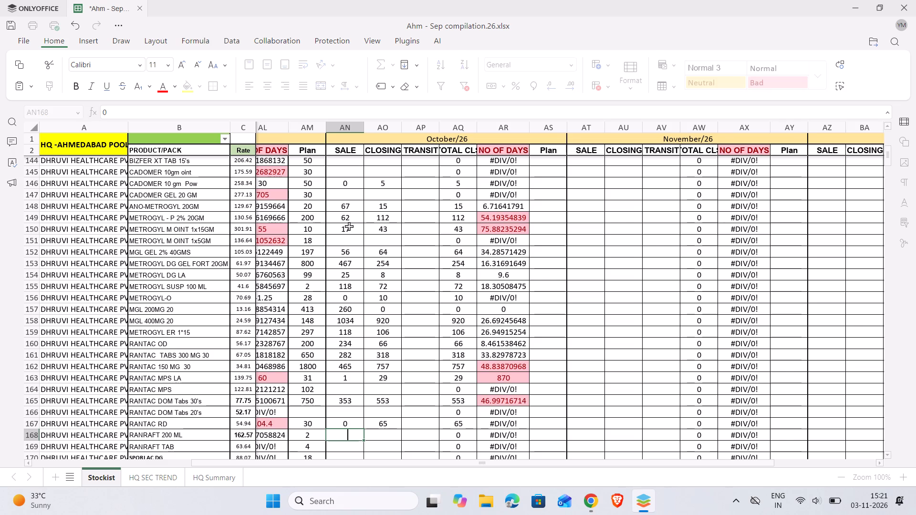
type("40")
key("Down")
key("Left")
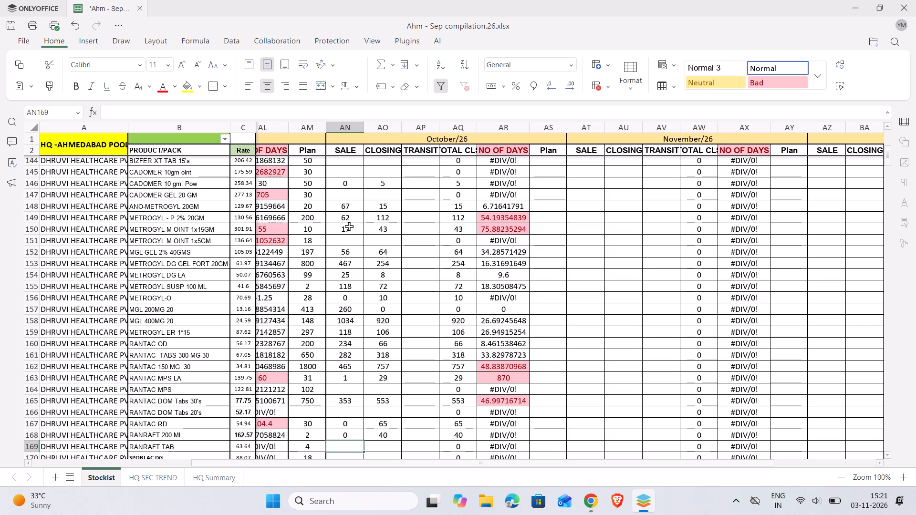
Correct October/26 for RANRAFT 200 ML to sale 40, closing 10.
key("Up")
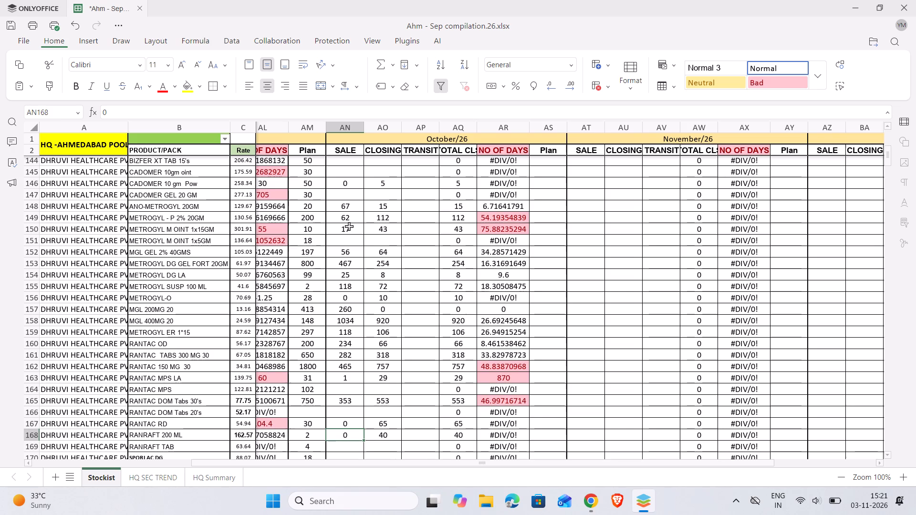
type("40")
key("Tab")
type("10")
key("Down")
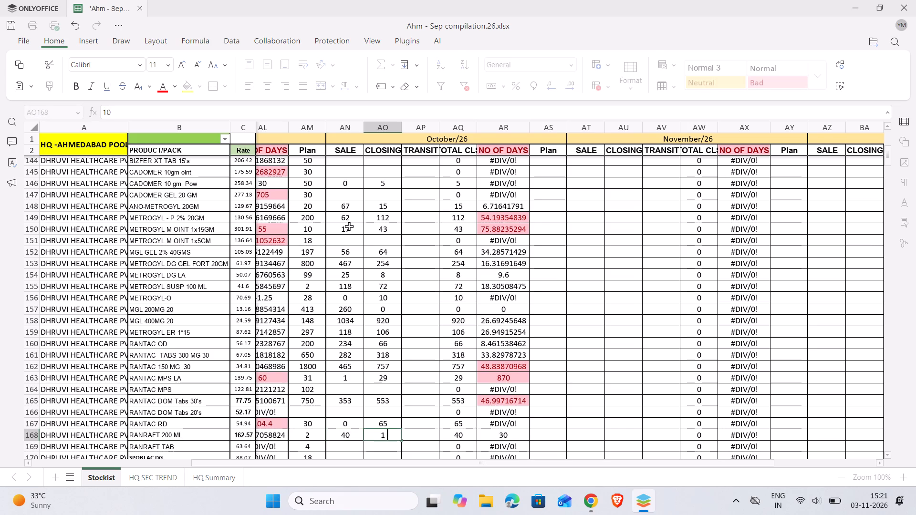
key("Left")
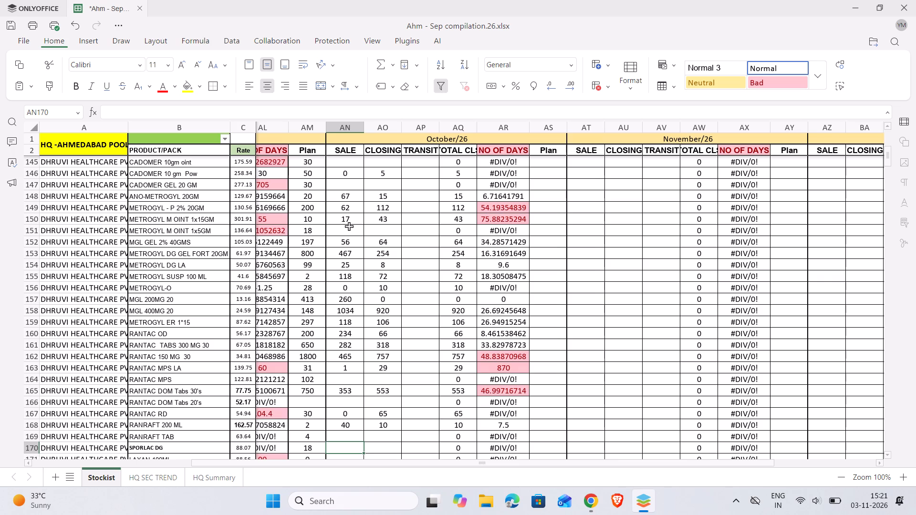
Leave October/26 blank for the Dhruvi Healthcare rows from RANRAFT TAB to LAXAN 200ML and save the workbook.
key("Down")
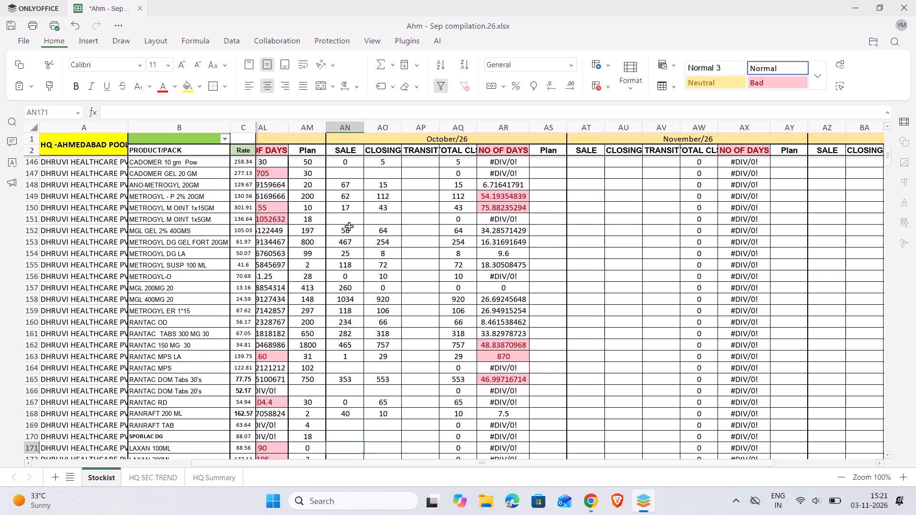
key("Down")
key("Up")
key("Up")
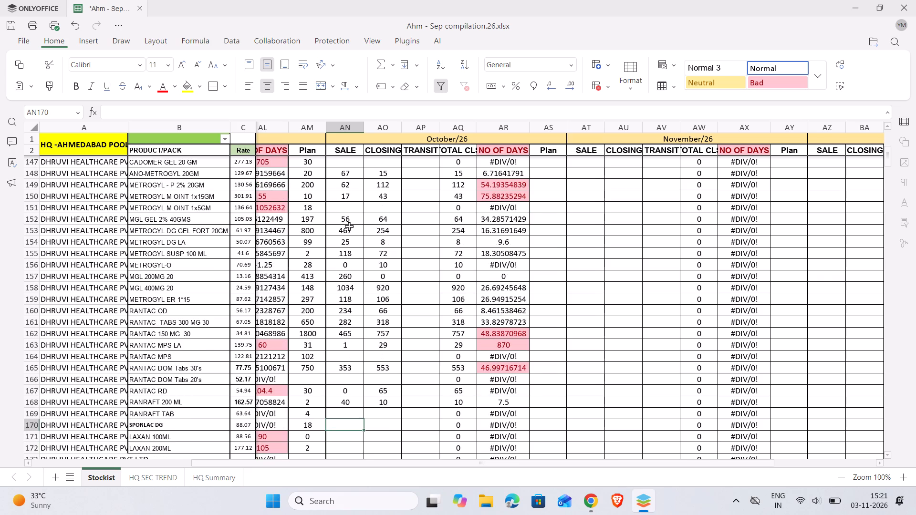
key("Down")
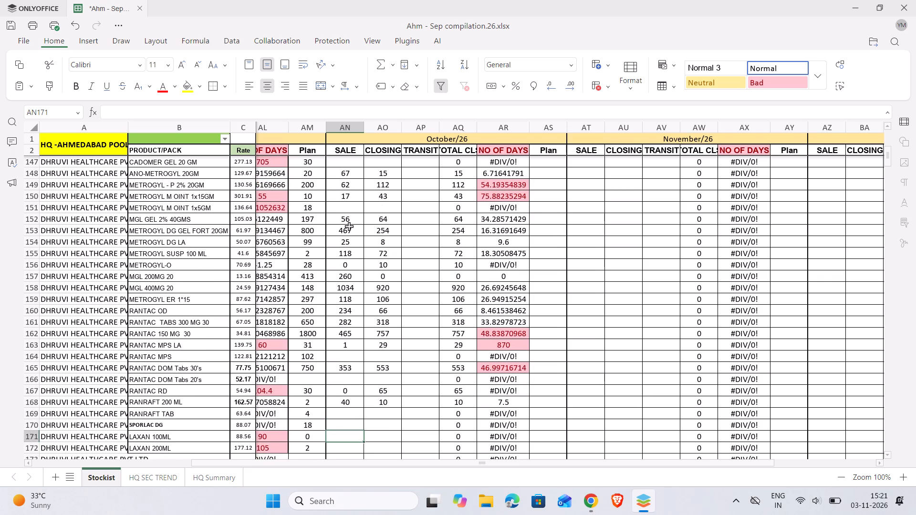
key("Down")
key("Down")
key("Down")
key("Down")
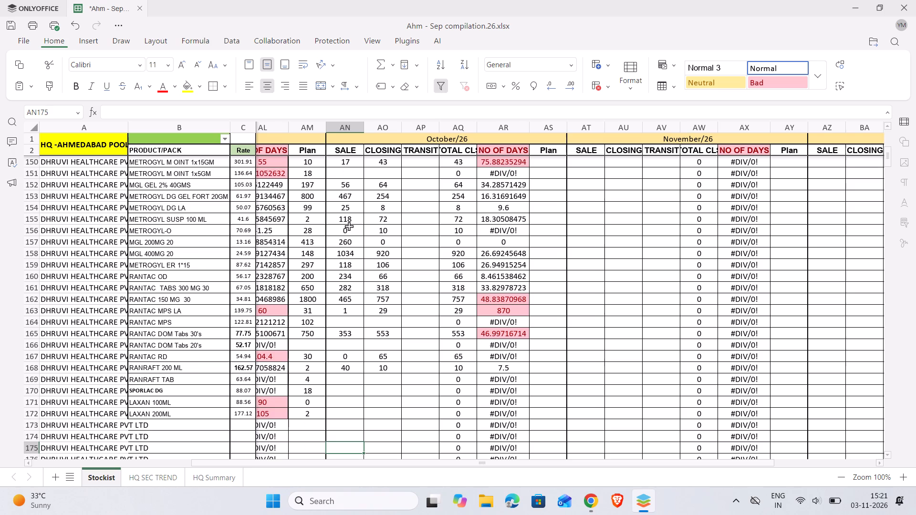
key("ctrl+s")
key("Down")
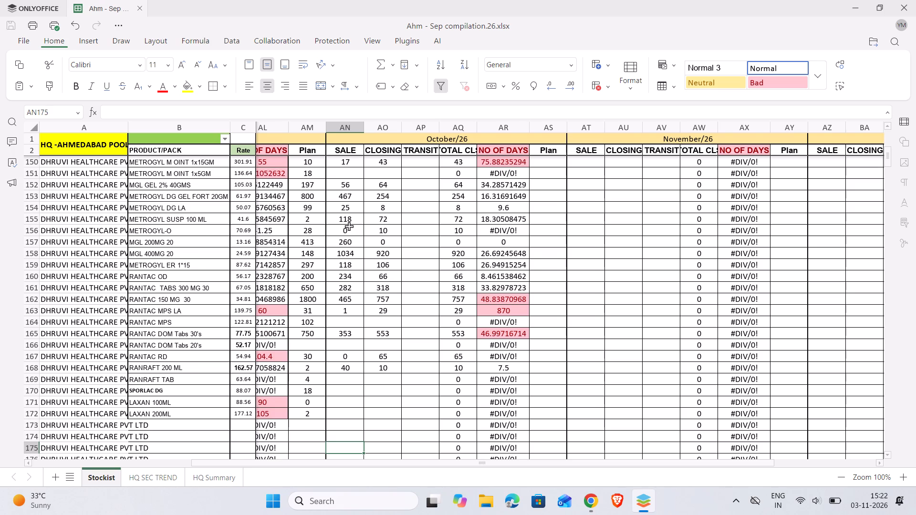
Look through the October/26 columns of the stockist blocks down to P Chhotalal Shah & Co., and return to the Dhruvi Healthcare block.
scroll(349, 226, "down", 6)
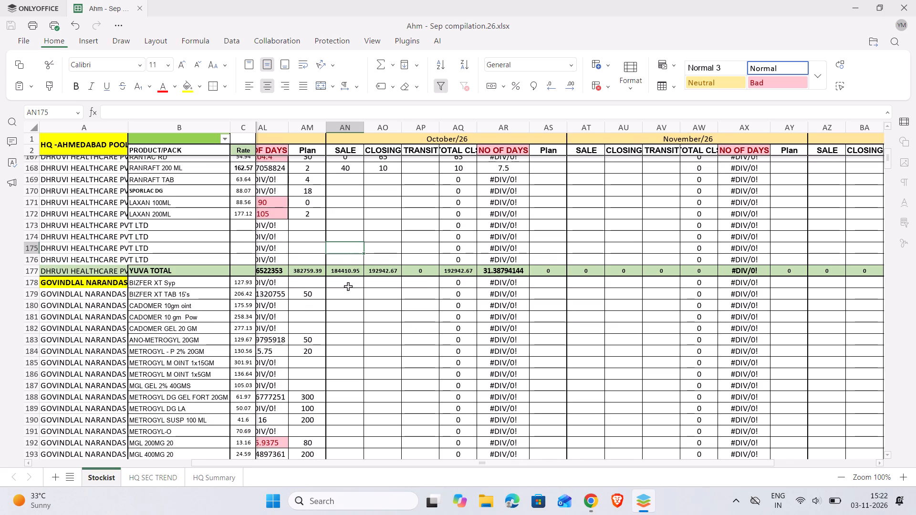
scroll(348, 286, "down", 7)
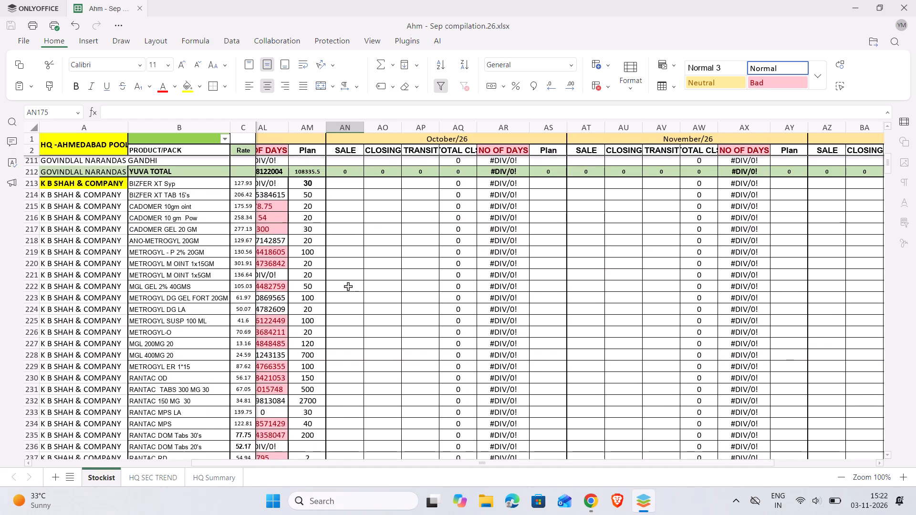
scroll(348, 286, "down", 3)
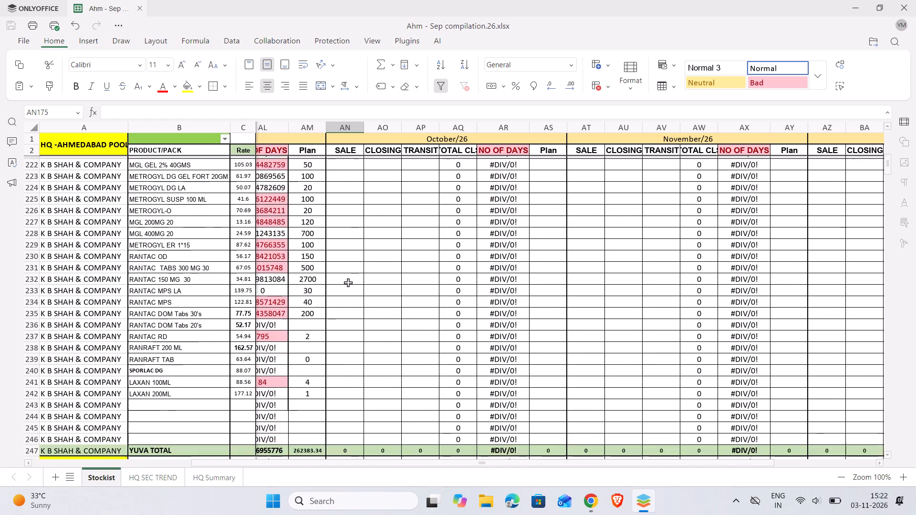
scroll(348, 282, "down", 9)
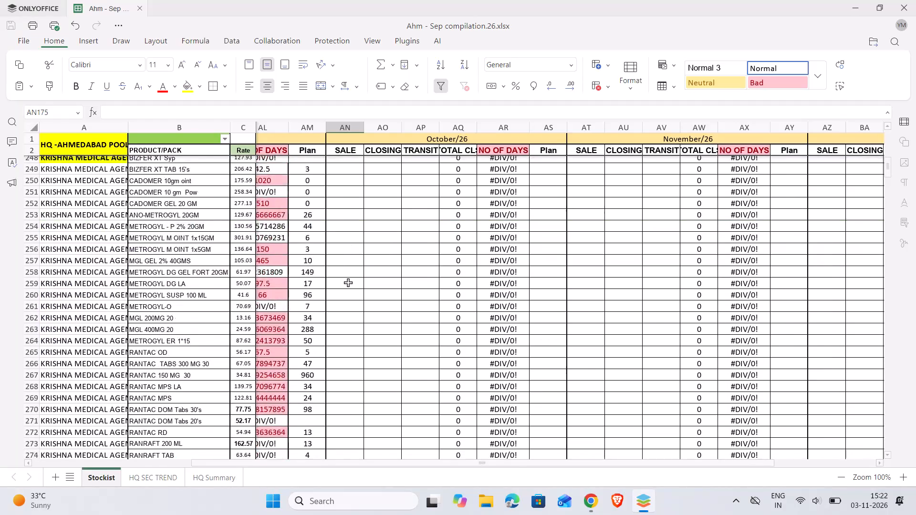
scroll(348, 282, "down", 5)
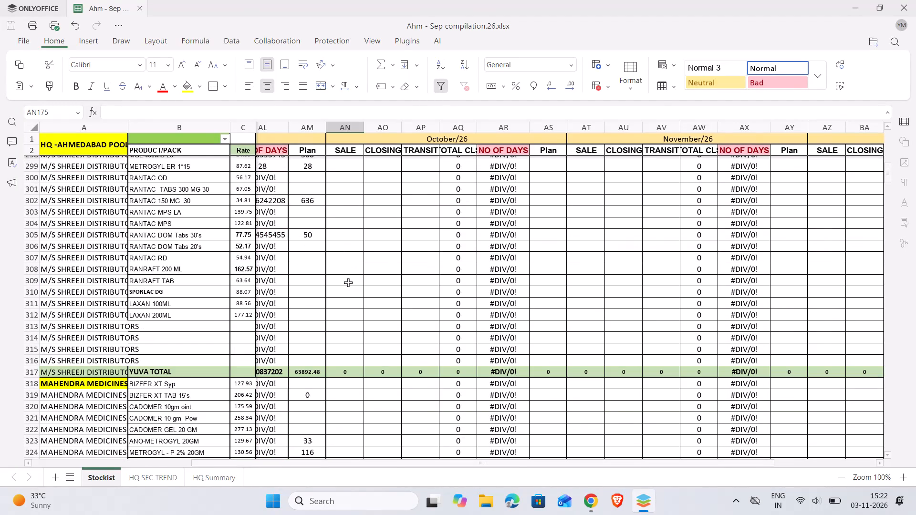
scroll(348, 282, "down", 1)
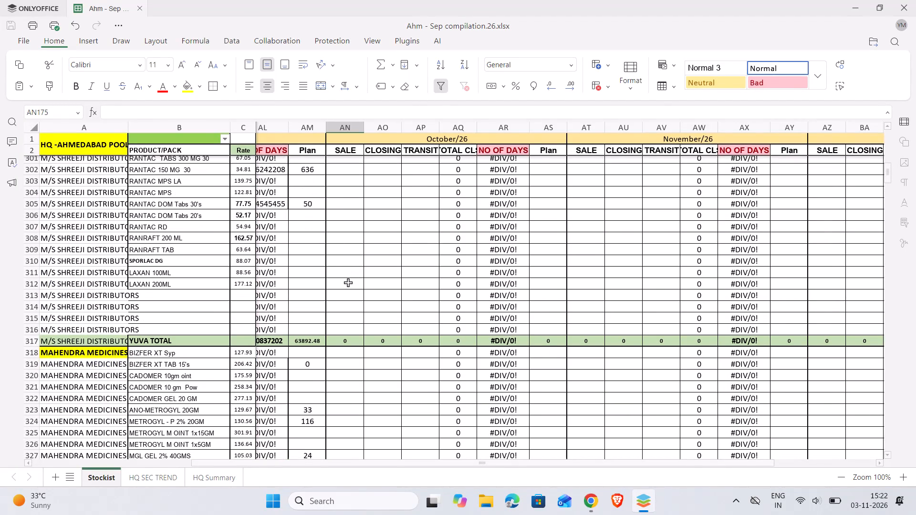
scroll(348, 282, "down", 9)
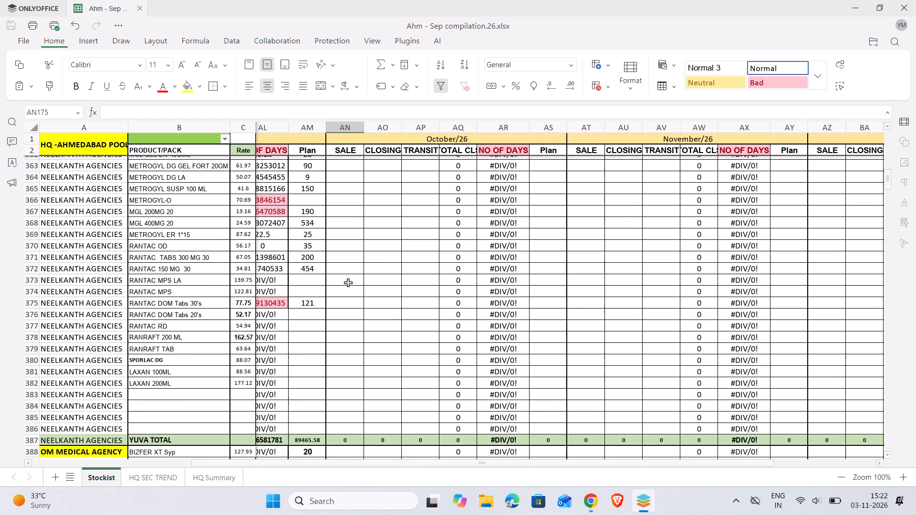
scroll(348, 282, "down", 2)
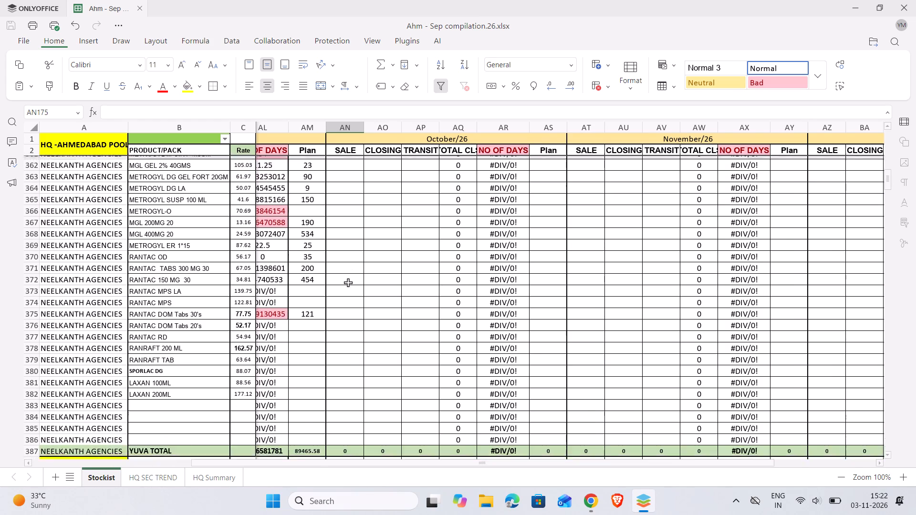
scroll(348, 282, "down", 8)
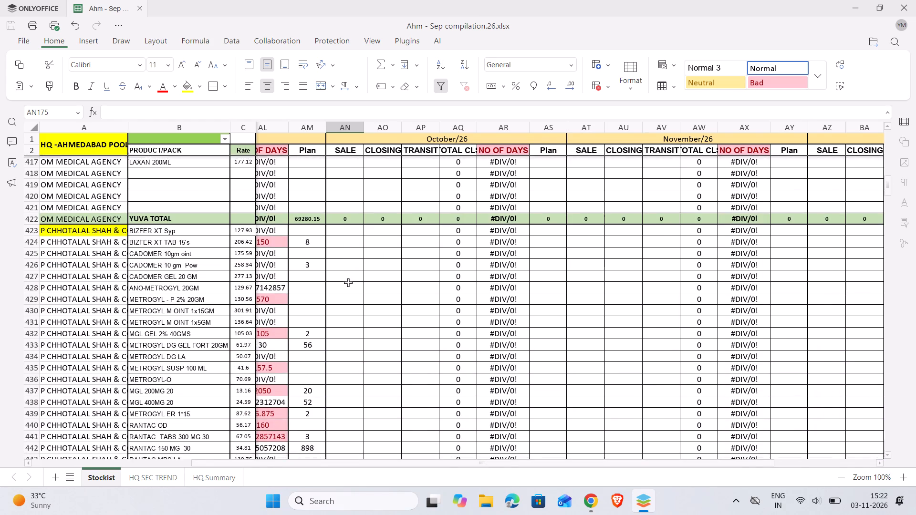
scroll(348, 282, "down", 2)
scroll(348, 282, "up", 1)
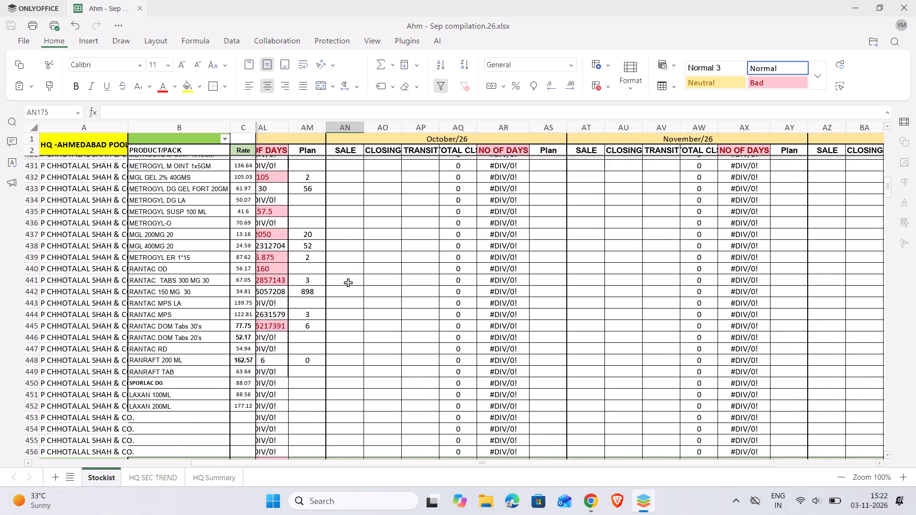
scroll(348, 282, "up", 3)
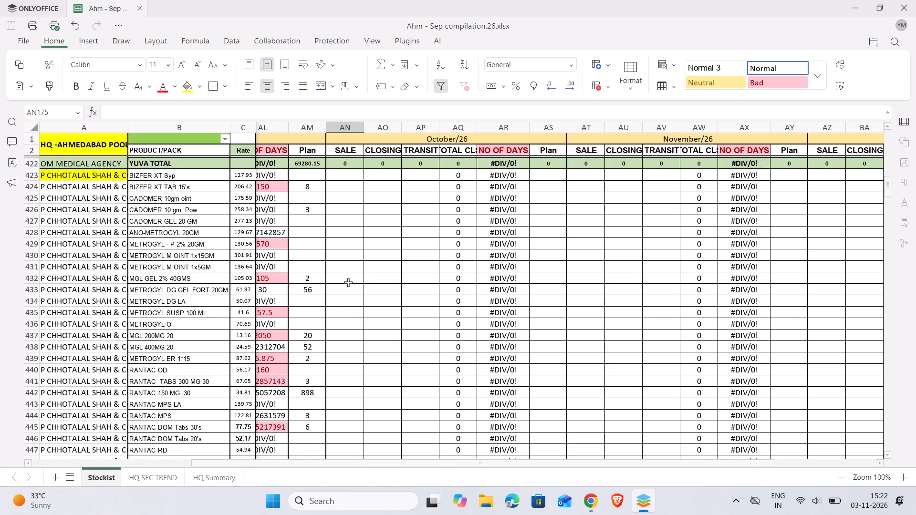
scroll(348, 282, "up", 1)
scroll(353, 187, "up", 5)
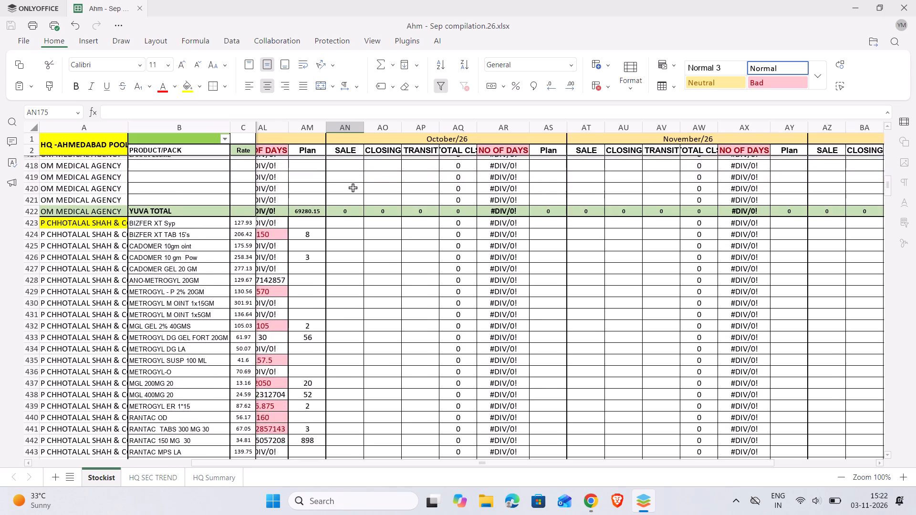
scroll(353, 187, "up", 14)
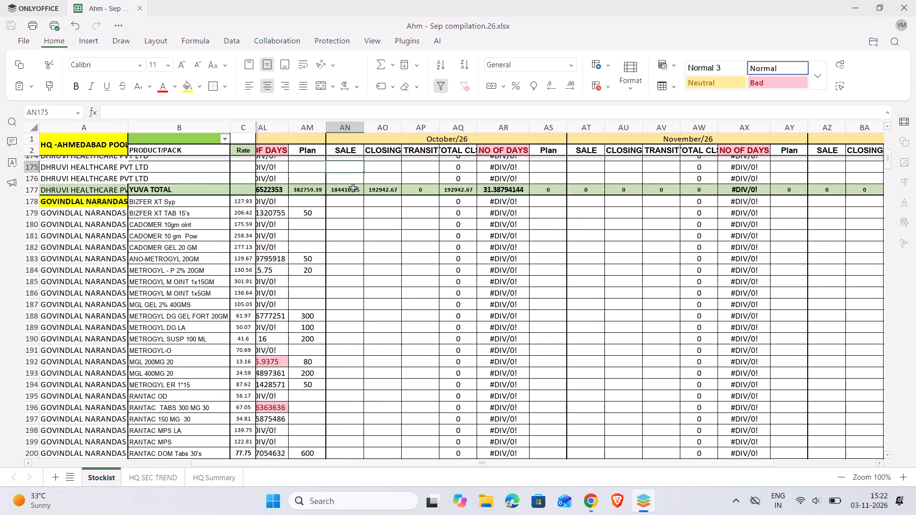
scroll(353, 187, "up", 1)
scroll(353, 187, "down", 6)
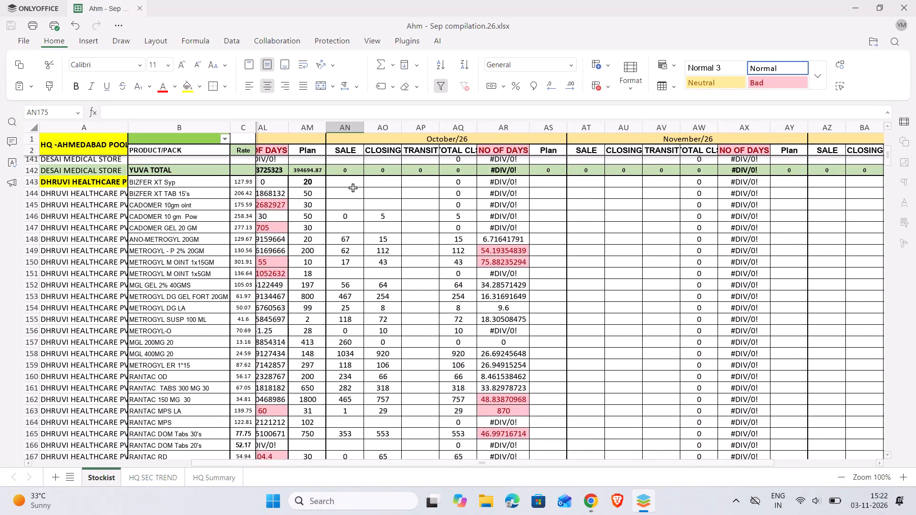
scroll(353, 187, "up", 2)
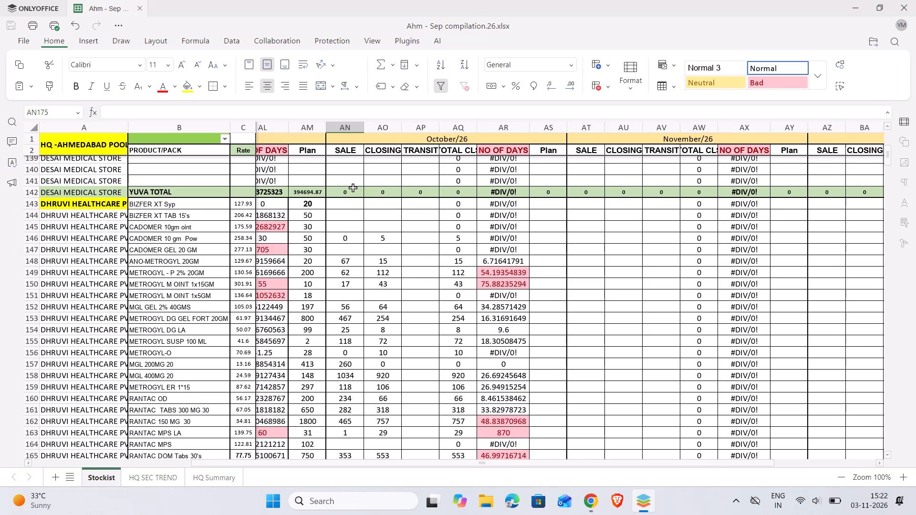
scroll(353, 187, "down", 1)
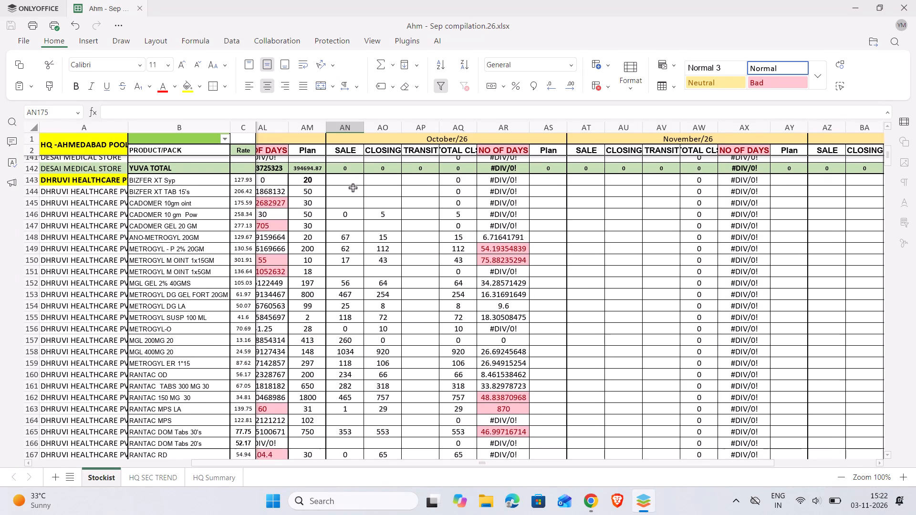
Copy Dhruvi Healthcare's October/26 sale and closing cells from CADOMER 10 gm Pow through RANRAFT TAB.
left_click(346, 218)
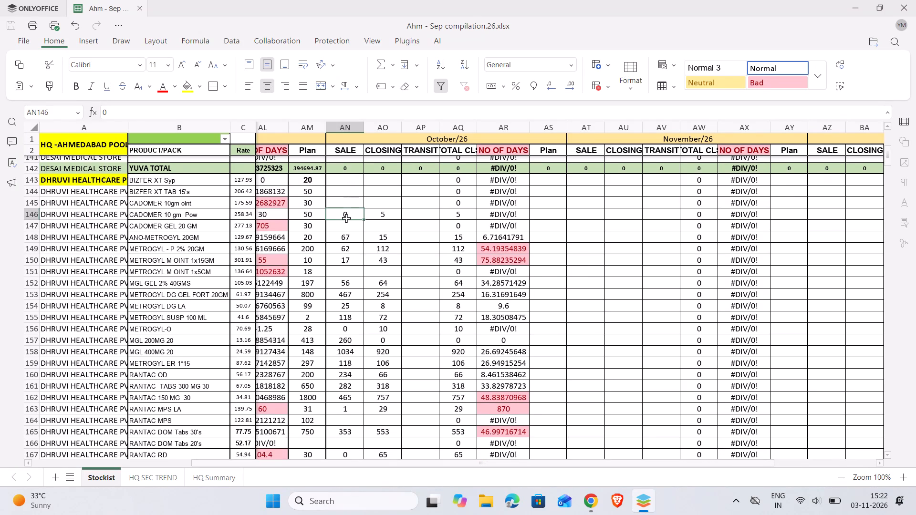
key("shift+Down")
key("shift+Down")
key("shift+Down")
key("shift+Down")
key("shift+Down")
key("shift+Down")
key("shift+Down")
key("shift+Down")
key("shift+Down")
key("shift+Down")
key("shift+Down")
key("shift+Down")
key("shift+Down")
key("shift+Down")
key("shift+Down")
key("shift+Down")
key("shift+Down")
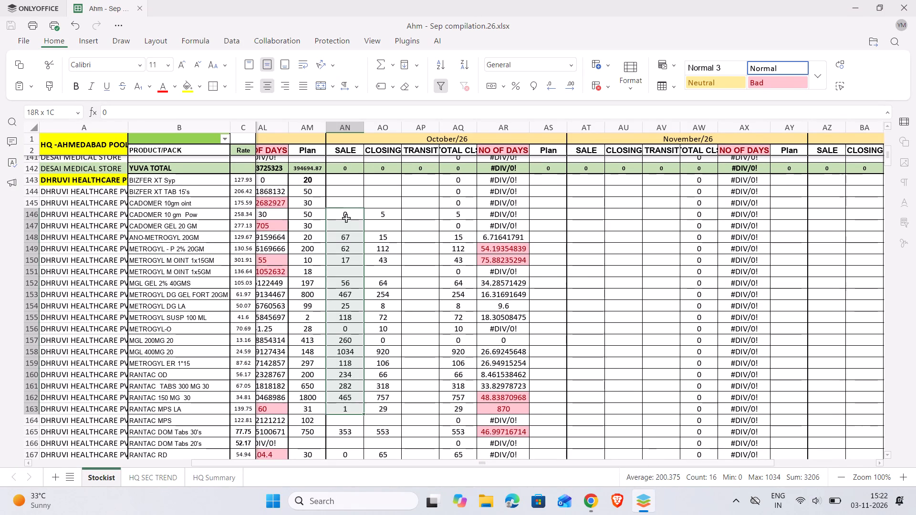
key("shift+Down")
key("shift+Down")
key("shift+Down")
key("shift+Down")
key("shift+Down")
key("shift+Down")
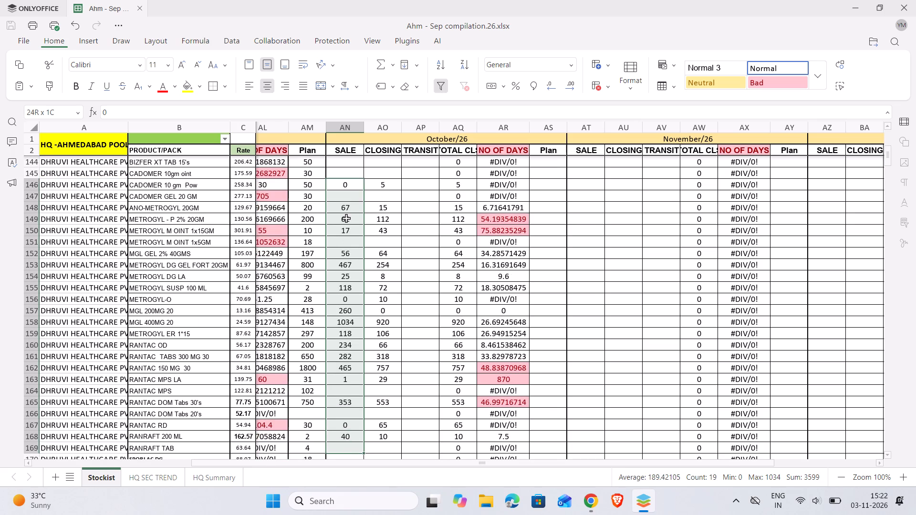
key("shift+Right")
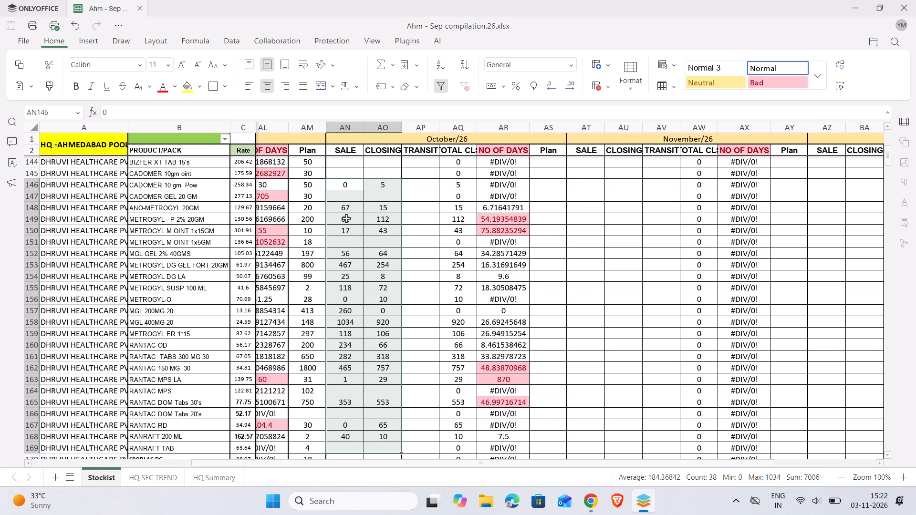
key("ctrl+c")
key("Down")
key("Down")
key("Down")
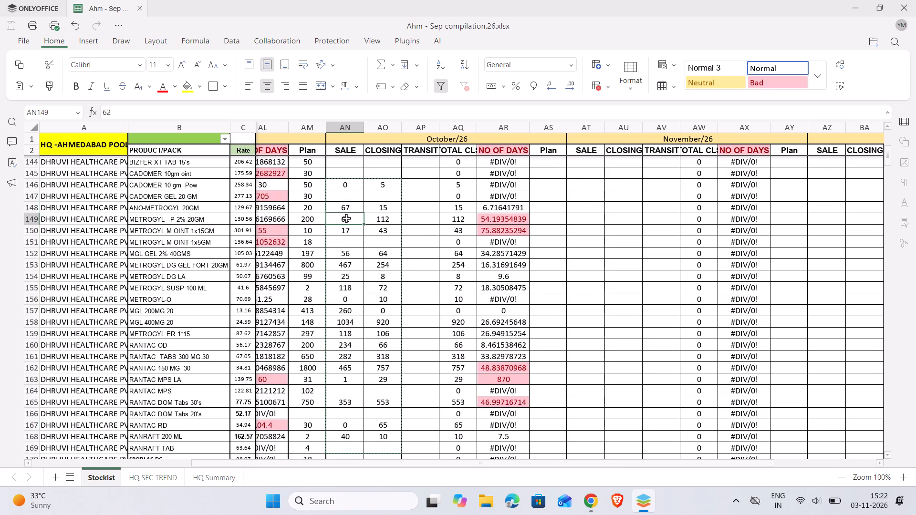
key("Down")
key("Down")
key("Down")
key("Down")
key("Down")
key("Down")
key("Down")
key("Down")
key("Down")
key("Down")
key("Down")
key("Down")
key("Down")
key("Down")
key("Down")
key("Down")
key("Down")
key("Down")
key("Down")
key("Down")
key("Down")
key("Down")
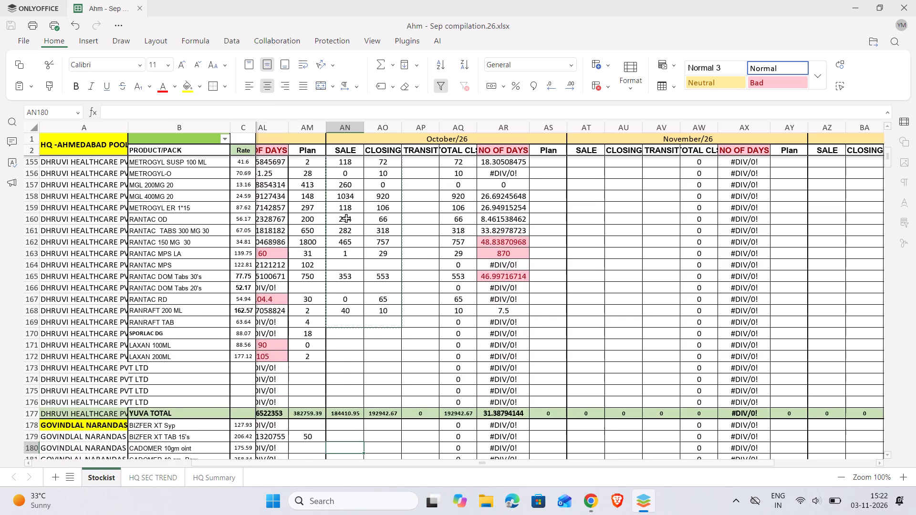
key("Down")
key("Down")
key("Down")
key("Up")
key("Up")
key("Up")
key("Up")
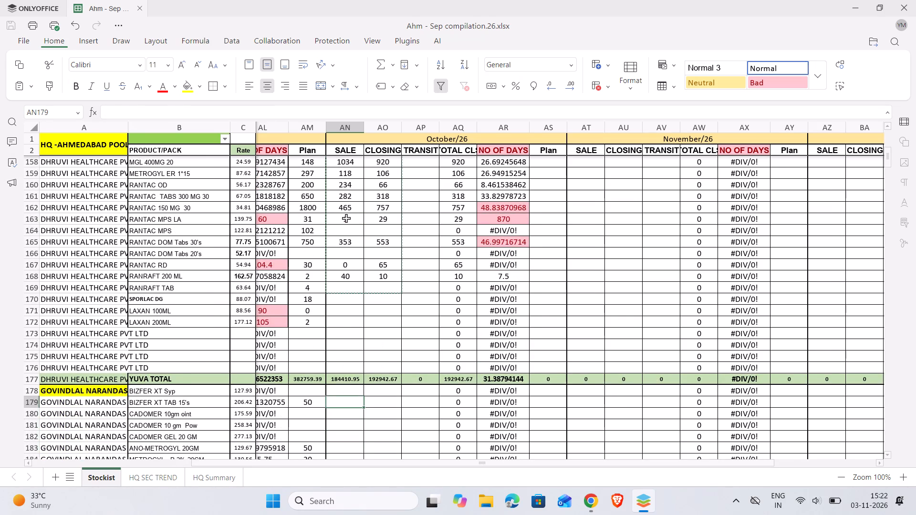
key("Down")
key("Down")
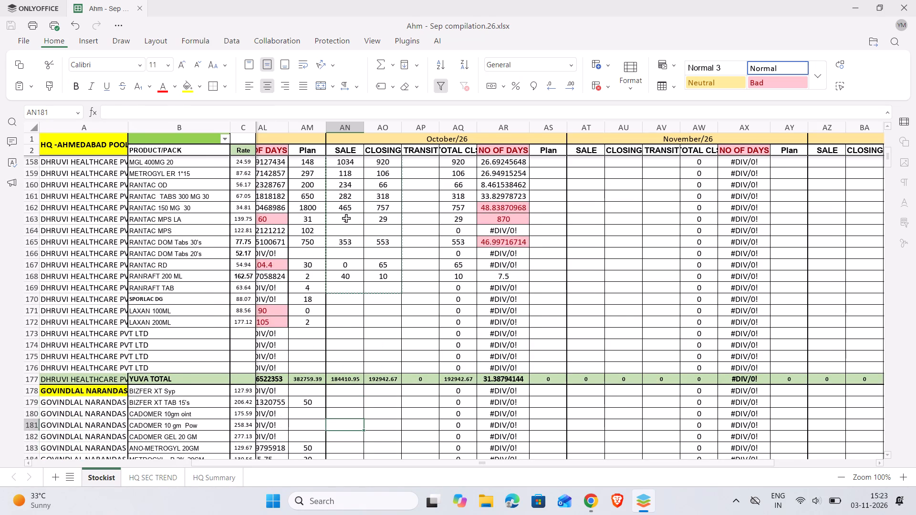
key("shift+Down")
key("shift+Down")
key("shift+Down")
key("shift+Down")
key("shift+Down")
key("shift+Down")
key("shift+Down")
key("shift+Down")
key("shift+Down")
key("shift+Down")
key("shift+Down")
key("shift+Down")
key("shift+Down")
key("shift+Down")
key("shift+Down")
key("shift+Down")
key("shift+Down")
key("shift+Down")
key("shift+Down")
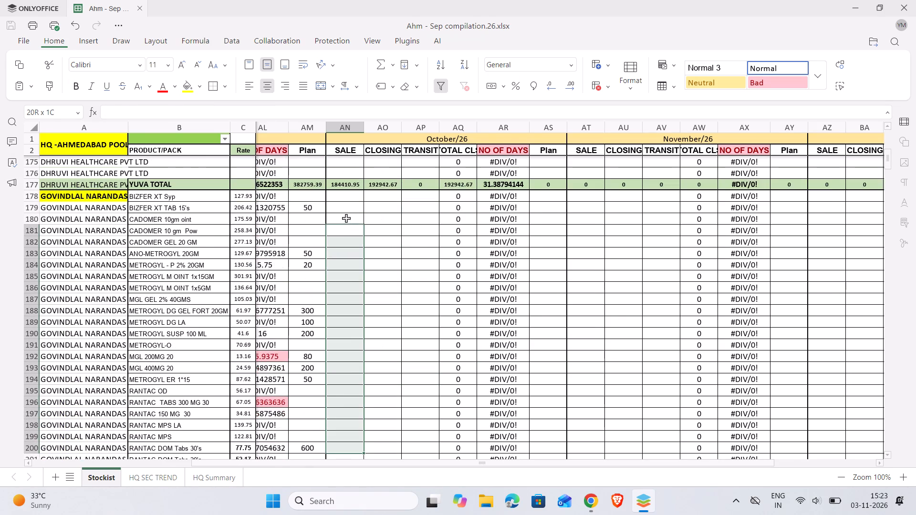
key("shift+Down")
key("shift+Down")
key("shift+Down")
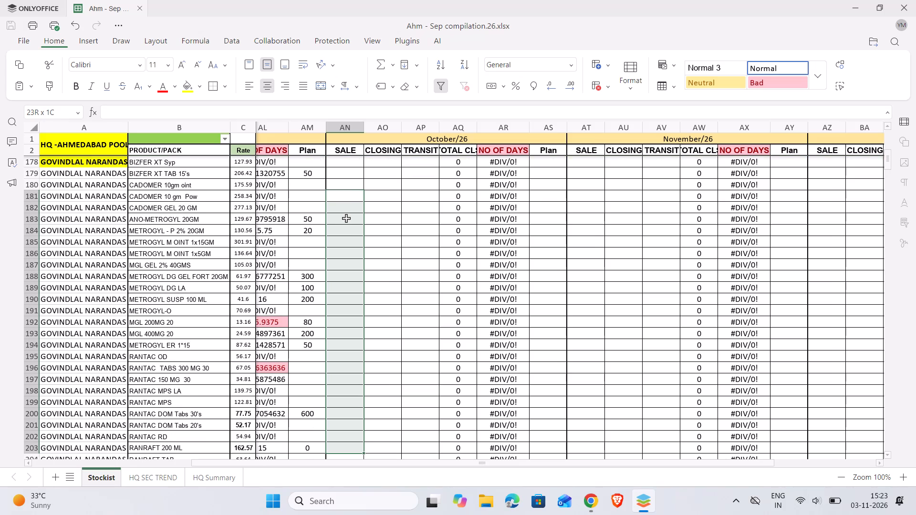
key("shift+Right")
key("shift+Down")
key("shift+Down")
key("shift+Down")
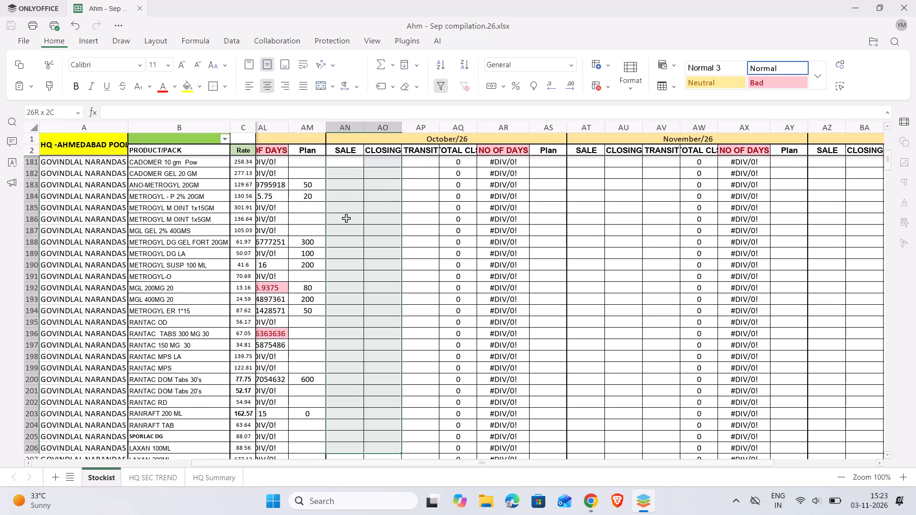
key("ctrl+v")
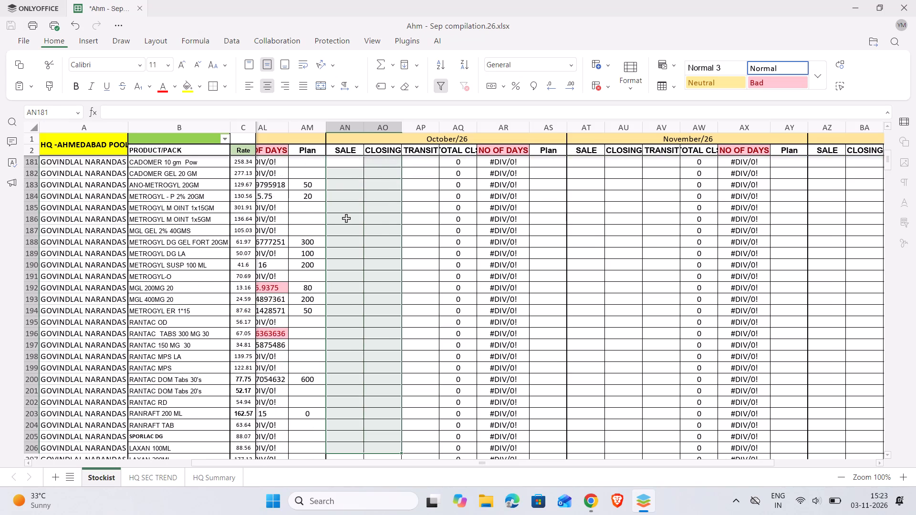
key("Up")
key("Up")
key("Up")
key("Up")
key("Up")
key("Up")
key("Up")
key("Up")
key("Up")
key("Up")
key("Up")
key("Up")
key("Up")
key("Up")
key("Up")
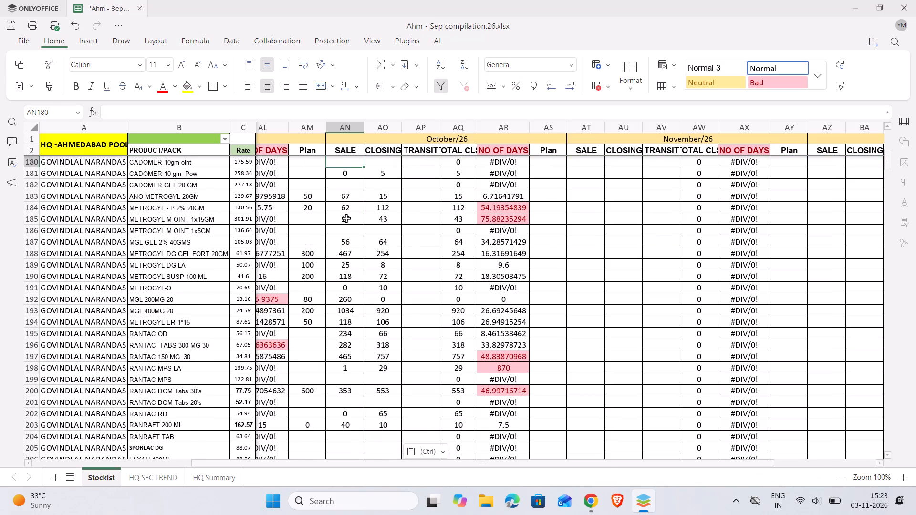
Return to the Dhruvi Healthcare block and check its October/26 sale and closing entries up to its first row, BIZFER XT Syp.
key("Up")
key("Up")
key("Up")
key("Up")
key("Up")
key("Up")
key("Up")
key("Up")
key("Up")
key("Up")
key("Up")
key("Up")
key("Up")
key("Up")
key("Up")
key("Up")
key("Up")
key("Up")
key("Up")
key("Up")
key("Up")
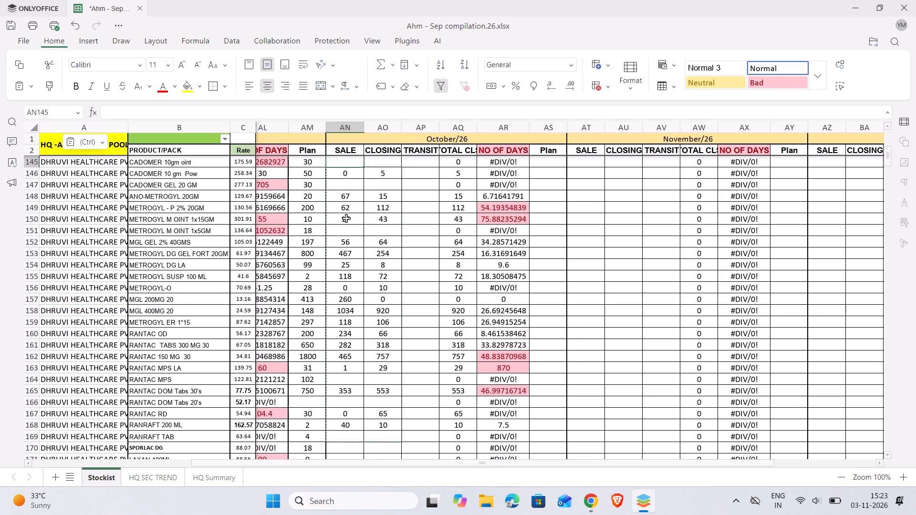
key("Up")
key("Up")
key("Up")
key("Down")
key("Down")
key("Down")
key("Down")
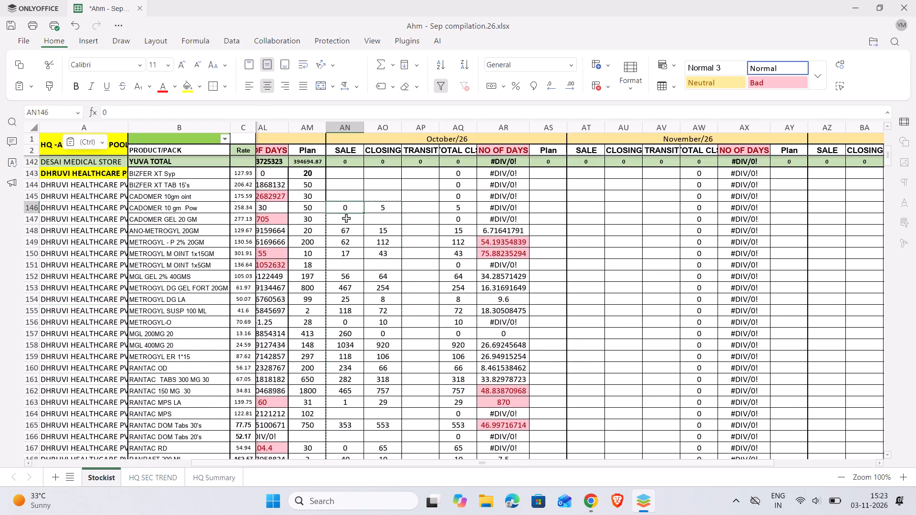
key("Up")
key("Up")
key("Up")
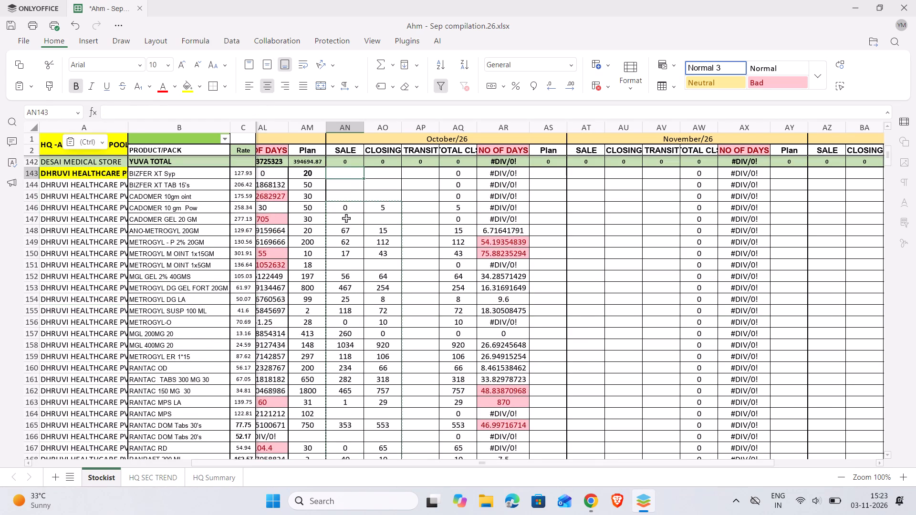
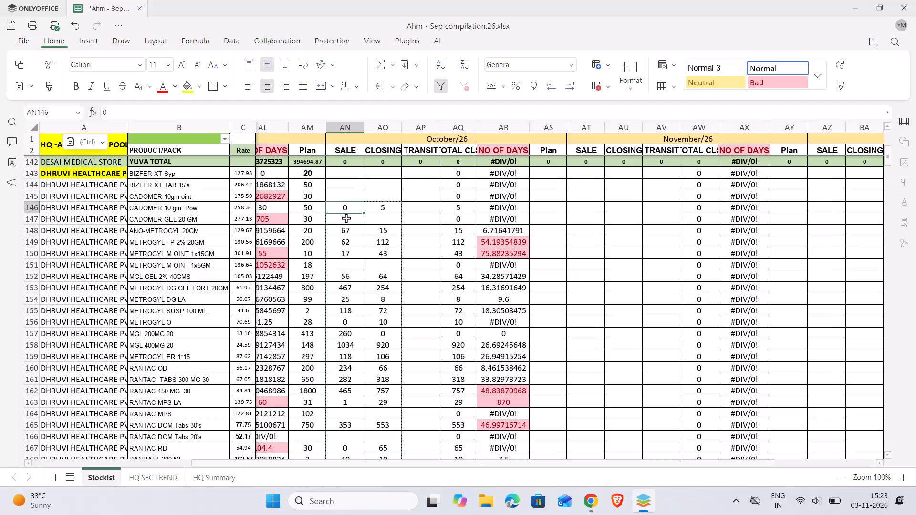
Enter October/26 sale 98 and closing 135 for CADOMER 10gm oint in the Dhruvi Healthcare block.
key("Up")
key("3")
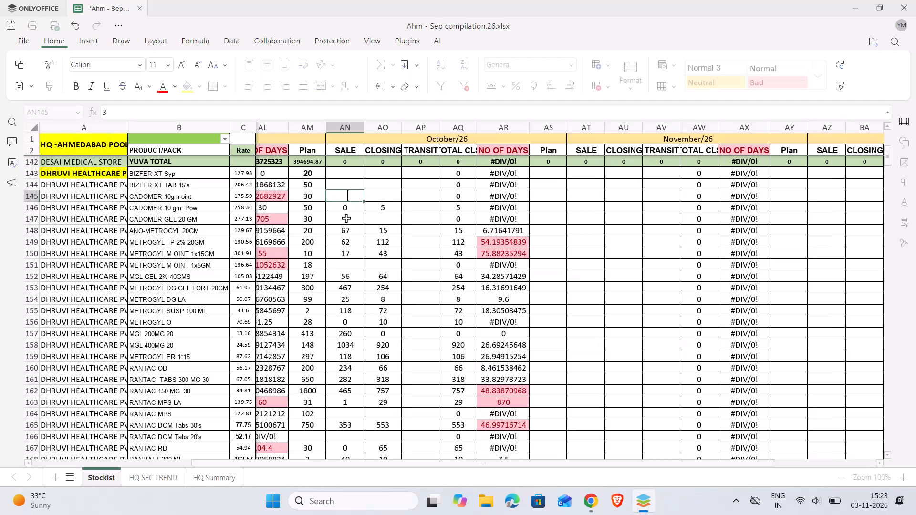
key("BackSpace")
type("98")
key("Tab")
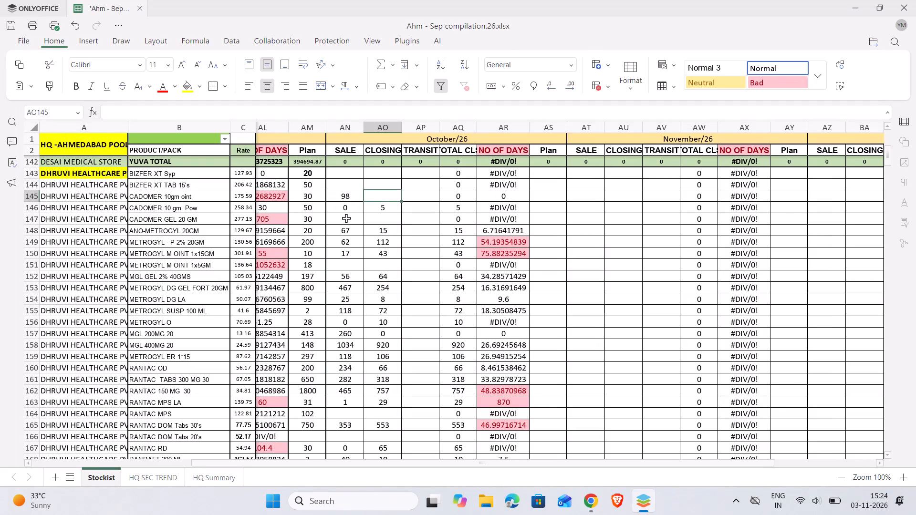
type("135")
key("Down")
key("Left")
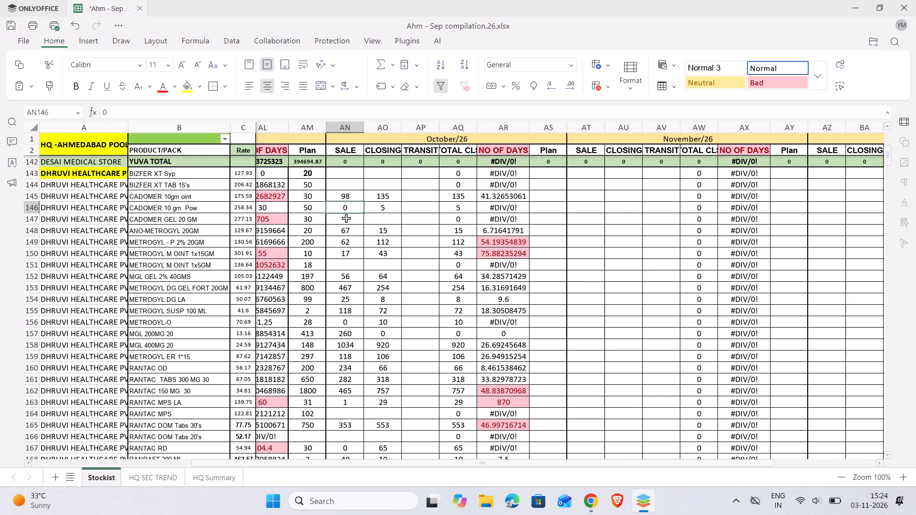
Set Dhruvi Healthcare's October/26 sale to 22 and closing to 32 for CADOMER 10 gm Pow.
type("22")
key("Tab")
type("32")
key("Down")
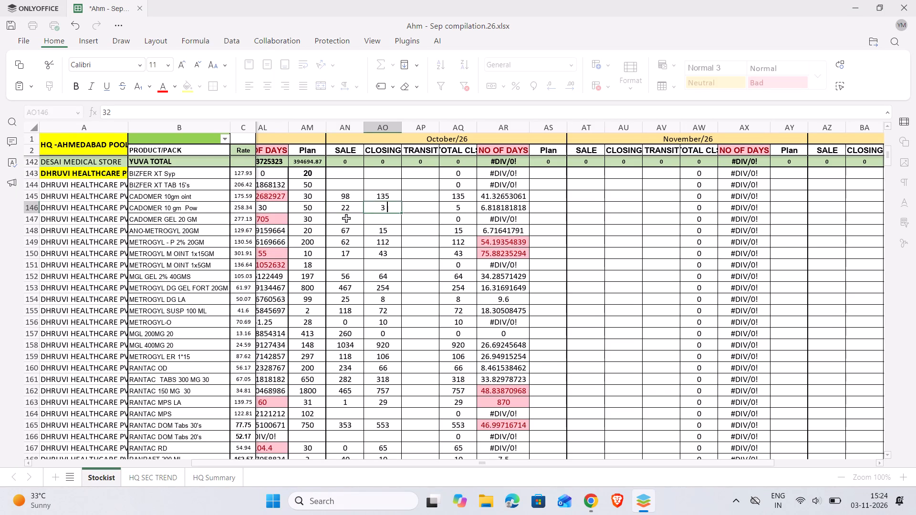
key("Left")
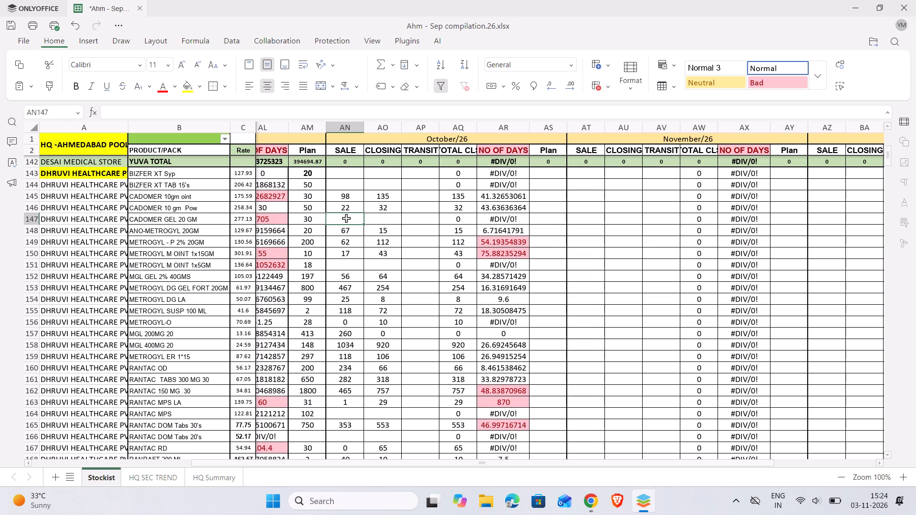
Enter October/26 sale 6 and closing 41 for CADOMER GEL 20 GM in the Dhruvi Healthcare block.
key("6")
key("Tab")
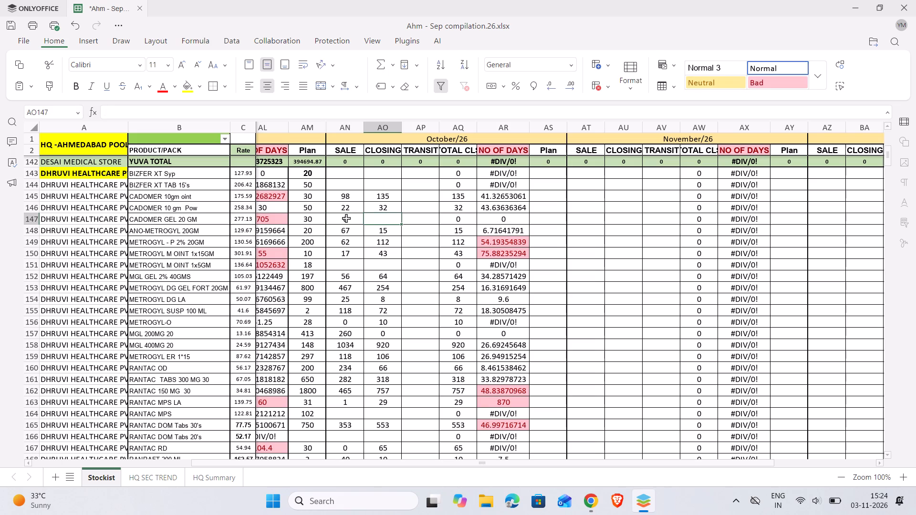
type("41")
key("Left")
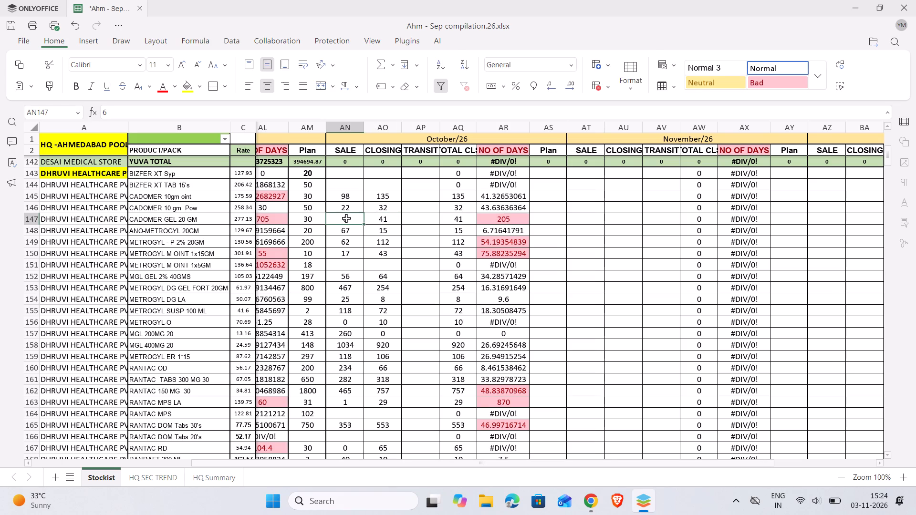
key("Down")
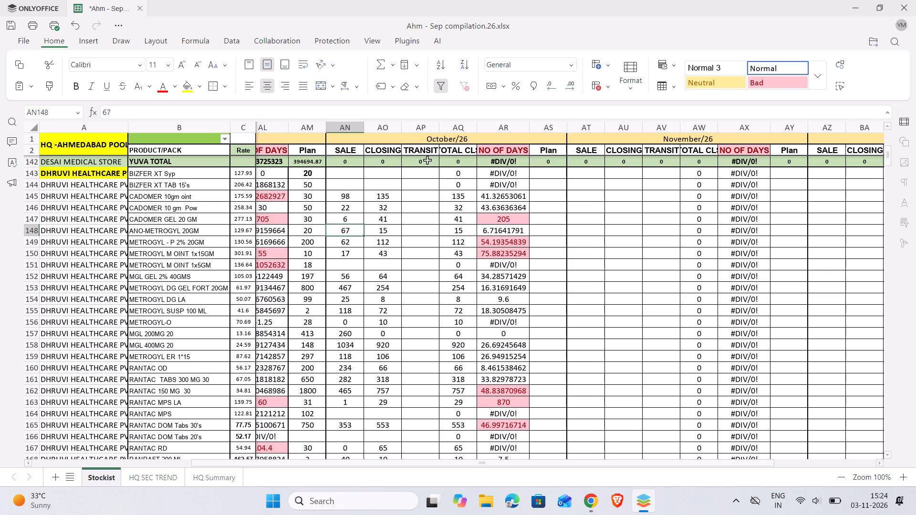
Enter October/26 sale 103 and closing 85 for BIZFER XT TAB 15's in the Dhruvi Healthcare block.
key("Up")
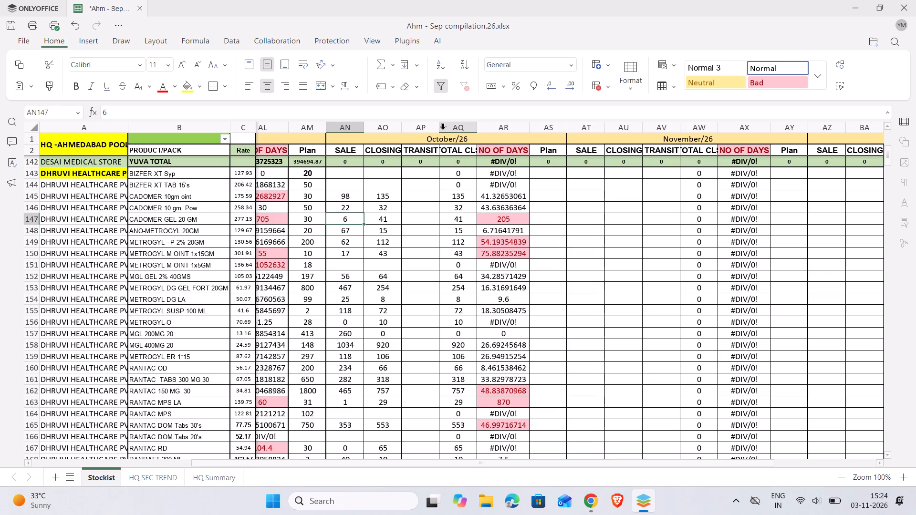
key("Up")
key("Up")
key("Up")
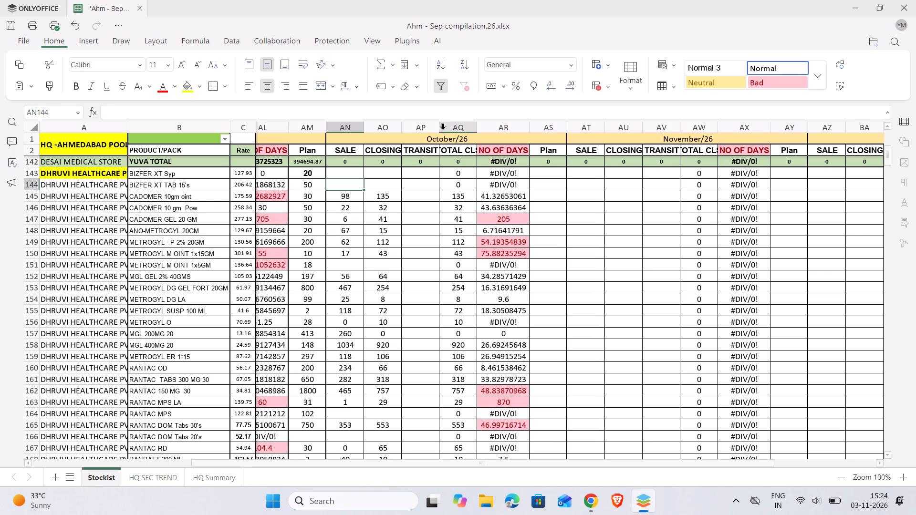
type("103")
key("Tab")
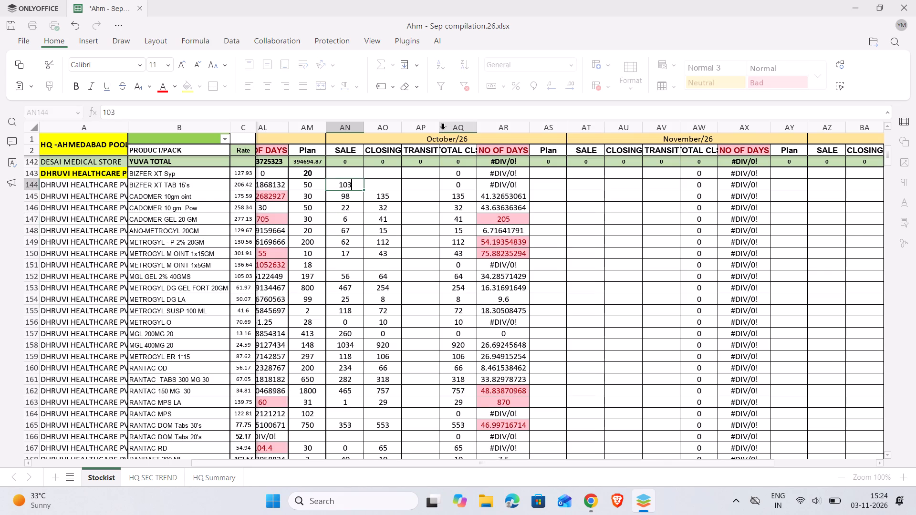
type("85")
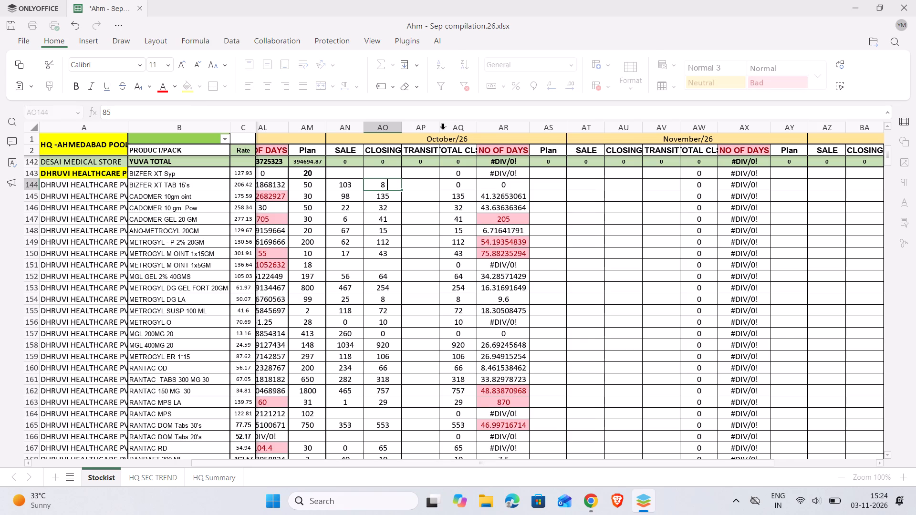
key("Down")
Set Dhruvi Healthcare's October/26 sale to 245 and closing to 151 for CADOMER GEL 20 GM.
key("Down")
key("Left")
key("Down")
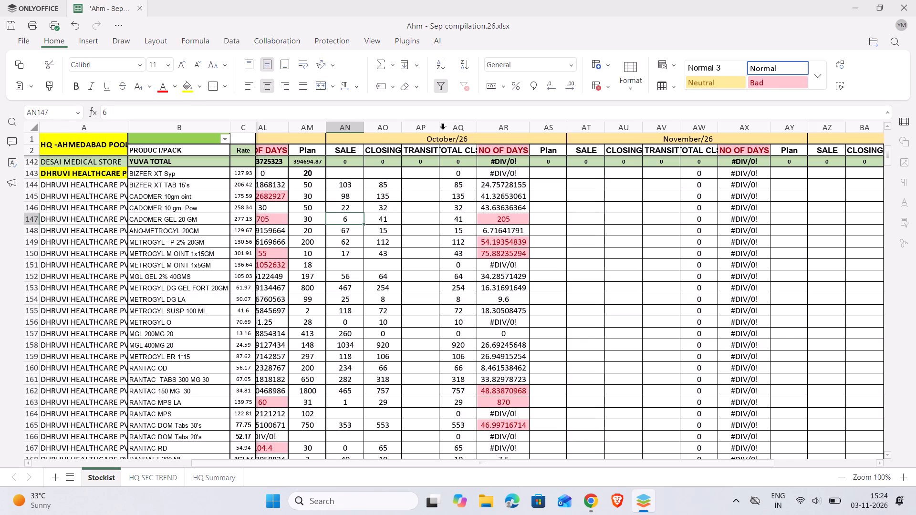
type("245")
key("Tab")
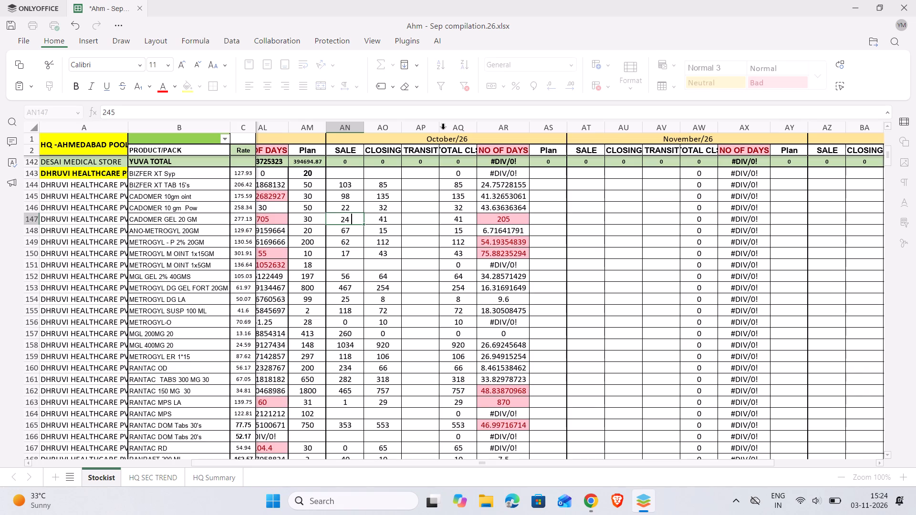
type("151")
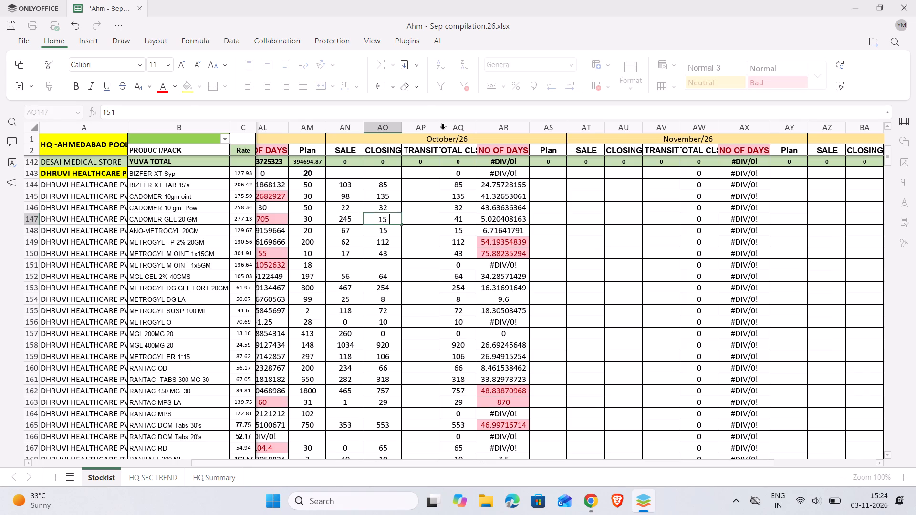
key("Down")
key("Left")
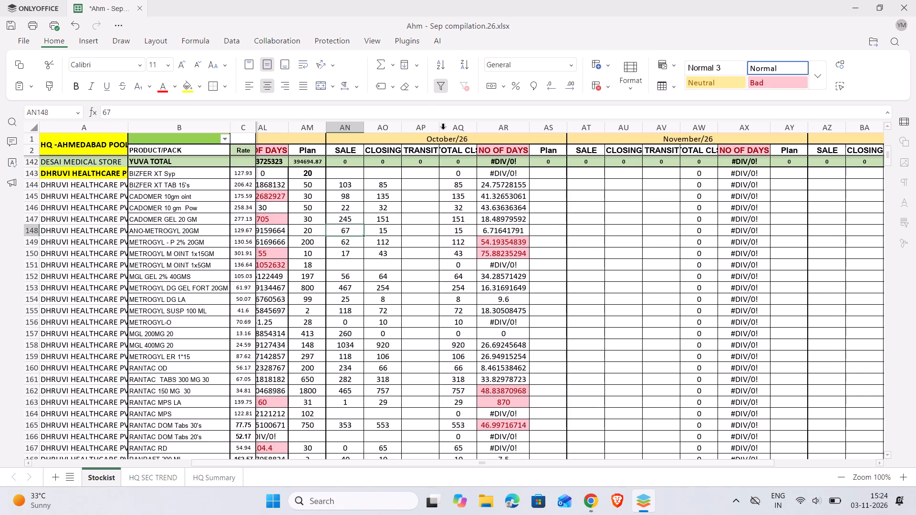
Set Dhruvi Healthcare's October/26 sale to 245 and closing to 151 for ANO-METROGYL 20GM.
type("245")
key("Tab")
type("151")
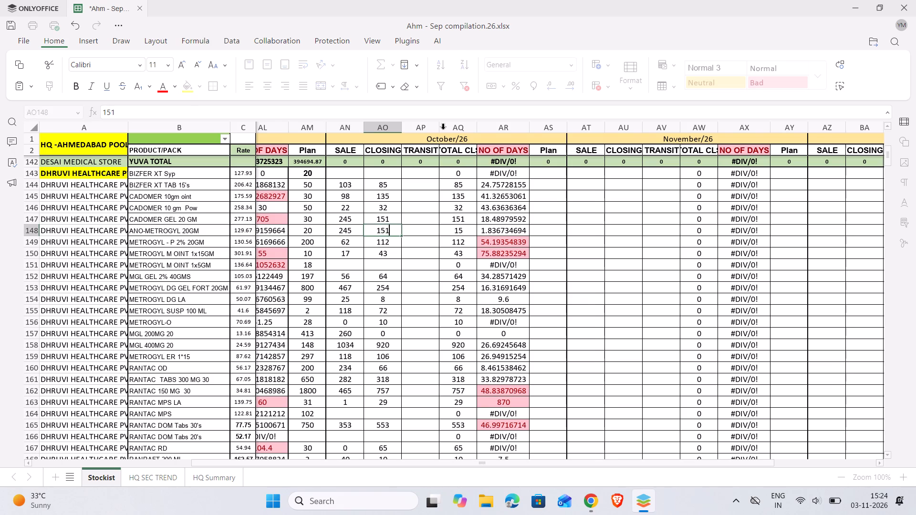
key("Up")
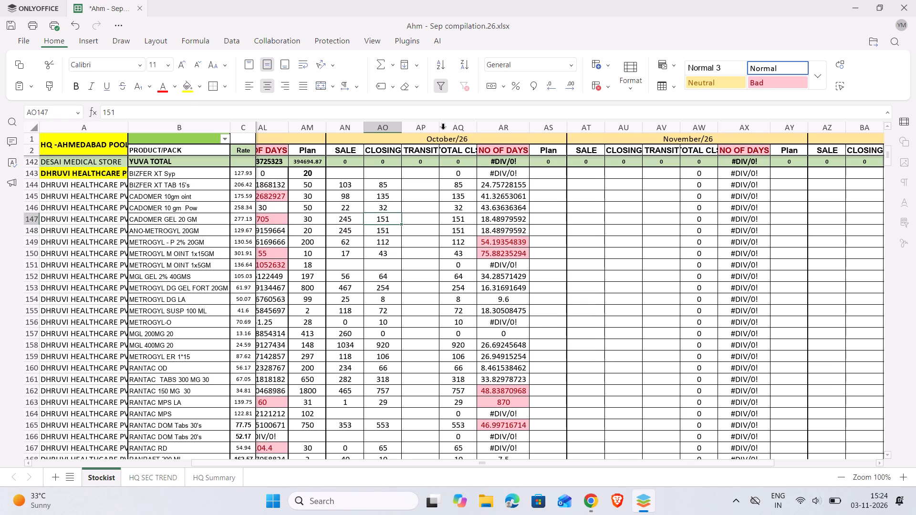
Clear Dhruvi Healthcare's October/26 entries for CADOMER GEL 20 GM and set its sale to 6 and closing to 41.
key("BackSpace")
key("Left")
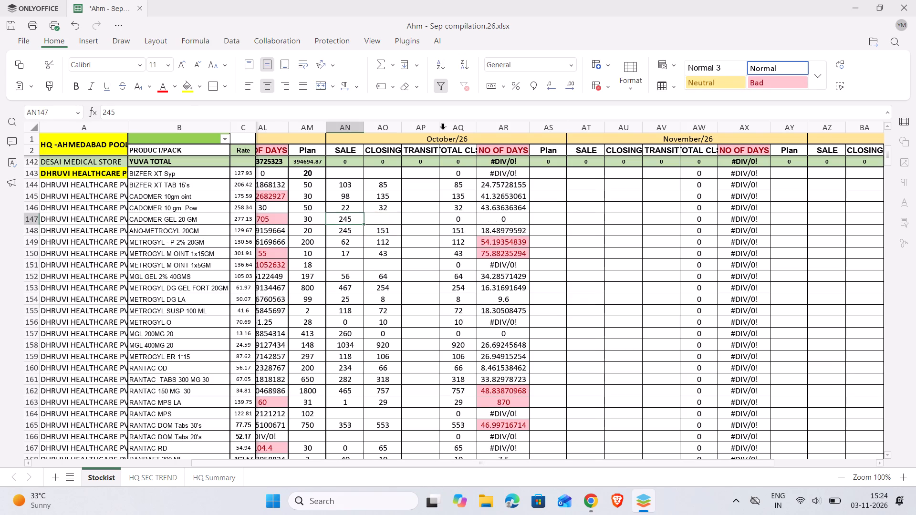
key("BackSpace")
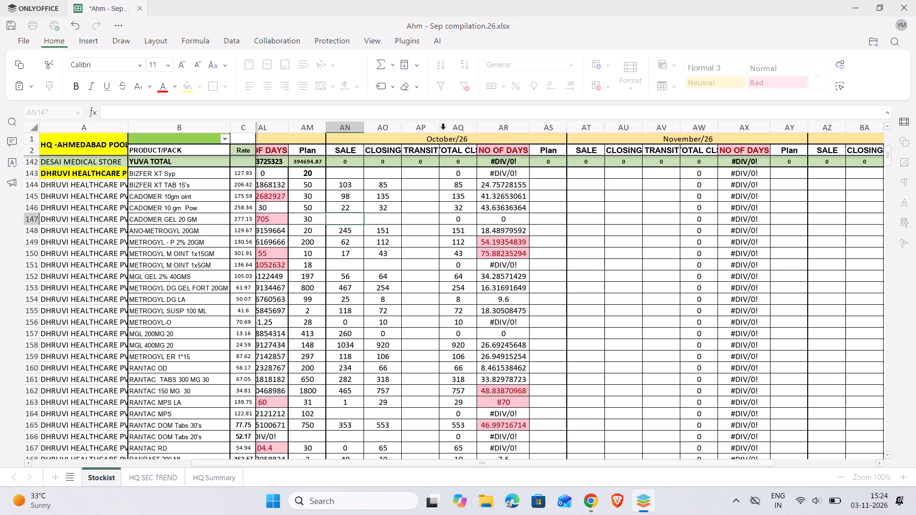
key("6")
key("Tab")
type("41")
key("Down")
key("Down")
key("Left")
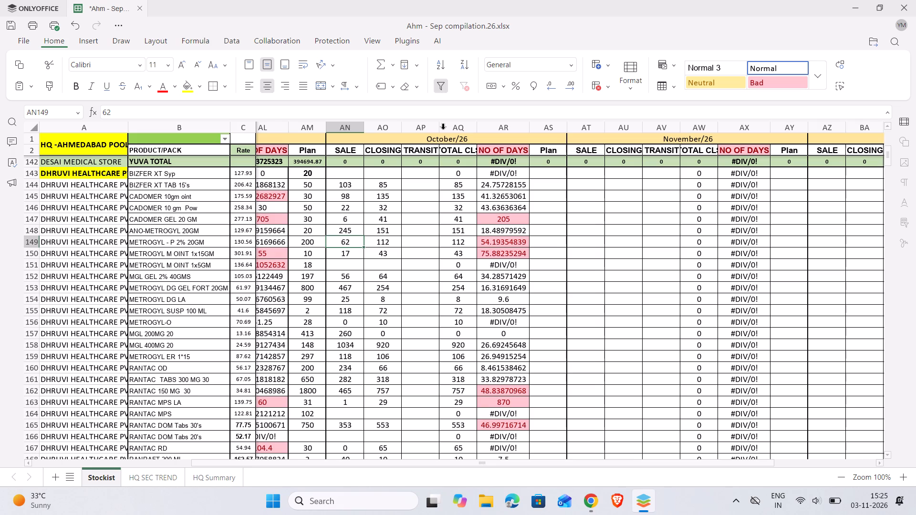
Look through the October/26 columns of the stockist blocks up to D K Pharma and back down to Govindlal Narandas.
scroll(443, 129, "up", 3)
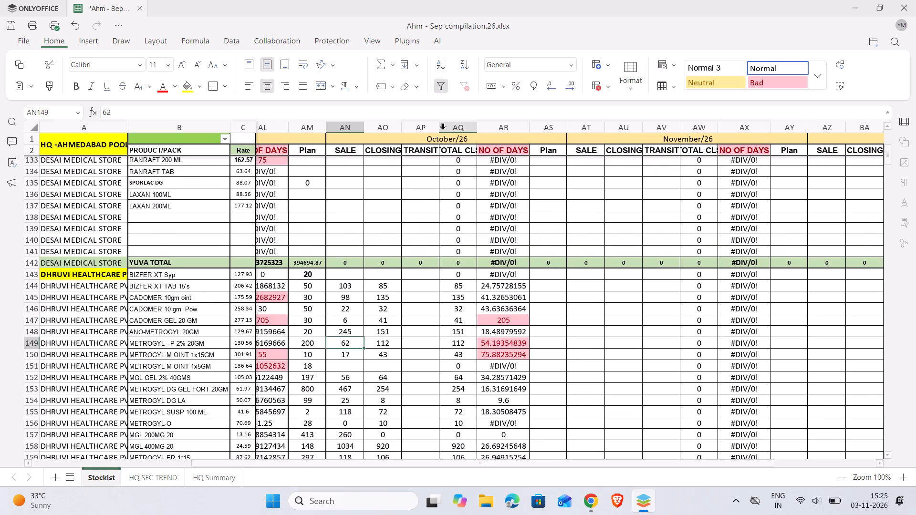
scroll(443, 129, "up", 8)
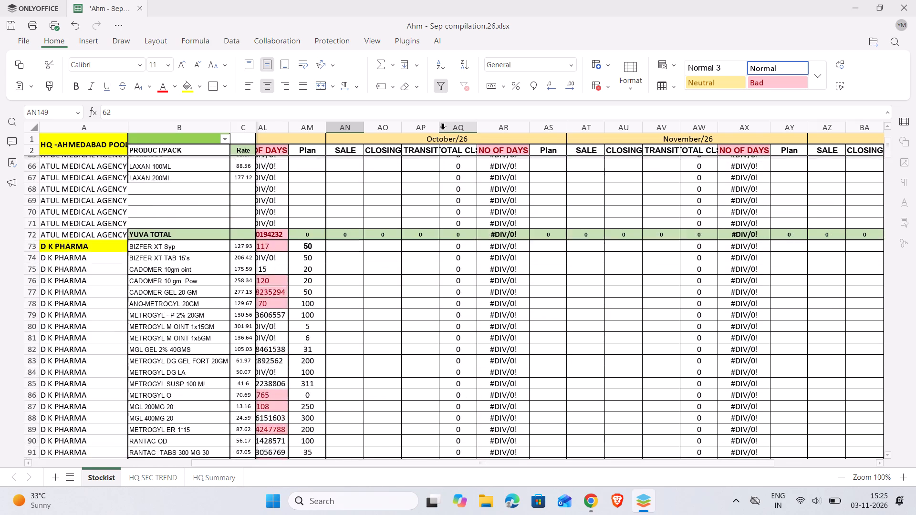
scroll(443, 129, "down", 10)
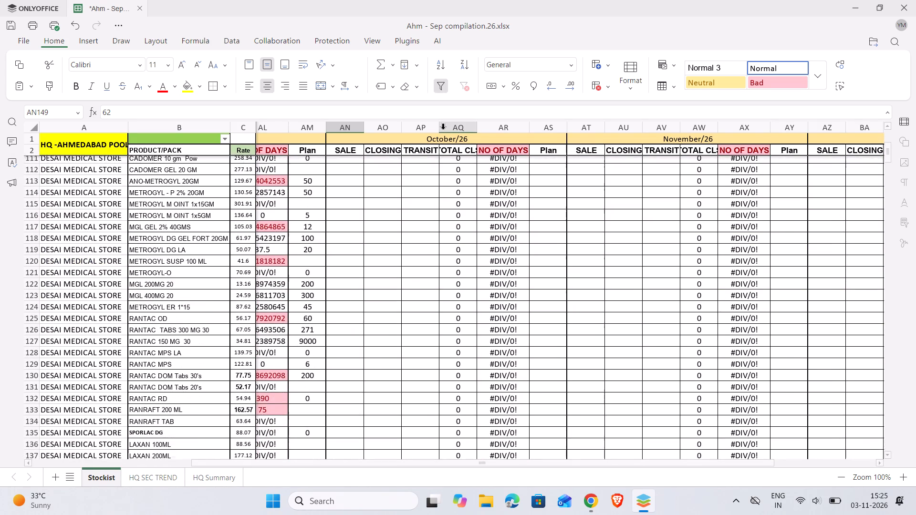
scroll(443, 129, "down", 2)
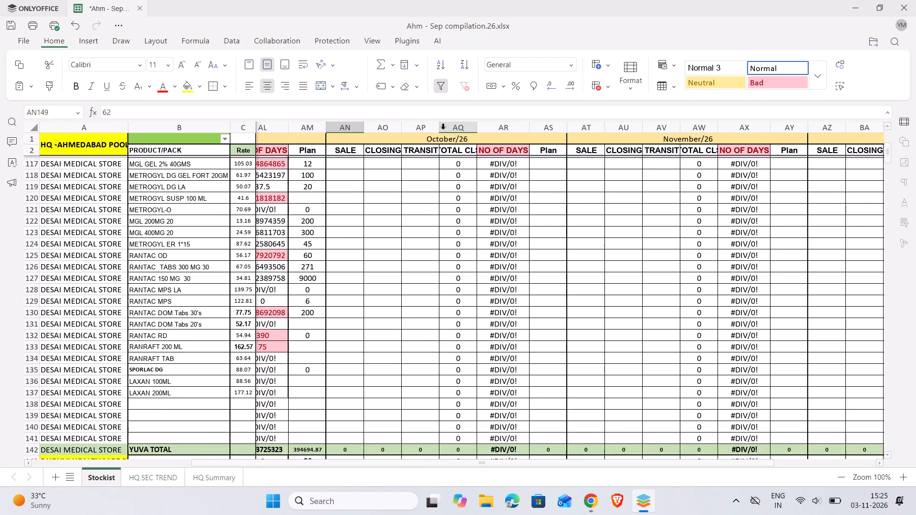
scroll(443, 129, "down", 11)
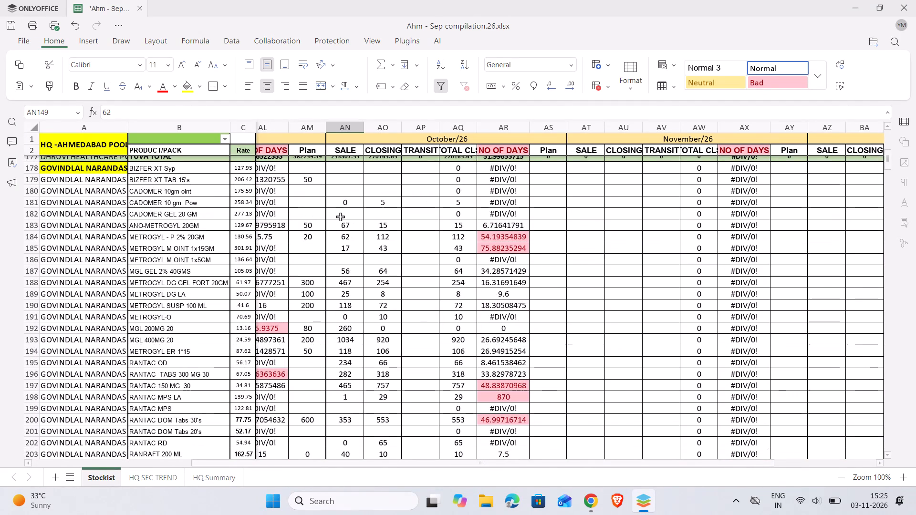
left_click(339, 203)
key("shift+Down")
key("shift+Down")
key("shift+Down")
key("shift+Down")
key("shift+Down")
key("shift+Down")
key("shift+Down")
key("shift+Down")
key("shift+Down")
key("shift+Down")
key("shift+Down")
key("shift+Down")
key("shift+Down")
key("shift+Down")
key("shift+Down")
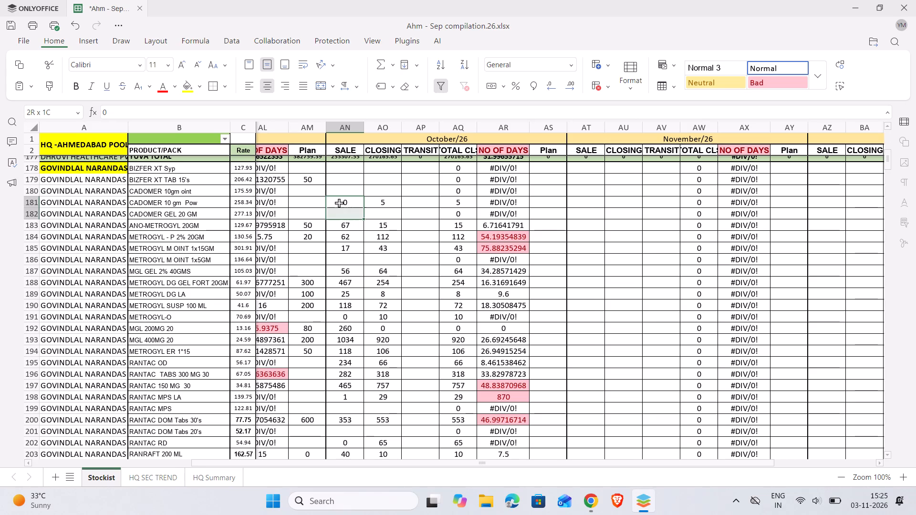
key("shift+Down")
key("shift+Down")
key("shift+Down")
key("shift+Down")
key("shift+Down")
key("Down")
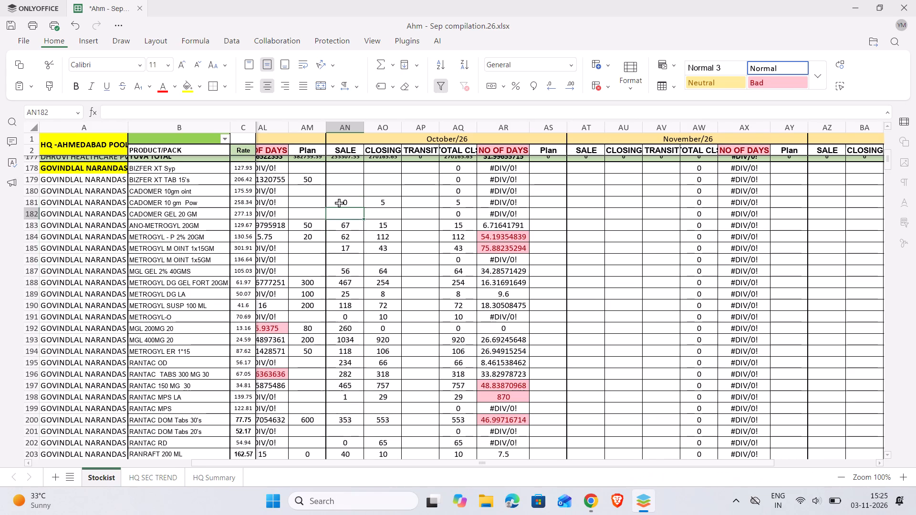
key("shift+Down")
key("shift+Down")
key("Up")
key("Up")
key("Down")
key("shift+Down")
key("shift+Down")
key("shift+Down")
key("shift+Down")
key("shift+Down")
key("shift+Down")
key("shift+Down")
key("shift+Down")
key("shift+Down")
key("shift+Down")
key("shift+Down")
key("shift+Down")
key("shift+Down")
key("shift+Down")
key("shift+Down")
key("shift+Down")
key("shift+Down")
key("shift+Down")
key("shift+Down")
key("shift+Down")
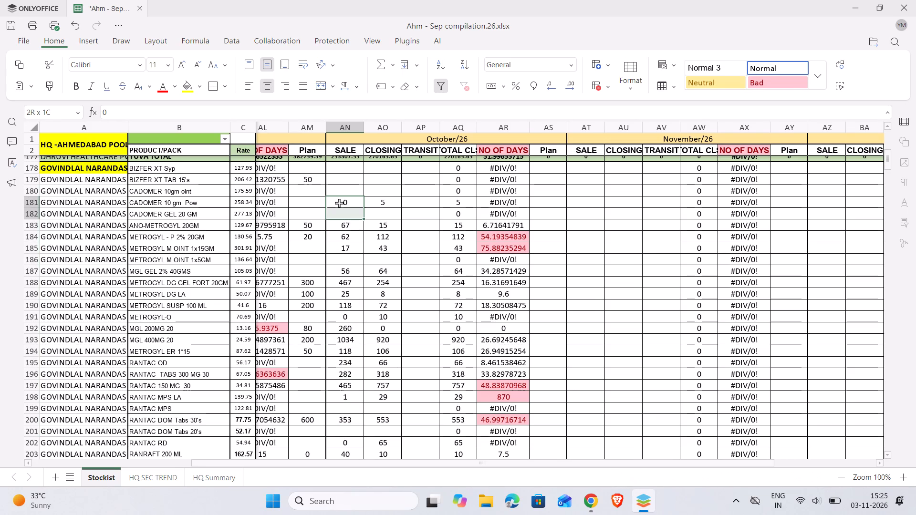
key("shift+Up")
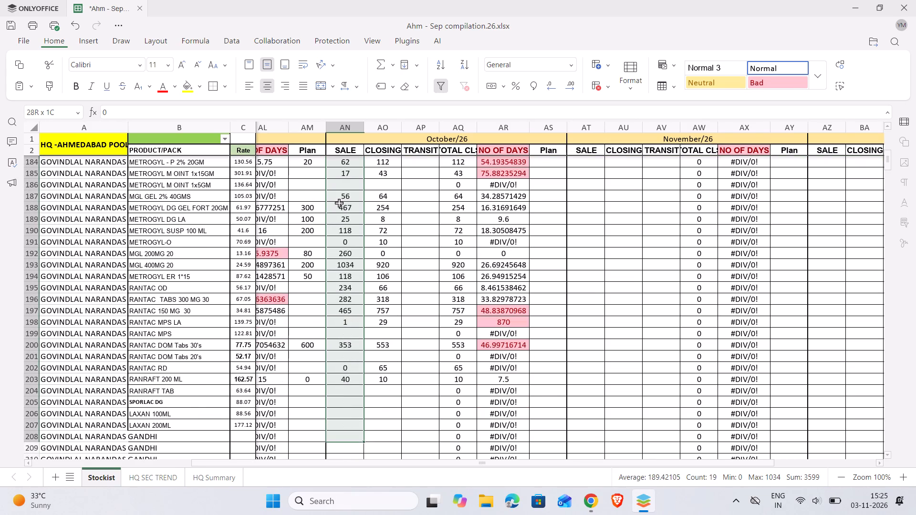
key("shift+Up")
key("shift+Up")
key("shift+Right")
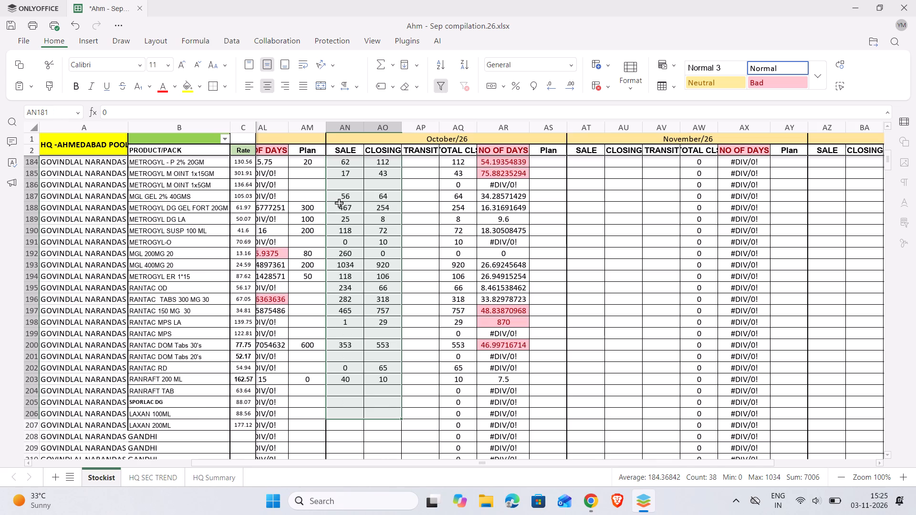
key("ctrl+c")
key("Up")
key("Up")
key("Up")
key("Up")
key("Up")
key("Up")
key("Up")
key("Up")
key("Up")
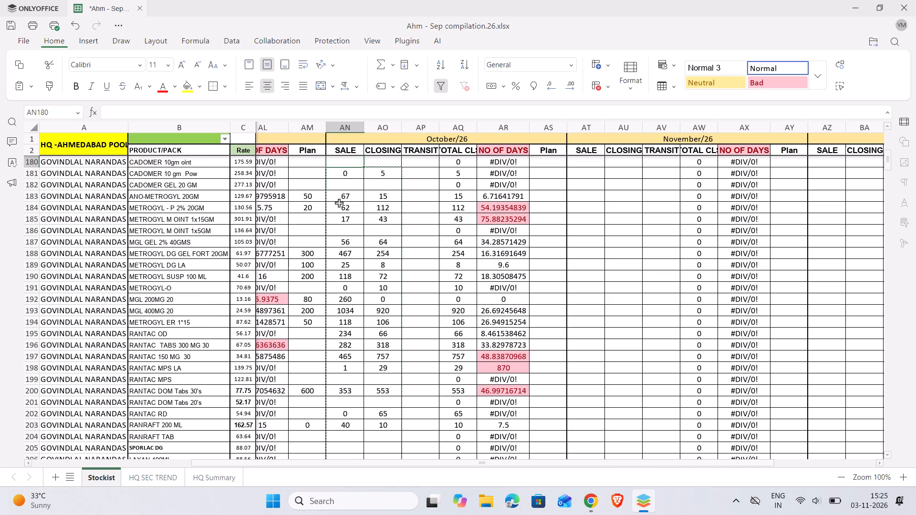
key("Up")
key("Up")
key("Up")
key("Up")
key("Up")
key("Up")
key("Up")
key("Up")
key("Up")
key("Up")
key("Up")
key("Up")
key("Up")
key("Up")
key("Up")
key("Up")
key("Up")
key("Up")
key("Up")
key("Up")
key("Up")
key("Up")
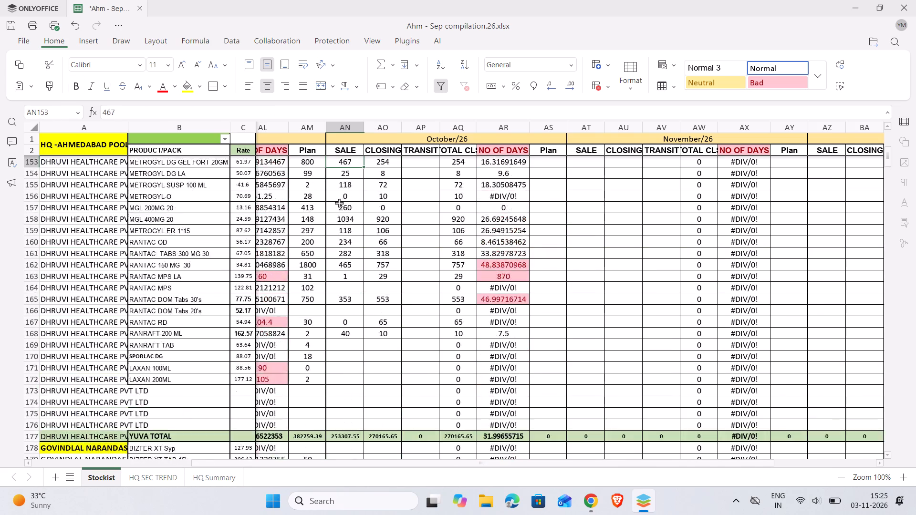
key("Up")
key("Up")
key("Up")
key("Up")
key("Up")
key("Up")
key("Up")
key("Up")
key("Up")
key("Up")
key("Up")
key("Up")
key("Up")
key("Up")
key("Up")
key("Up")
key("Up")
key("Up")
key("Up")
key("Up")
key("Up")
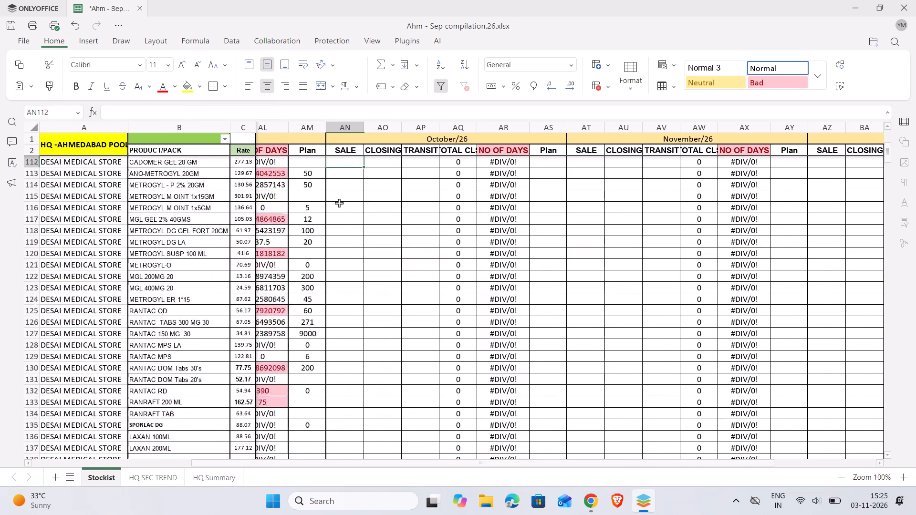
key("Down")
key("Down")
key("Down")
key("Down")
key("Down")
key("Down")
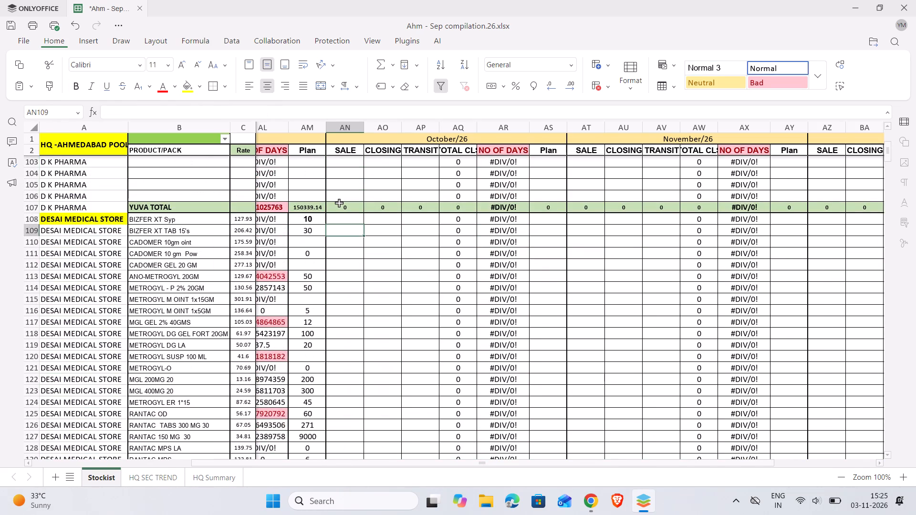
key("Up")
key("shift+Down")
key("shift+Down")
key("shift+Down")
key("shift+Down")
key("shift+Down")
key("shift+Down")
key("shift+Down")
key("shift+Down")
key("shift+Down")
key("shift+Down")
key("shift+Down")
key("shift+Down")
key("shift+Down")
key("shift+Down")
key("shift+Down")
key("shift+Down")
key("shift+Down")
key("shift+Down")
key("shift+Down")
key("shift+Down")
key("shift+Down")
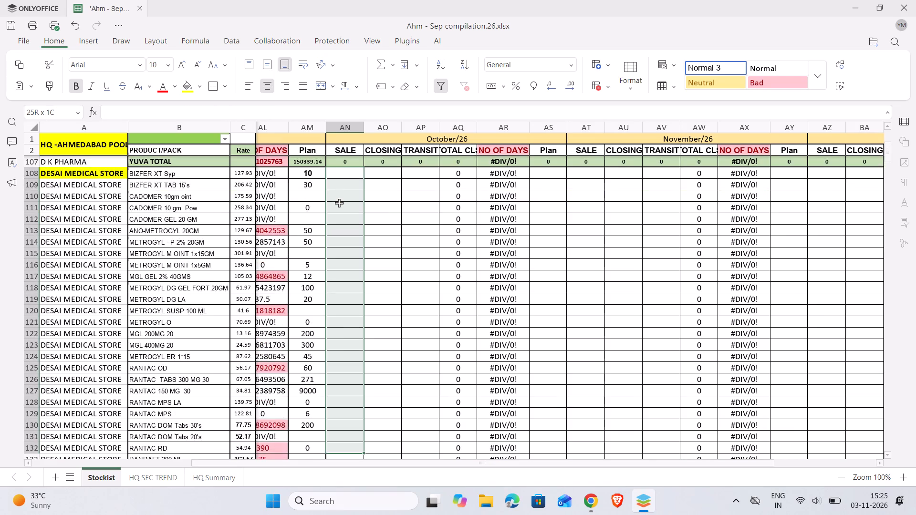
key("shift+Down")
key("shift+Down")
key("shift+Down")
key("shift+Down")
key("shift+Down")
key("shift+Down")
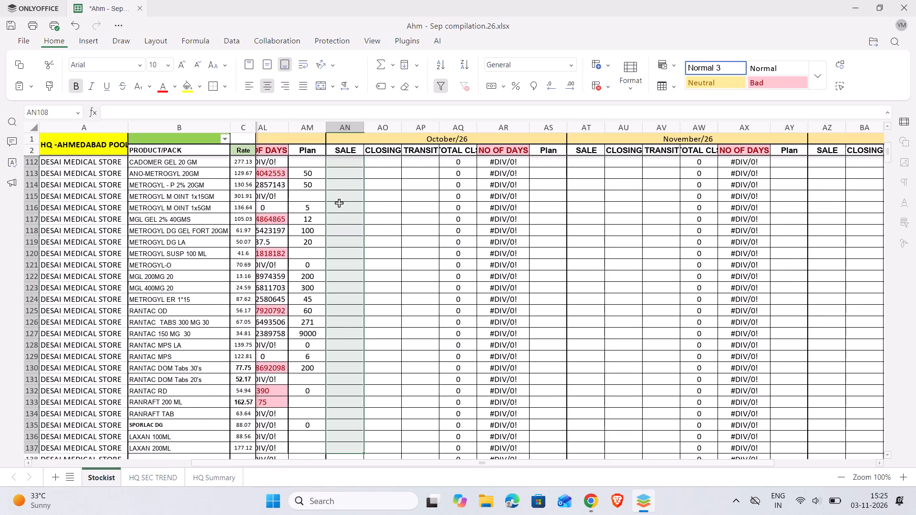
key("shift+Right")
key("ctrl+v")
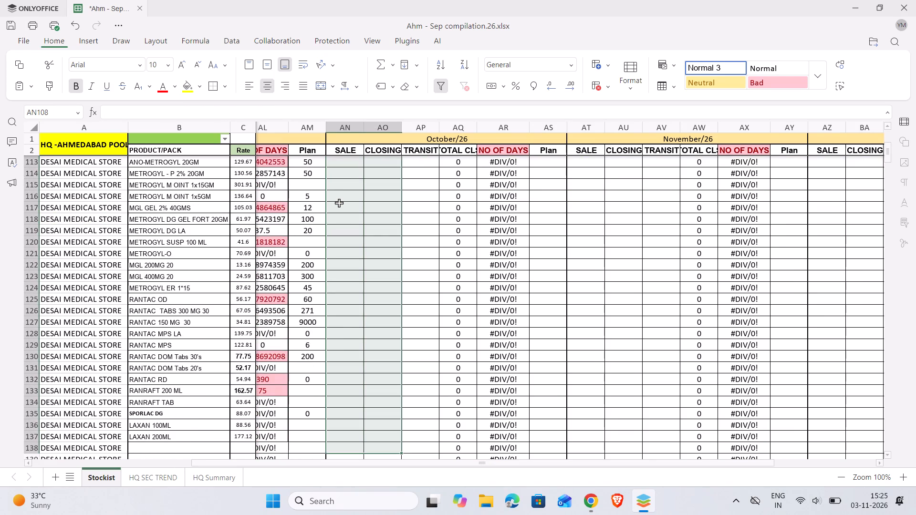
Set Dhruvi Healthcare's October/26 sale to 338 and closing to 317 for METROGYL - P 2% 20GM.
key("Down")
key("Down")
key("Down")
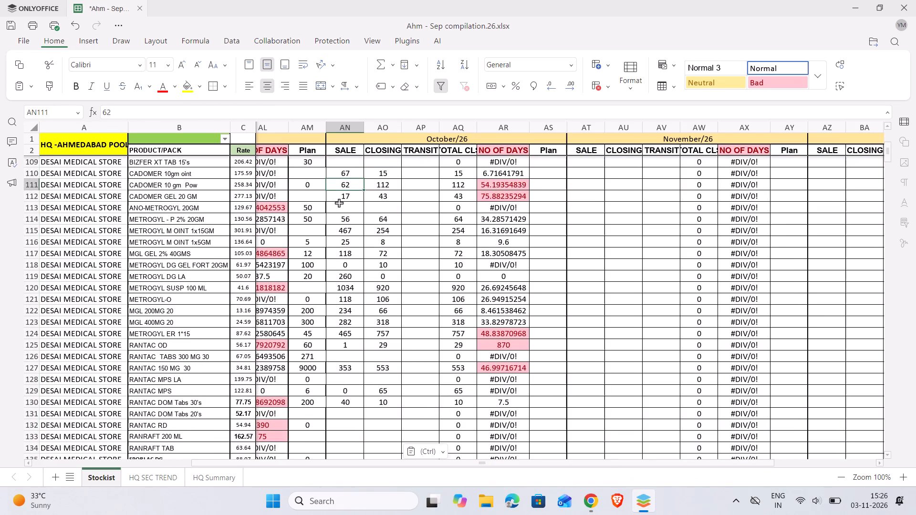
key("Down")
key("Down")
key("Down")
key("Down")
key("Down")
key("Down")
key("Down")
key("Down")
key("Down")
key("Down")
key("Down")
key("Down")
key("Down")
key("Down")
key("Down")
key("Down")
key("Down")
key("Down")
key("Down")
key("Down")
key("Down")
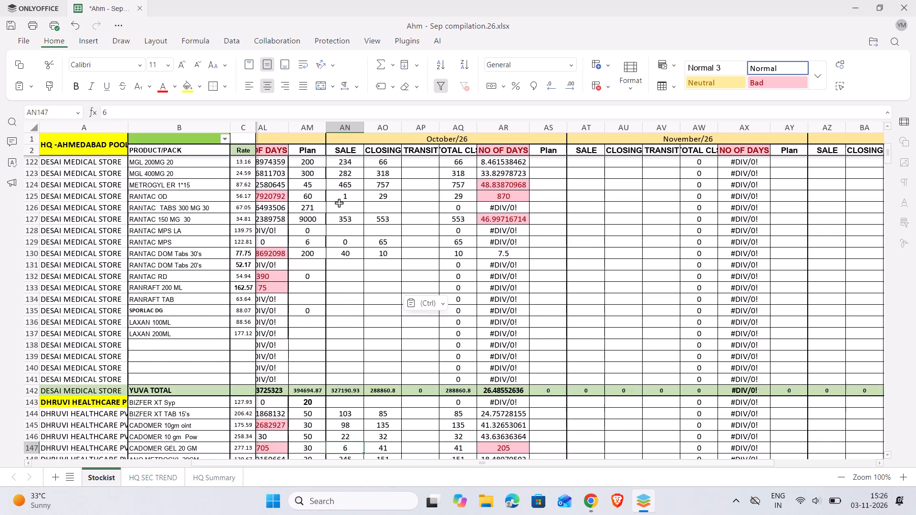
key("Down")
key("Down")
key("Down")
key("Up")
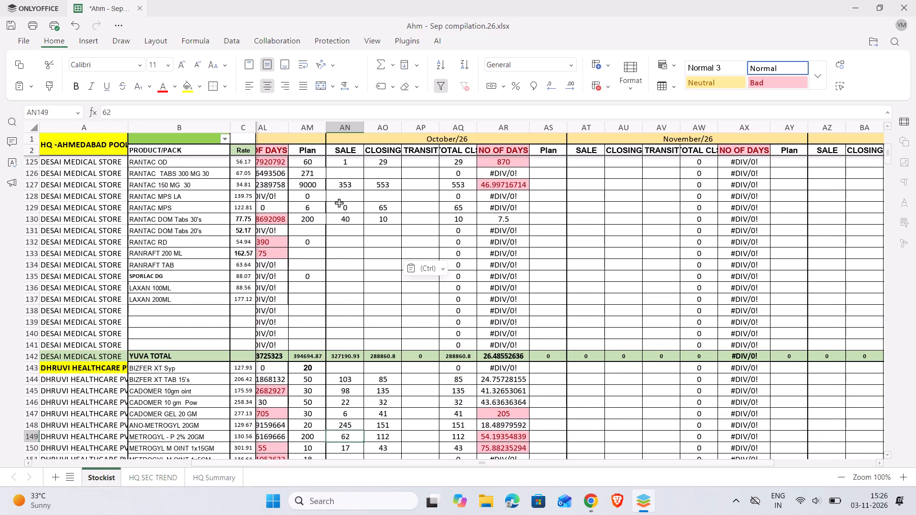
key("Down")
key("Up")
scroll(339, 203, "down", 3)
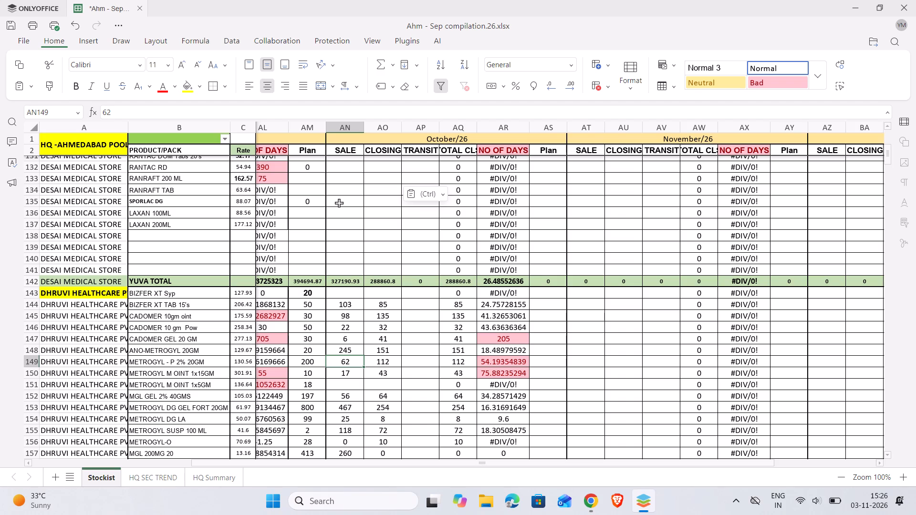
type("338")
key("Tab")
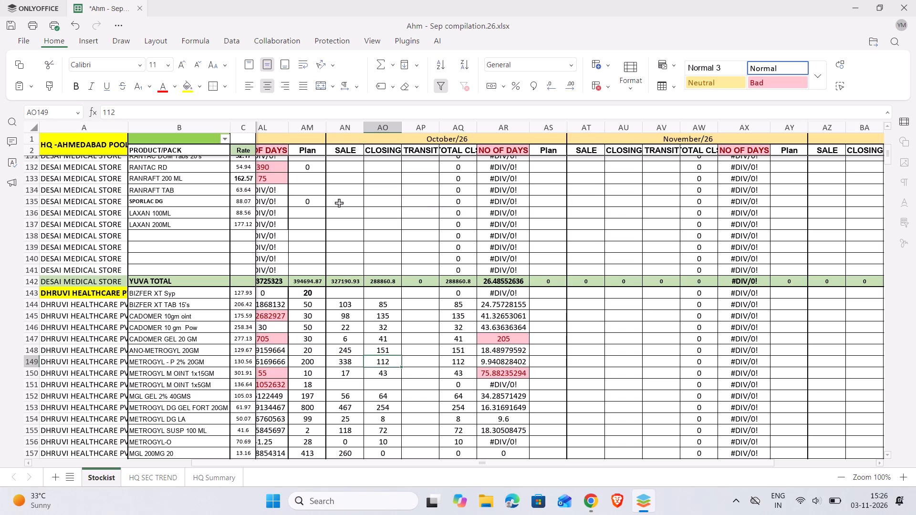
type("317")
key("Down")
key("Left")
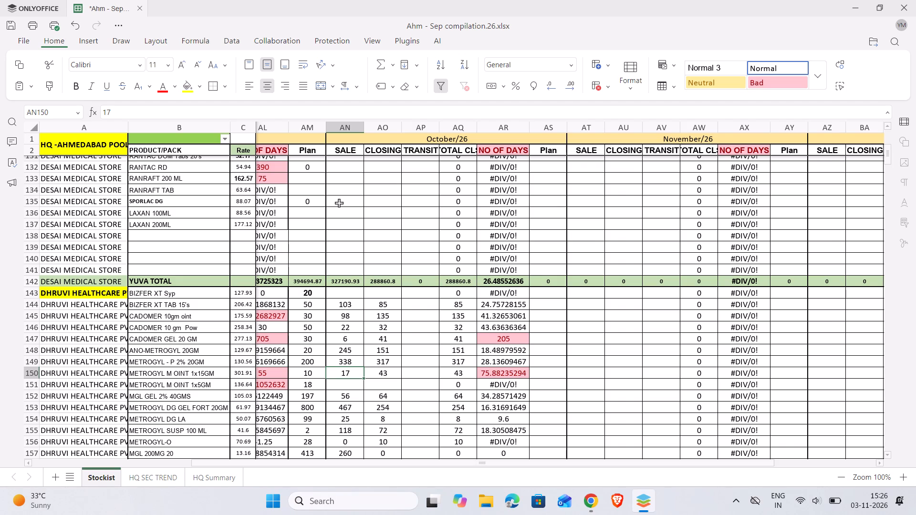
Set Dhruvi Healthcare's October/26 sale to 16 and closing to 15 for METROGYL M OINT 1x15GM.
type("16")
key("Tab")
type("15")
key("Down")
key("Left")
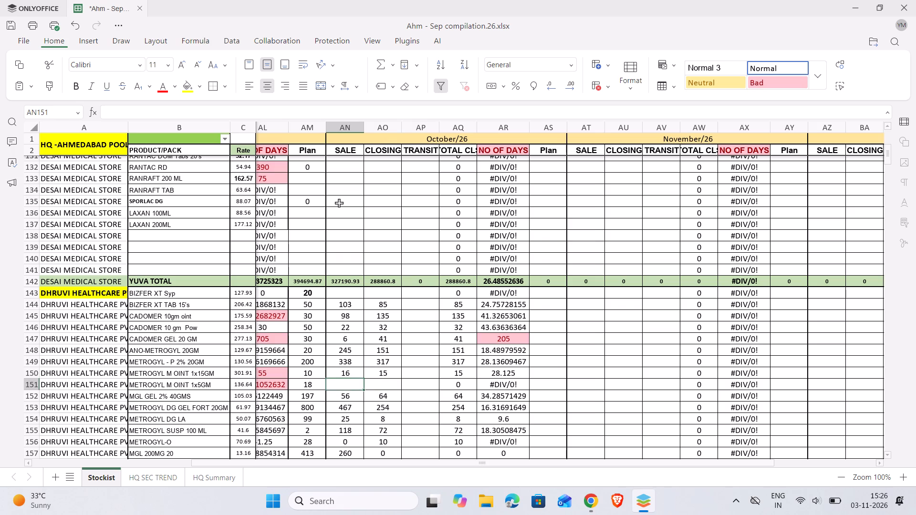
Set Dhruvi Healthcare's October/26 sale to 8 and closing to 39 for METROGYL M OINT 1x5GM.
key("8")
key("Tab")
type("39")
key("Down")
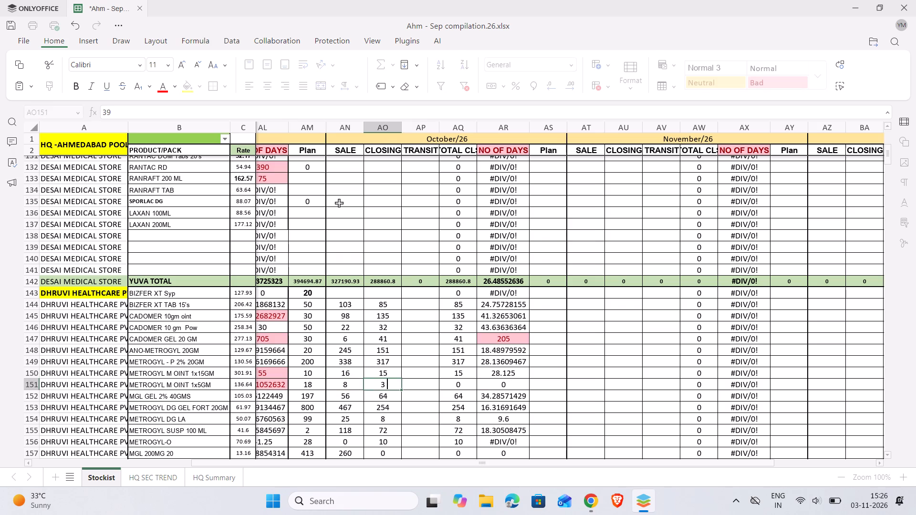
key("Left")
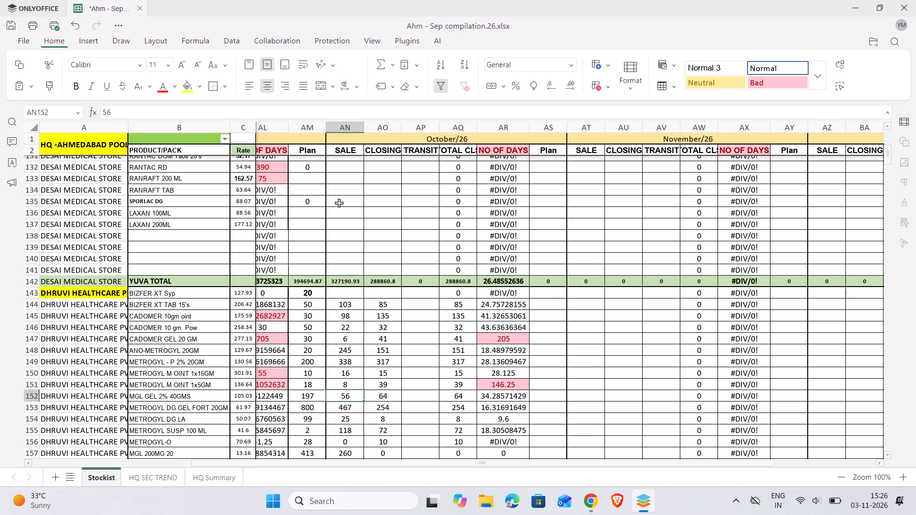
Set Dhruvi Healthcare's October/26 sale to 171 and closing to 132 for MGL GEL 2% 40GMS.
type("171")
key("Tab")
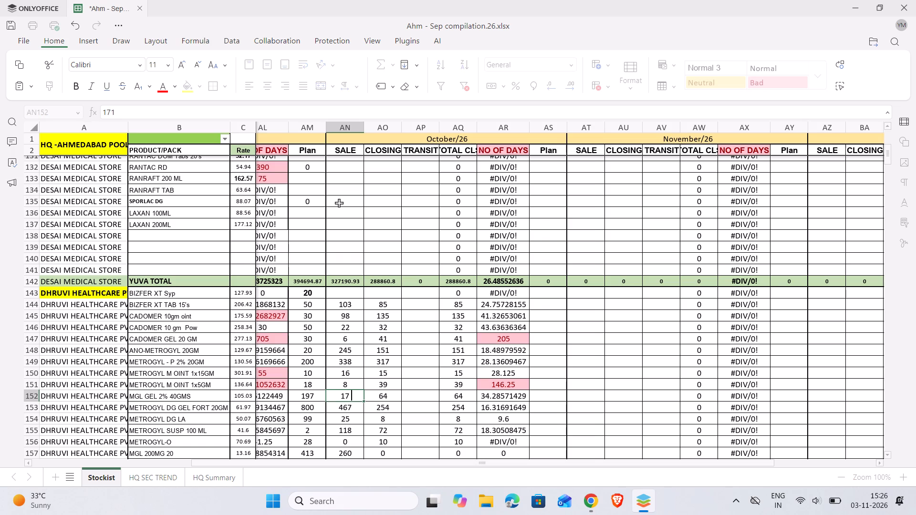
type("132")
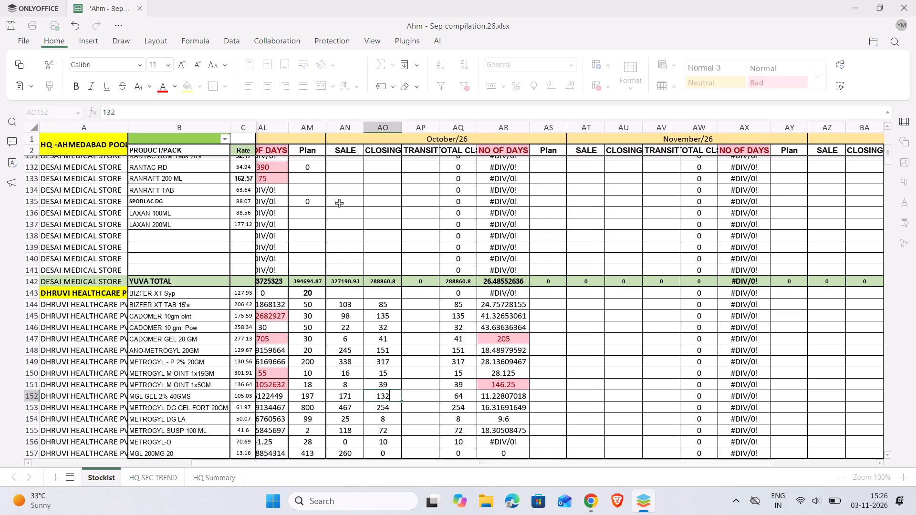
key("Down")
key("Left")
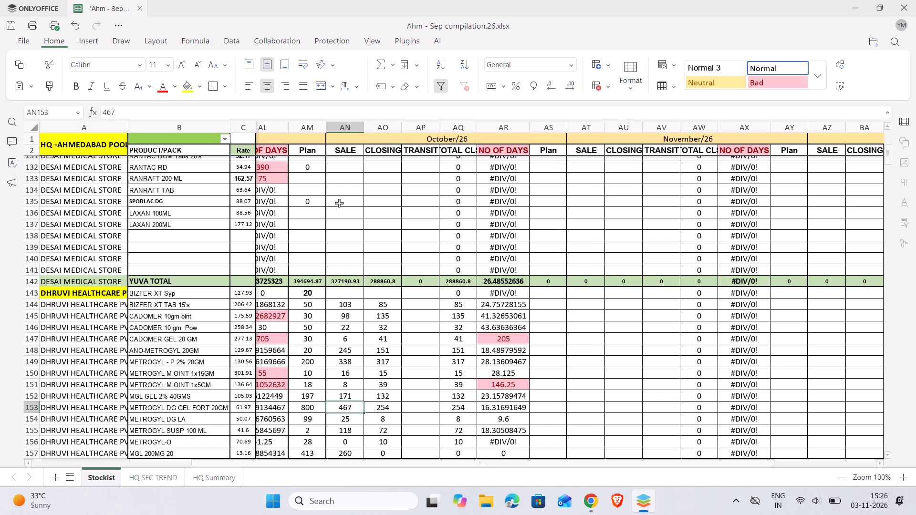
Set Dhruvi Healthcare's October/26 sale to 1275 and closing to 14 for METROGYL DG GEL FORT 20GM.
type("1275")
key("Tab")
key("4")
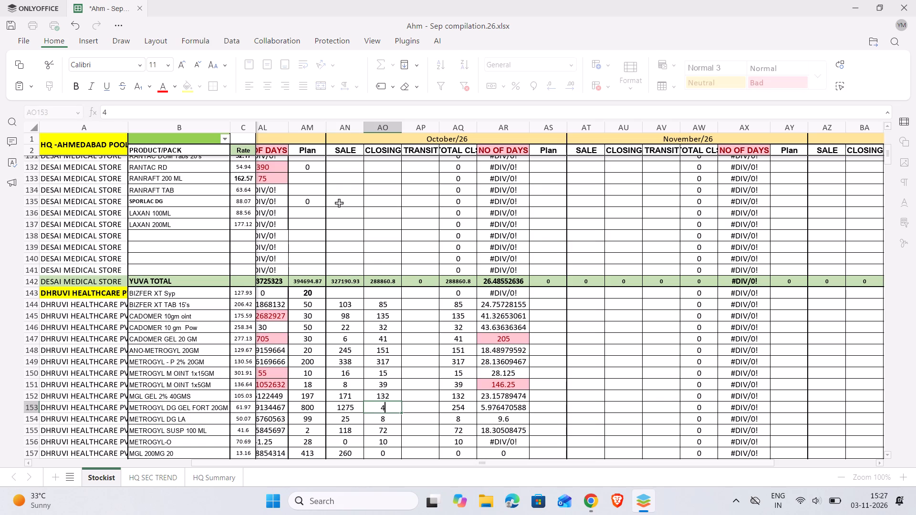
key("backslash")
key("BackSpace")
key("BackSpace")
type("14")
key("Down")
key("Left")
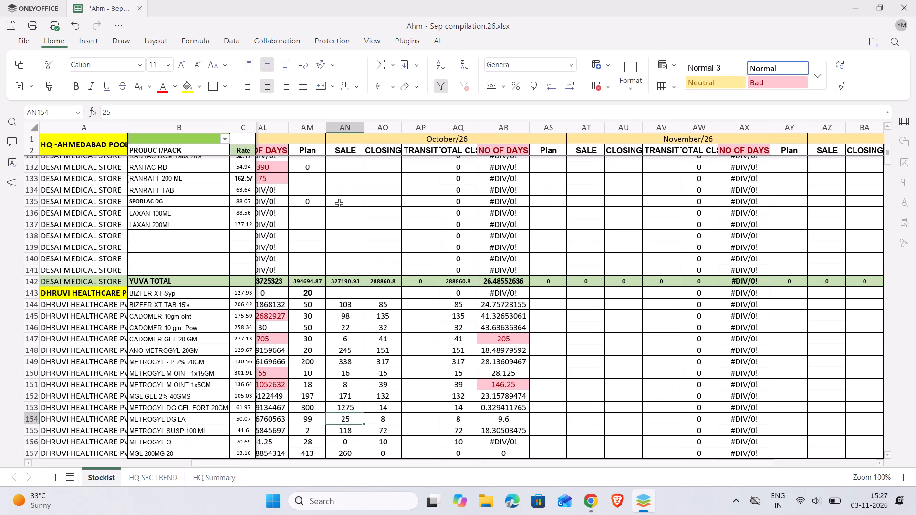
Set Dhruvi Healthcare's October/26 sale to 53 and closing to 22 for METROGYL DG LA.
type("53")
key("Tab")
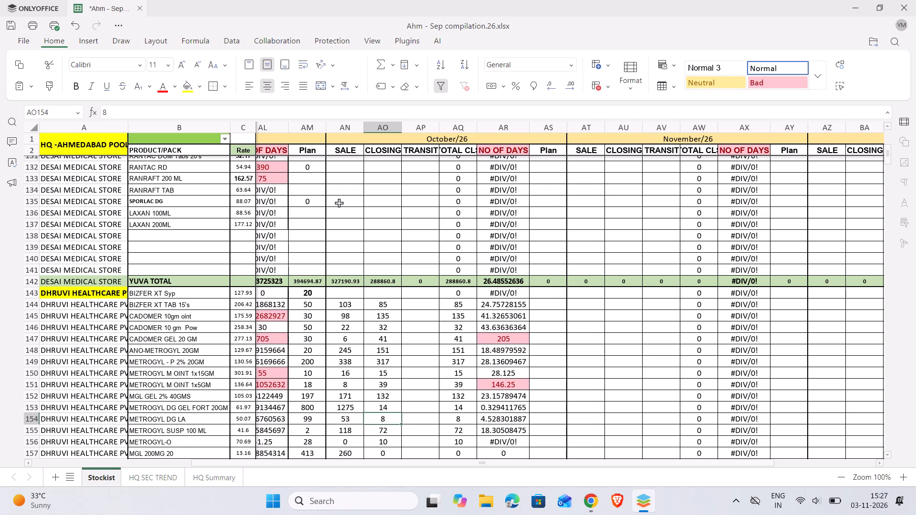
type("22")
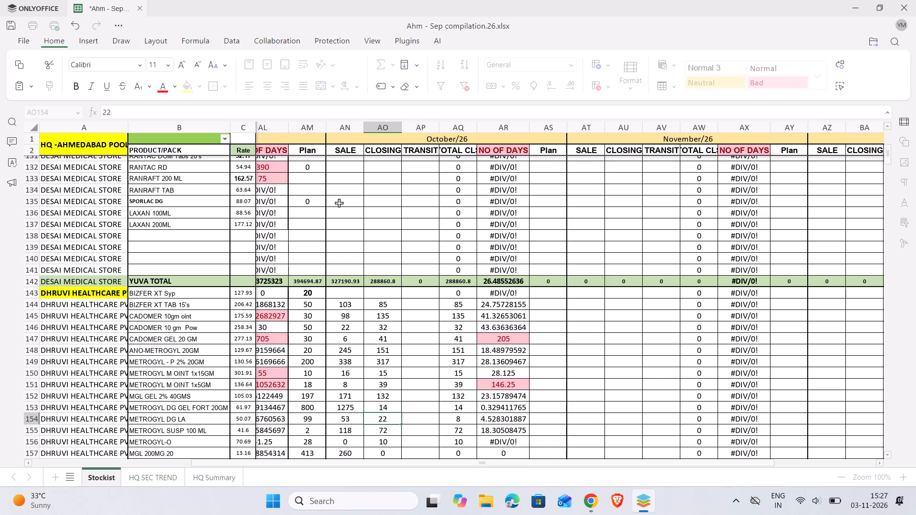
key("Up")
key("Down")
key("Down")
key("Down")
key("Left")
key("Up")
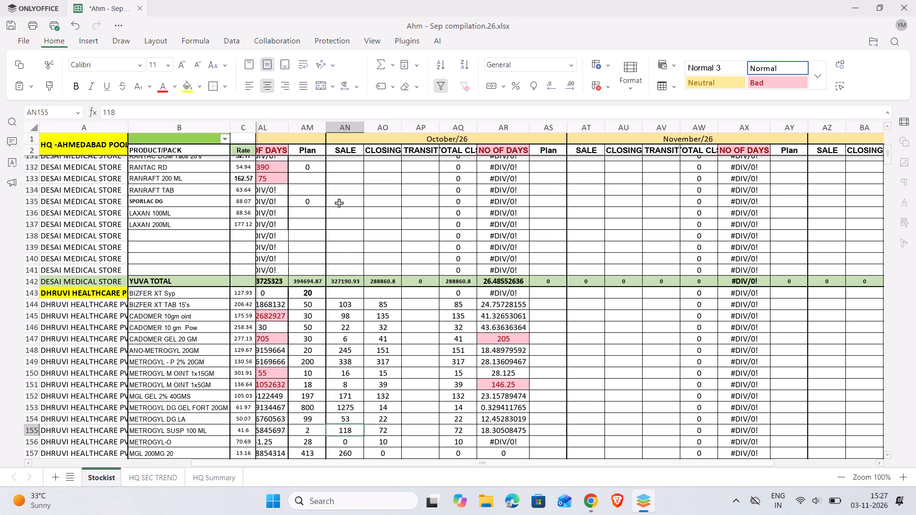
Set Dhruvi Healthcare's October/26 sale to 417 and closing to 364 for METROGYL SUSP 100 ML.
type("417")
key("Tab")
type("364")
key("Down")
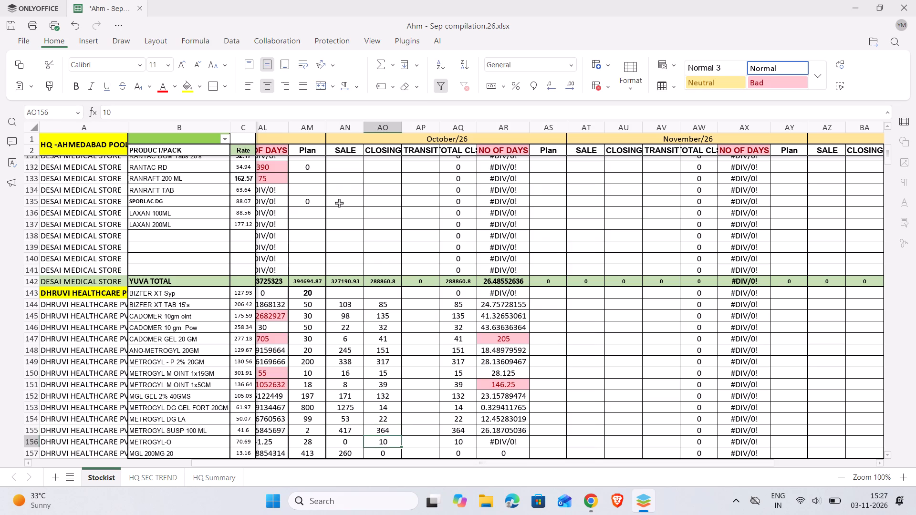
key("Left")
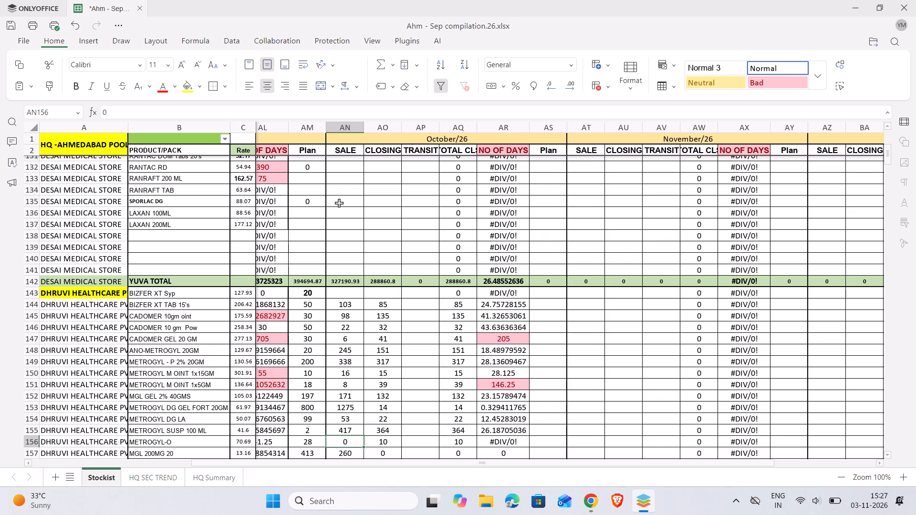
Set Dhruvi Healthcare's October/26 sale to 23 and closing to 33 for METROGYL-O.
type("23")
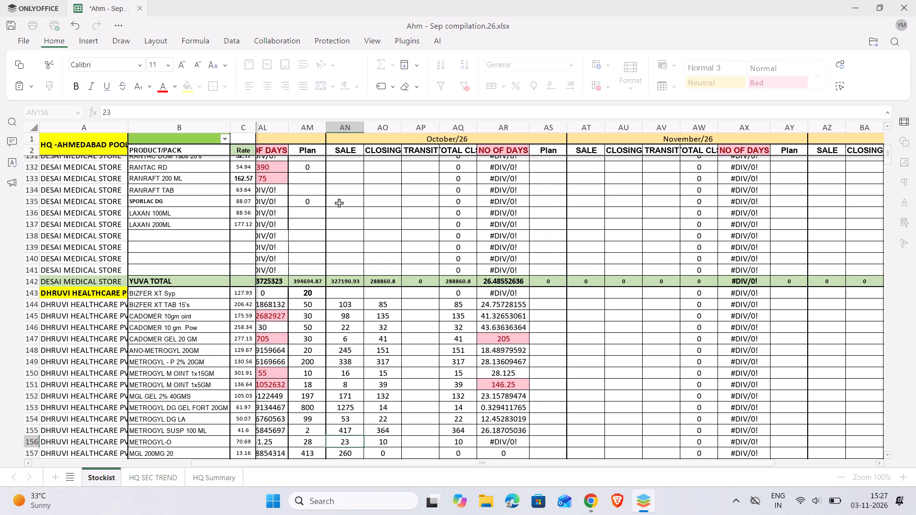
key("Tab")
type("33")
key("Down")
key("Left")
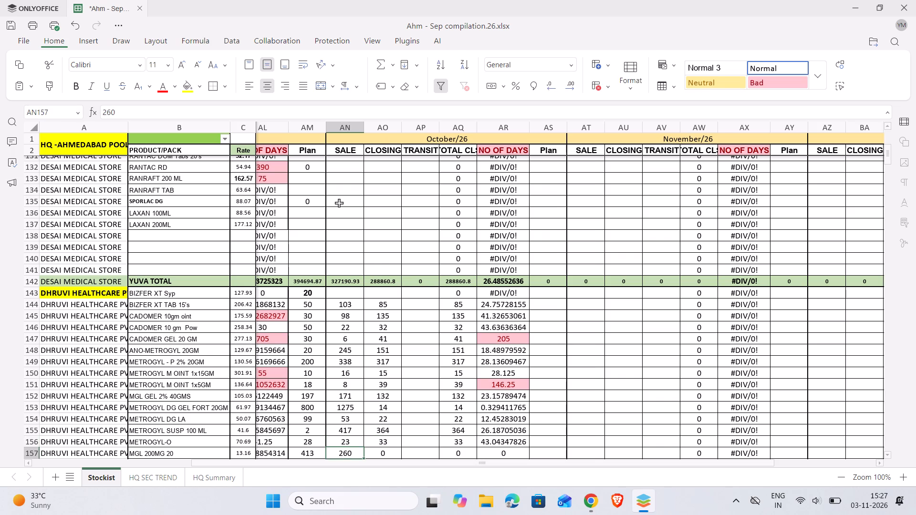
Enter Dhruvi Healthcare's October/26 sale as =288+104 and closing as =227+360 for MGL 200MG 20.
scroll(339, 203, "down", 1)
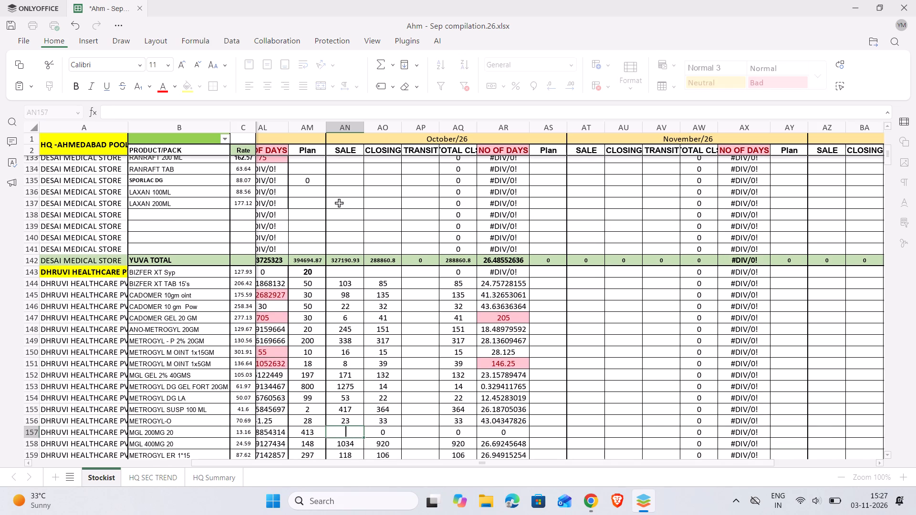
key("equal")
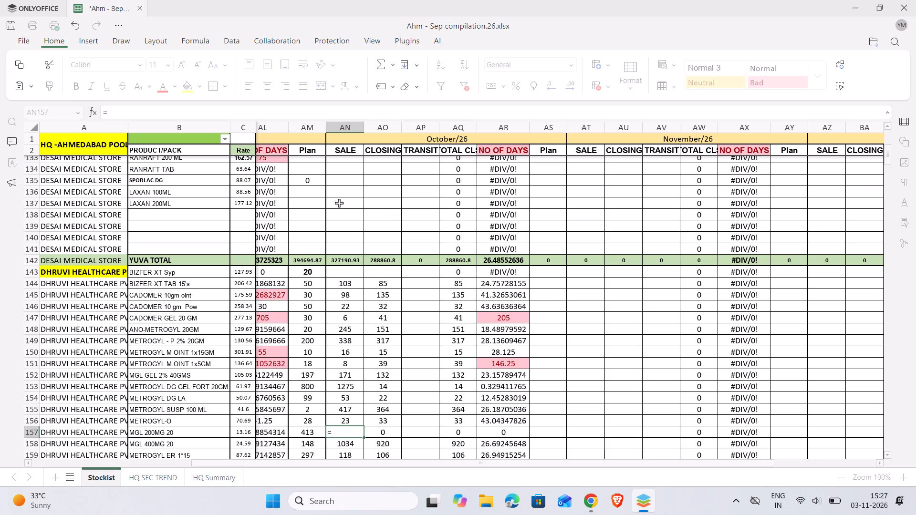
type("288+104")
key("Right")
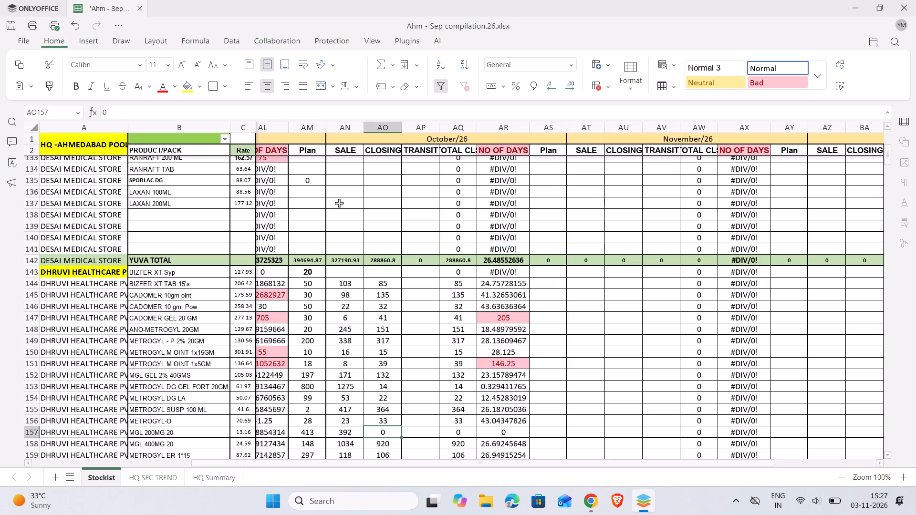
type("=227+360")
key("Down")
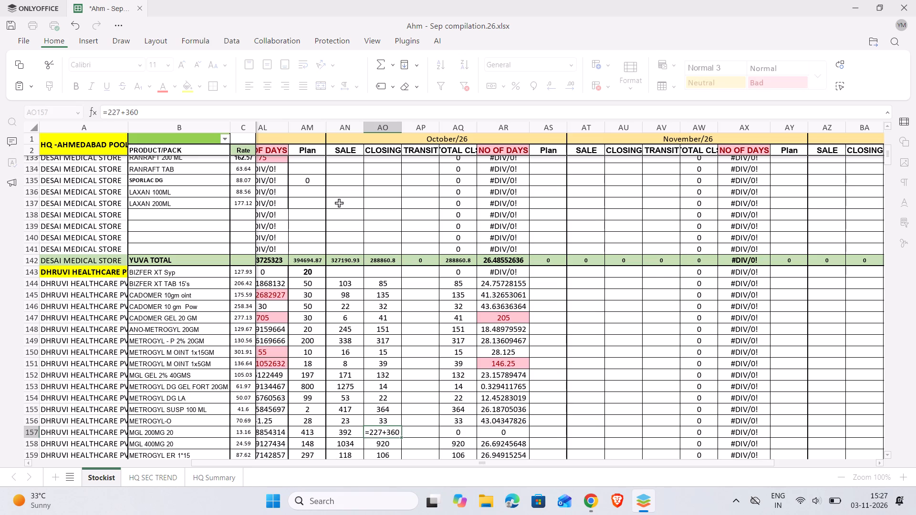
key("Left")
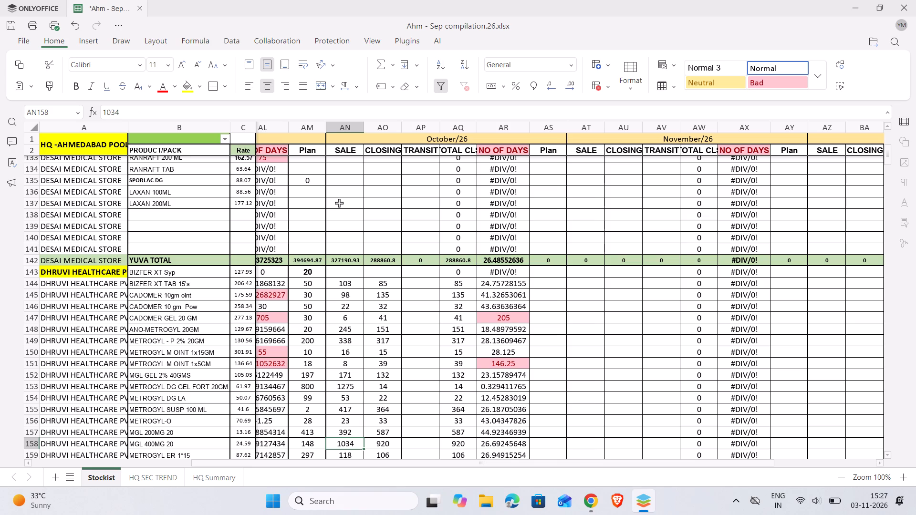
Enter Dhruvi Healthcare's October/26 sale as =2662+398 and closing as =1487+544 for MGL 400MG 20.
key("equal")
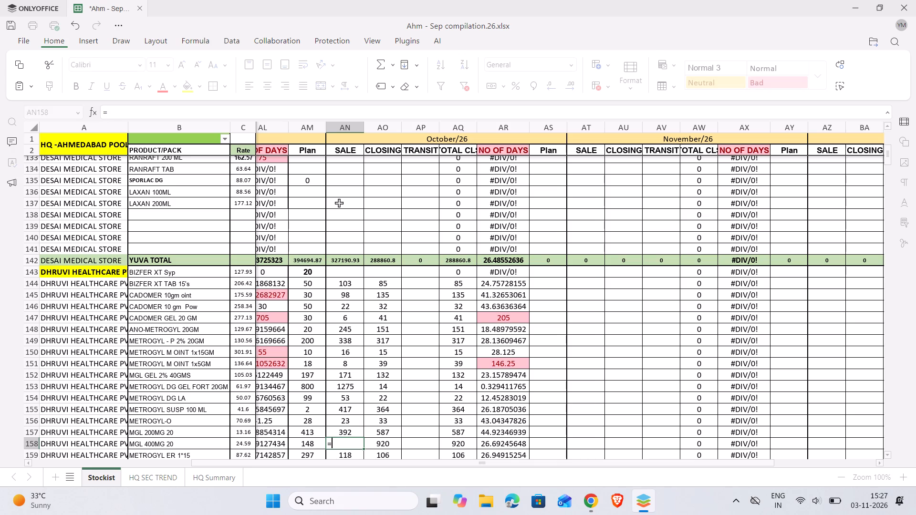
type("2662")
key("plus")
key("3")
type("98")
key("Right")
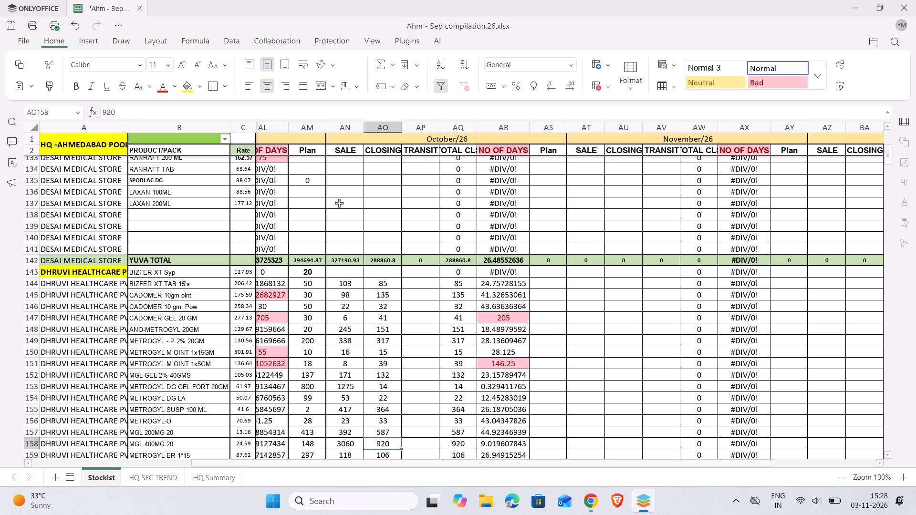
key("equal")
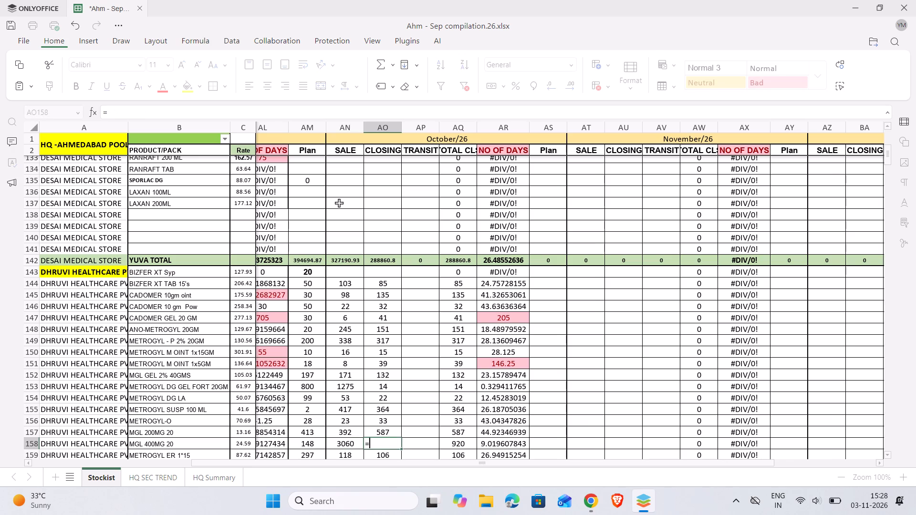
type("1487+")
type("574")
key("BackSpace")
key("BackSpace")
type("44")
key("Down")
key("Left")
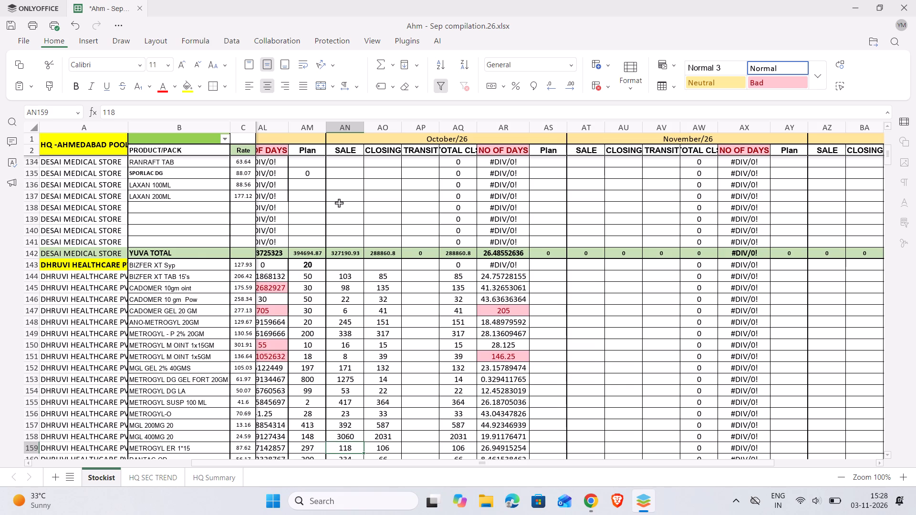
Set Dhruvi Healthcare's October/26 sale to 375 and closing to 144 for METROGYL ER 1*15.
type("375")
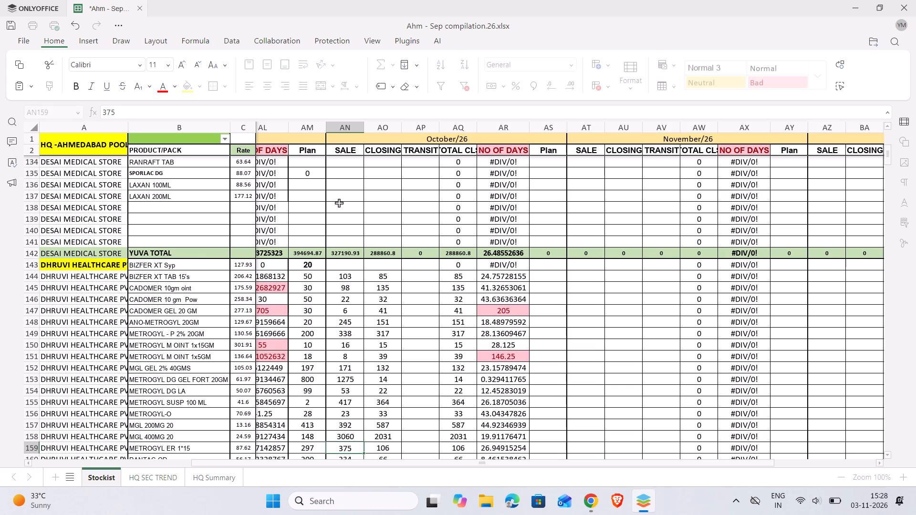
key("Tab")
type("144")
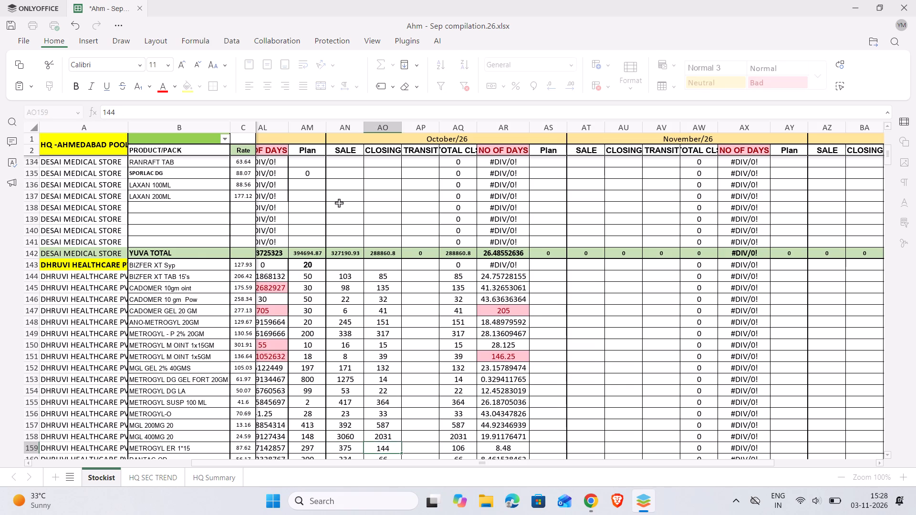
key("Down")
key("Left")
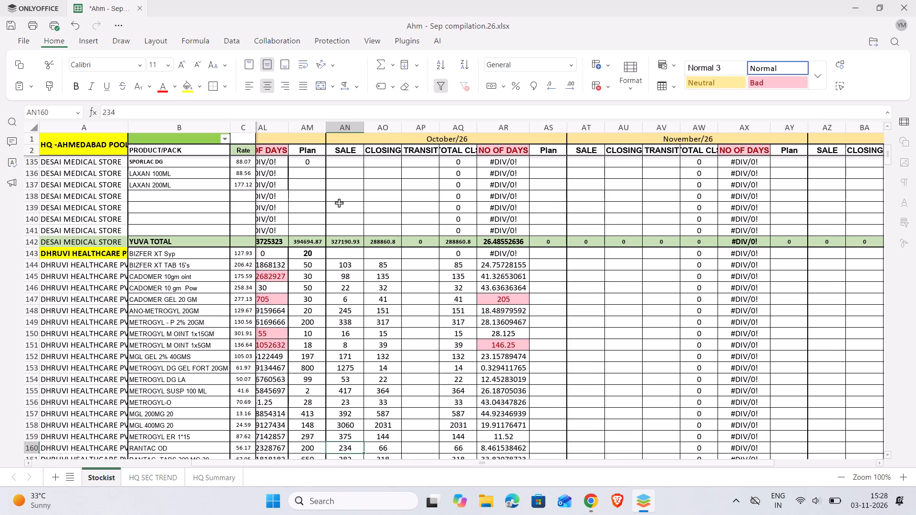
Set Dhruvi Healthcare's October/26 sale to 162 and closing to 223 for RANTAC OD.
scroll(339, 203, "down", 2)
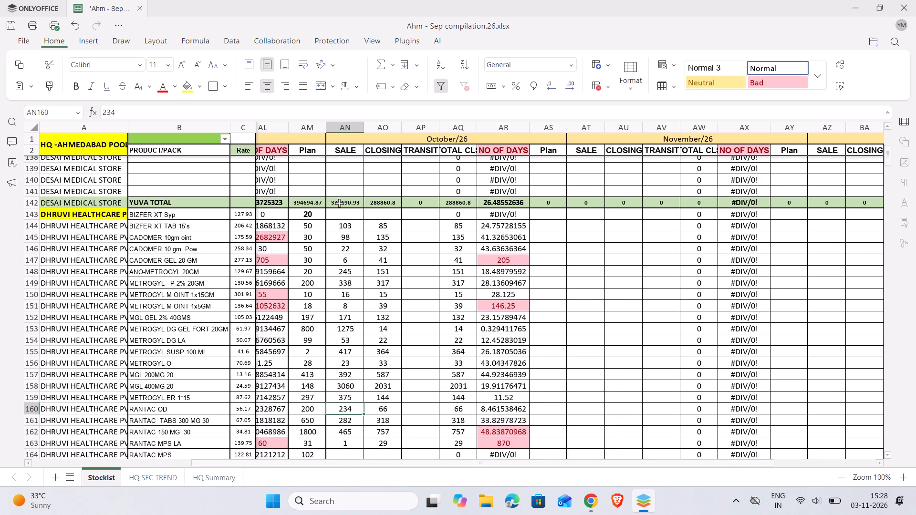
type("162")
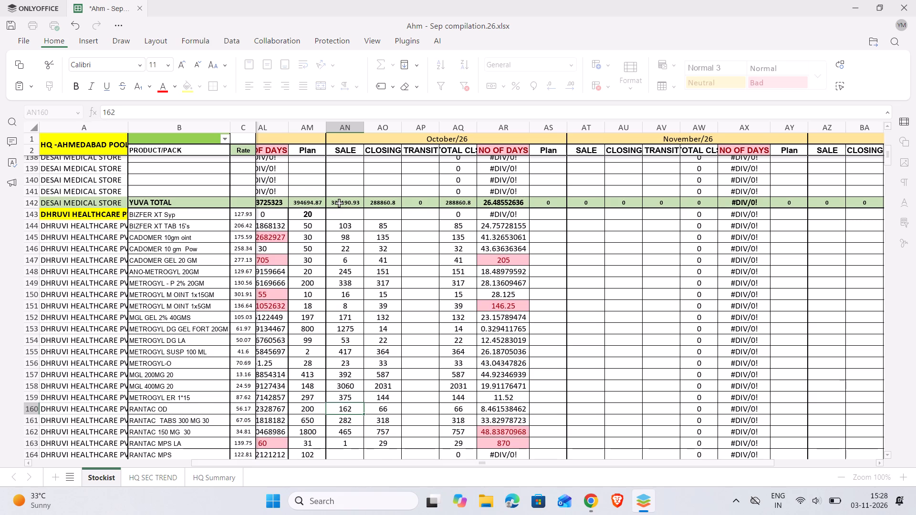
key("plus")
key("BackSpace")
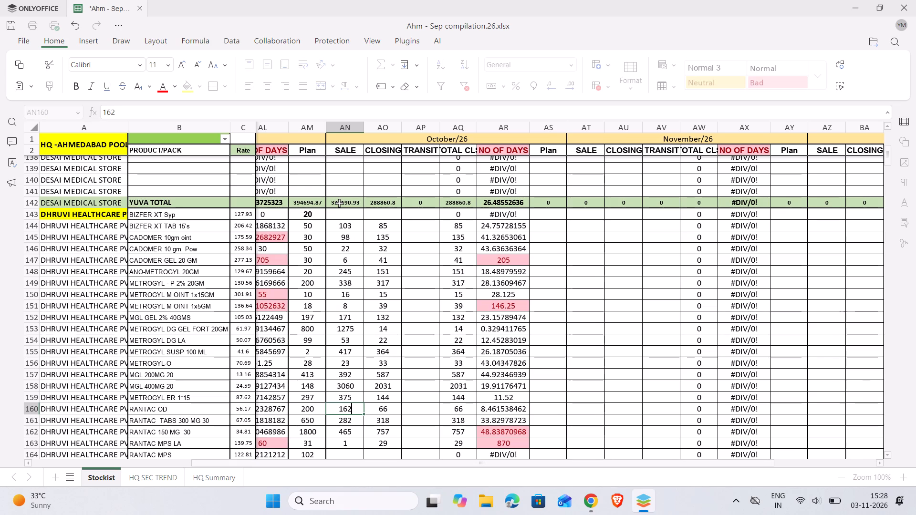
key("Tab")
type("223")
key("Down")
key("Left")
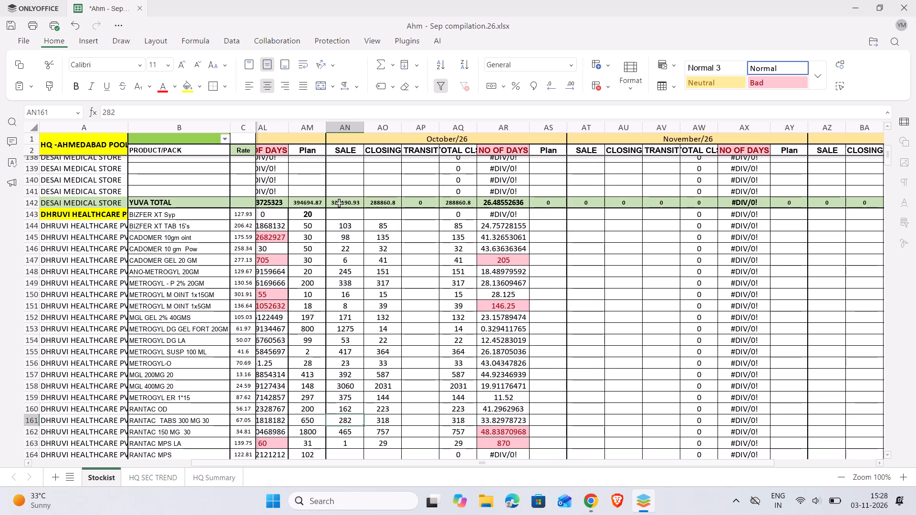
Set Dhruvi Healthcare's October/26 sale to 466 and closing to 251 for RANTAC TABS 300 MG 30.
type("466")
key("Tab")
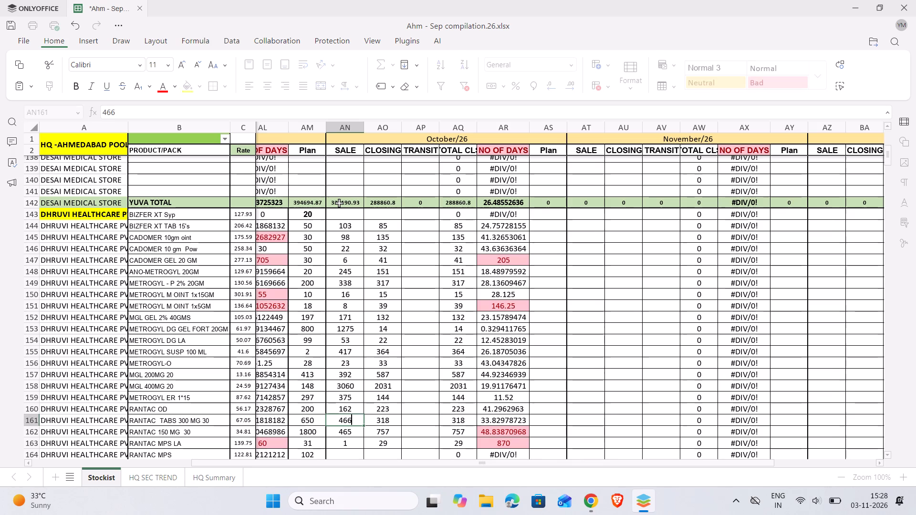
type("251")
key("Down")
key("Left")
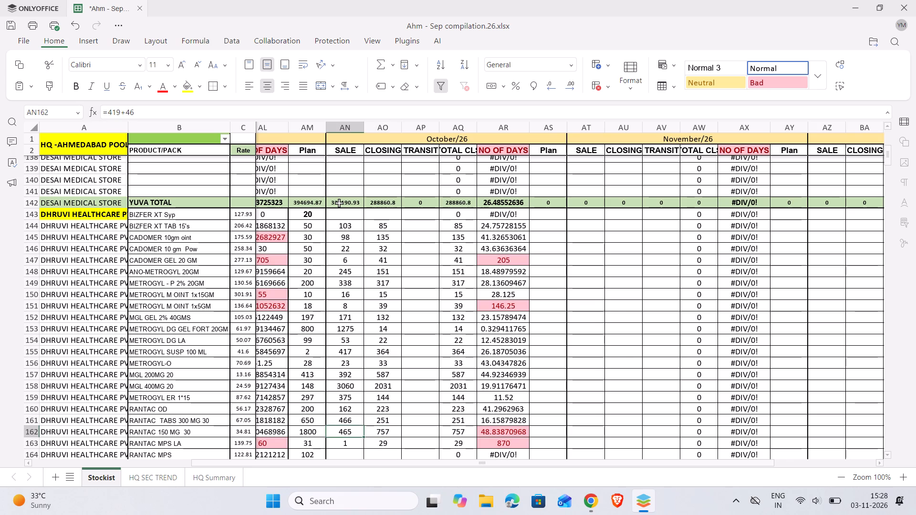
Enter Dhruvi Healthcare's October/26 sale as =1319+4199 and closing as =1287+2009 for RANTAC 150 MG 30.
key("equal")
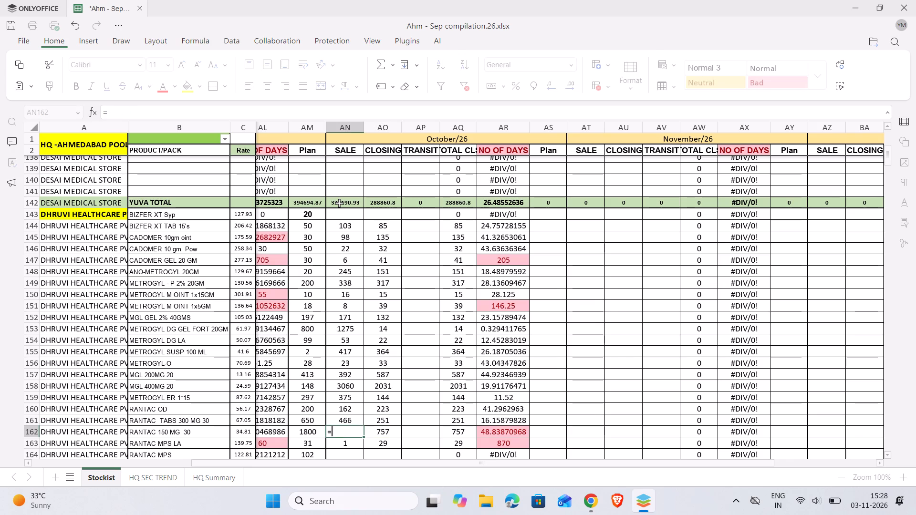
type("1319+")
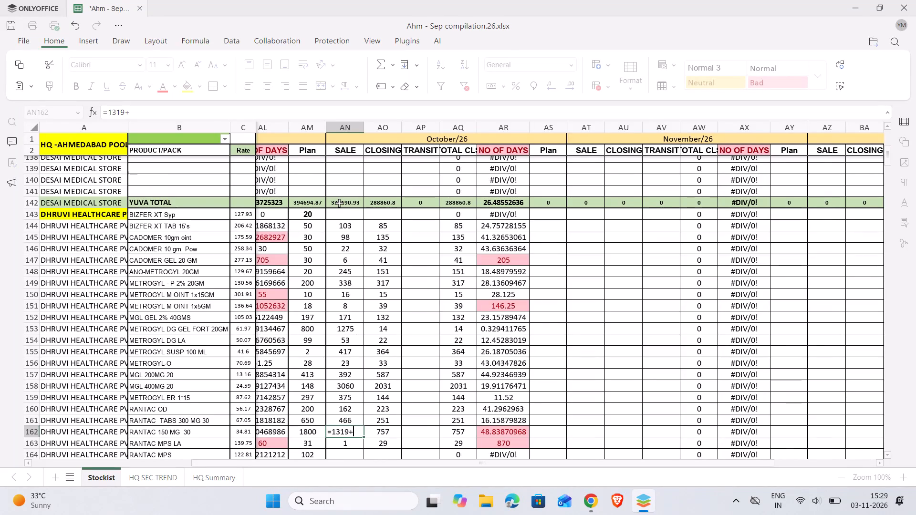
type("4199")
key("Right")
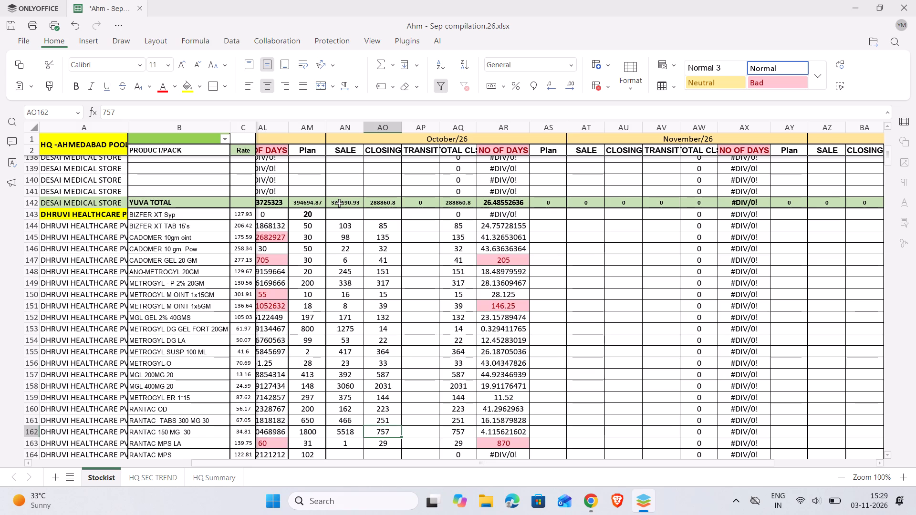
key("equal")
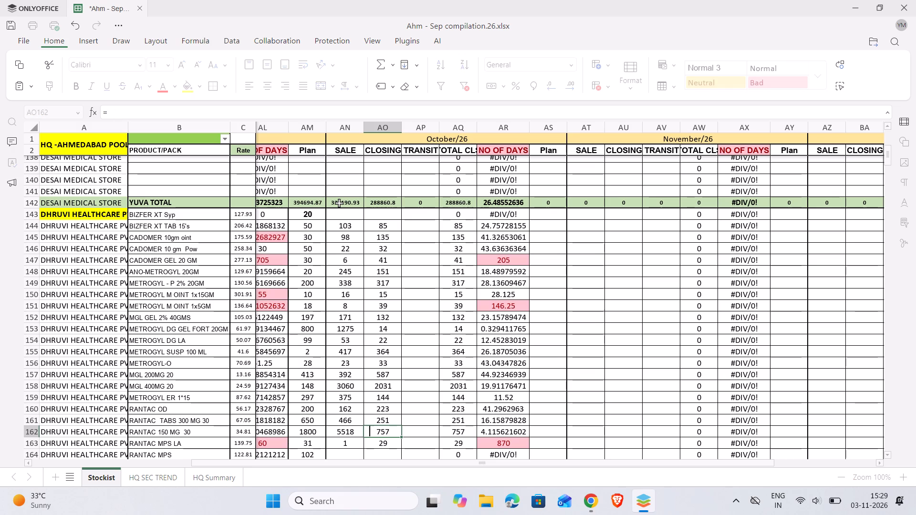
type("1287+")
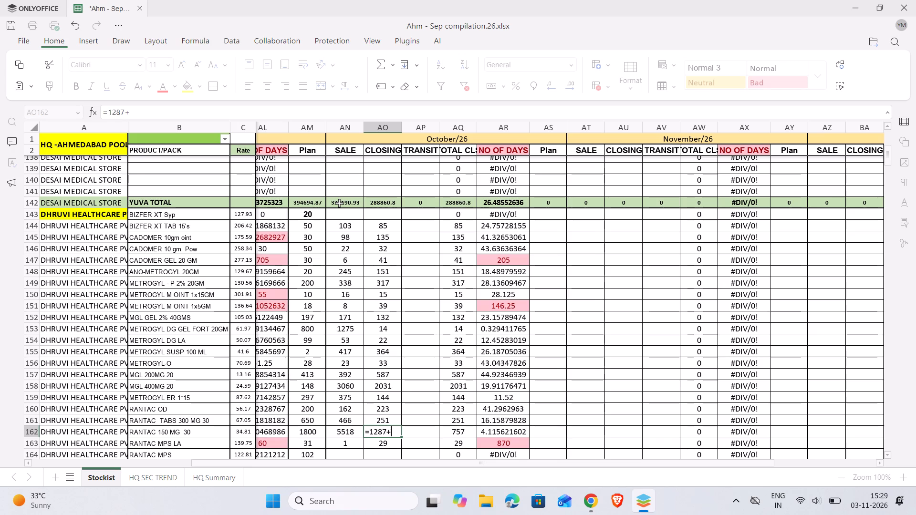
type("2009")
key("Down")
key("Left")
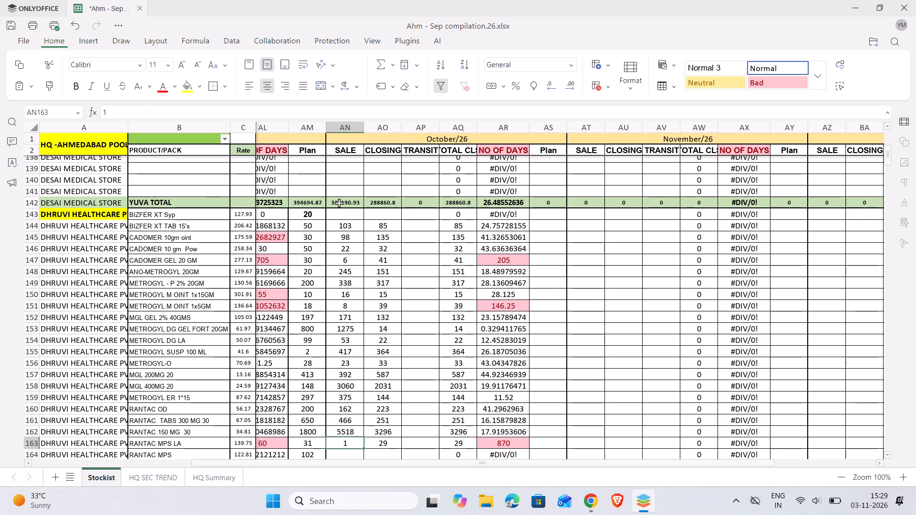
Set Dhruvi Healthcare's October/26 sale to 2 and closing to 0 for RANTAC MPS LA.
key("2")
key("Tab")
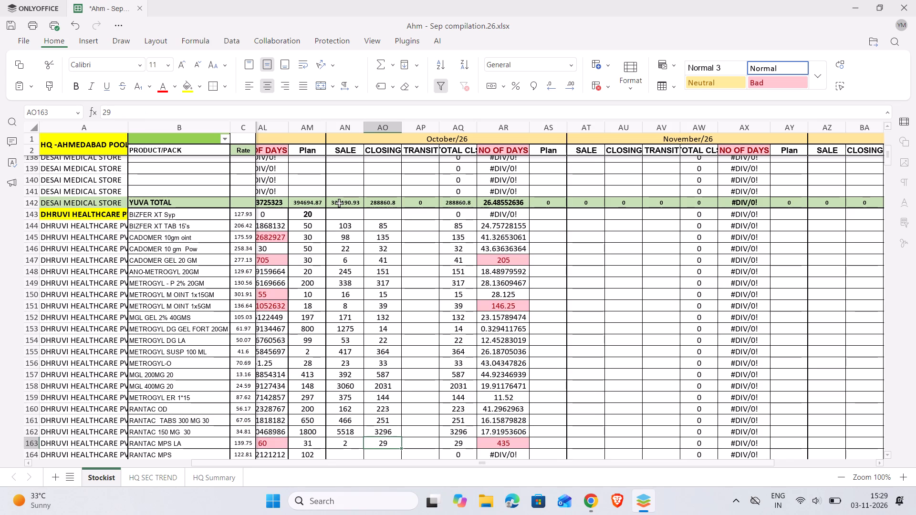
key("0")
key("Down")
key("Left")
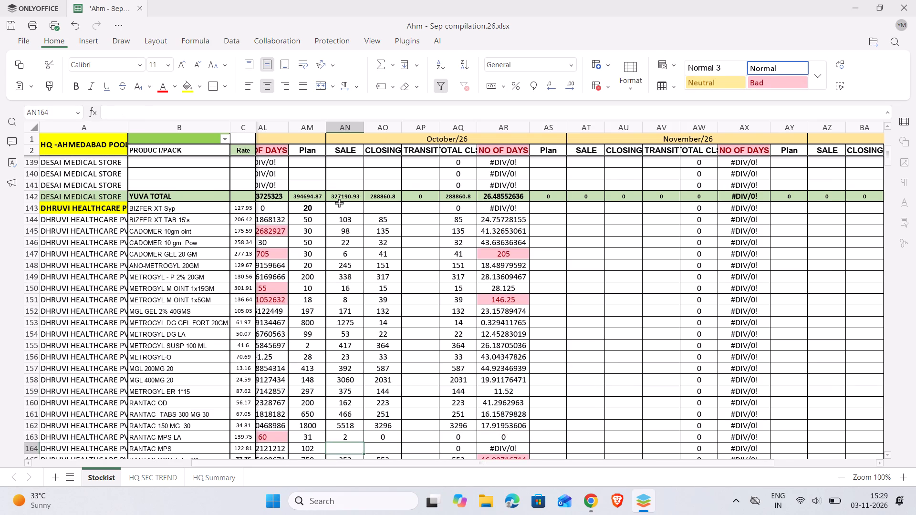
Set Dhruvi Healthcare's October/26 sale to 11 and closing to 2 for RANTAC MPS.
type("11")
key("Tab")
key("2")
key("Down")
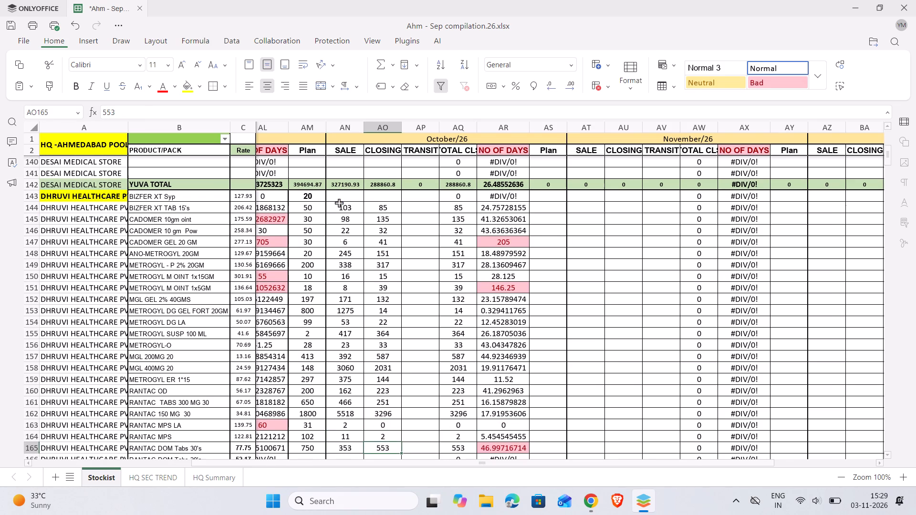
Set Dhruvi Healthcare's October/26 sale to 633 and closing to 482 for RANTAC DOM Tabs 30's.
key("Left")
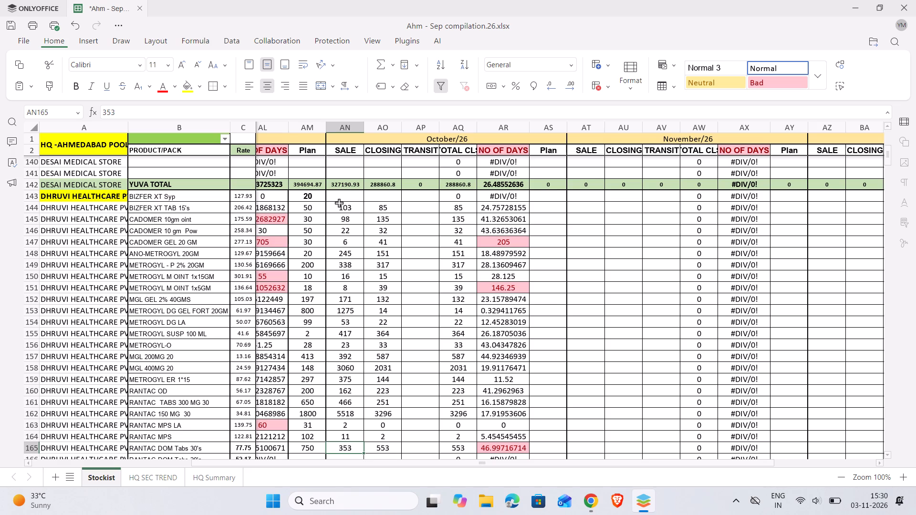
type("633")
key("Tab")
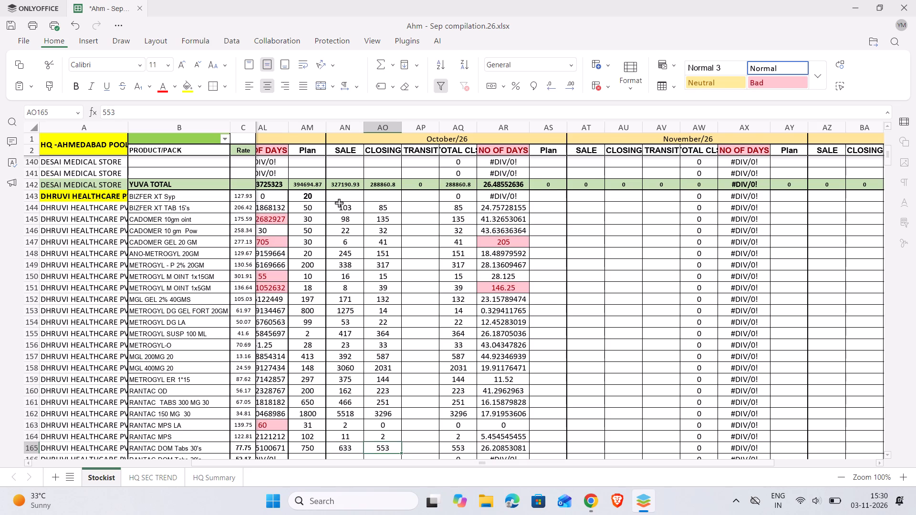
type("482")
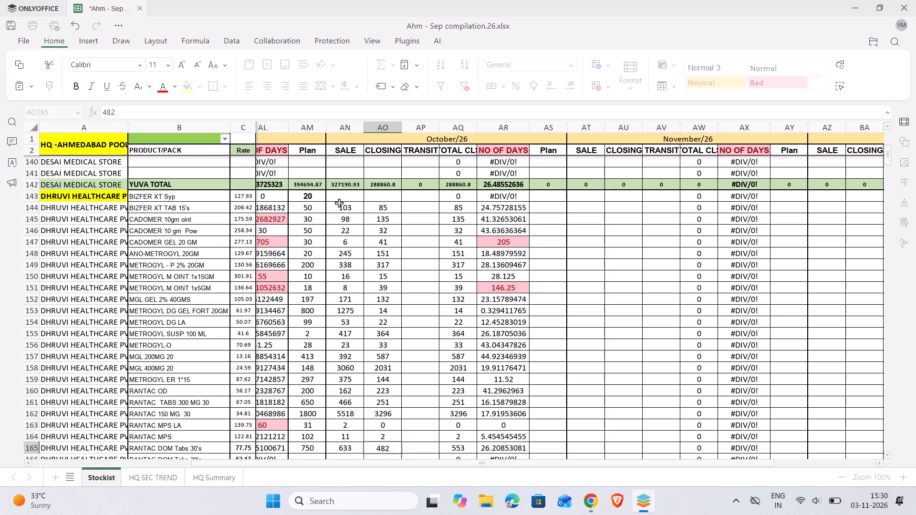
key("Down")
Set Dhruvi Healthcare's October/26 sale to 100 and closing to 104 for RANTAC RD.
key("Down")
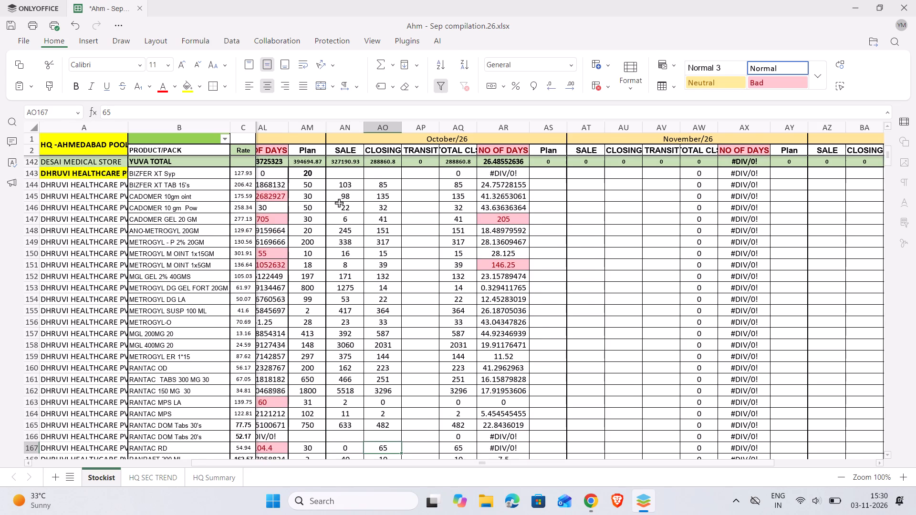
key("Left")
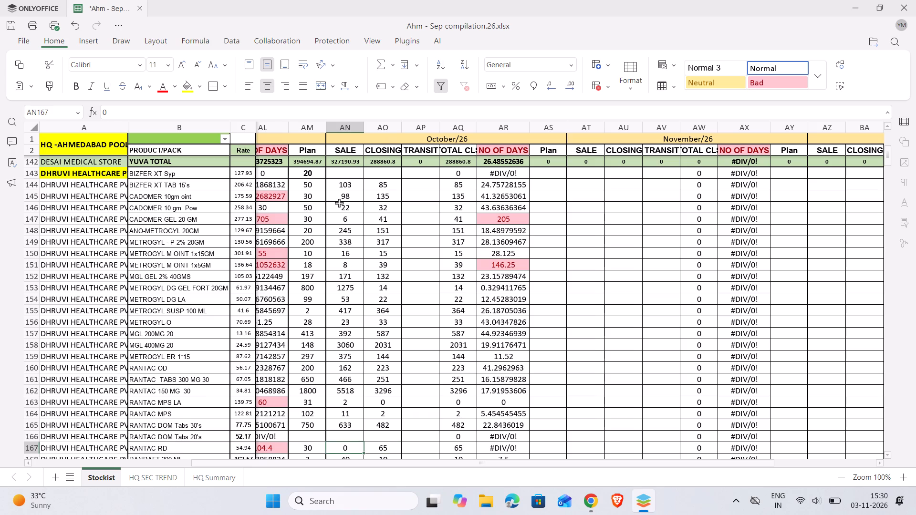
type("100")
key("Tab")
type("104")
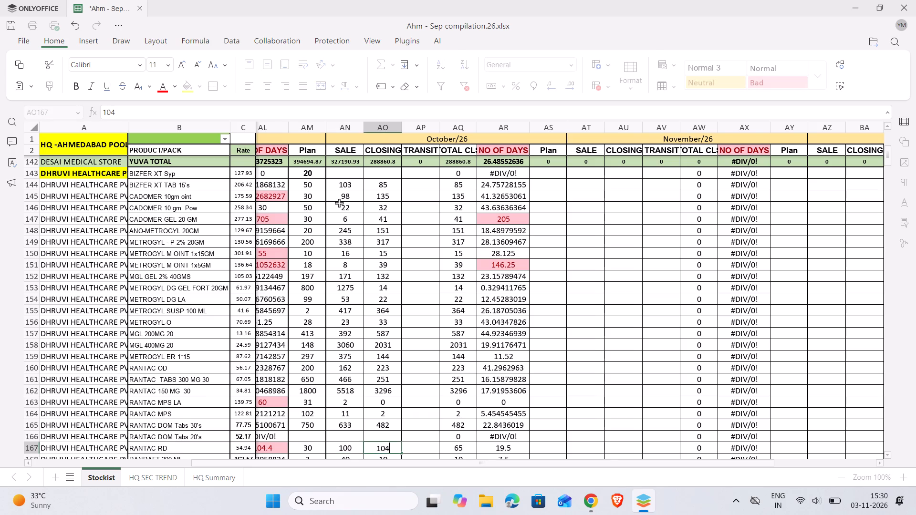
key("Down")
Set Dhruvi Healthcare's October/26 sale to 28 and closing to 59 for RANRAFT 200 ML.
key("Left")
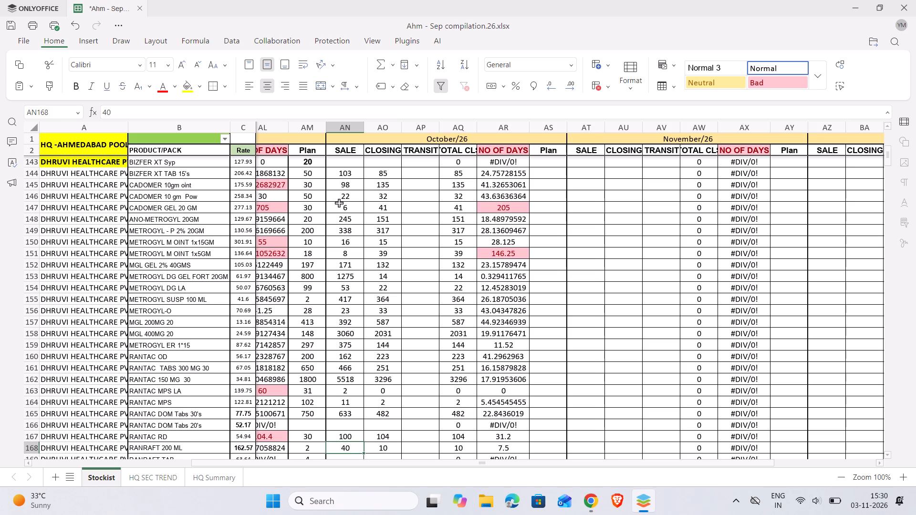
type("28")
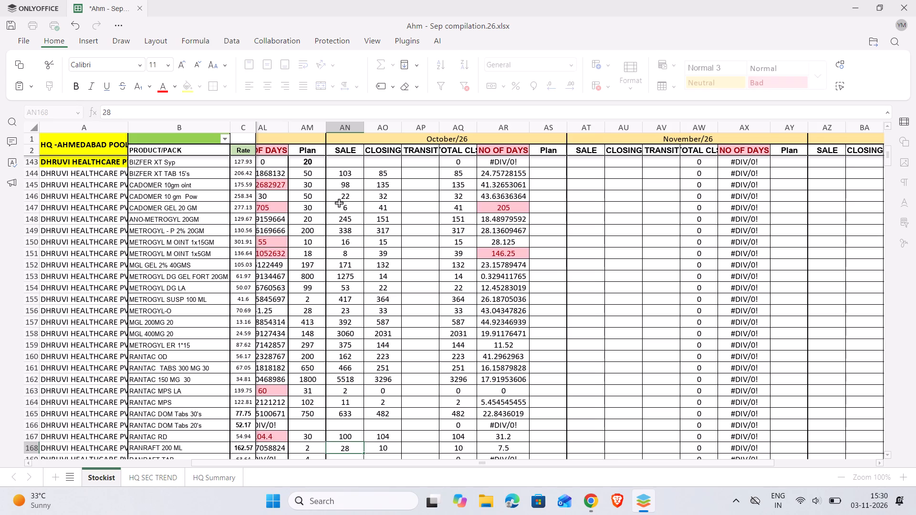
key("Tab")
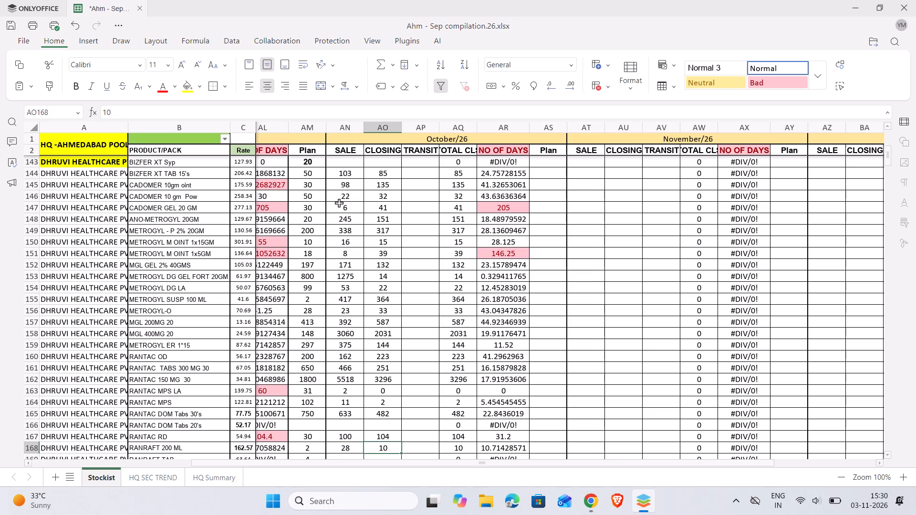
type("59")
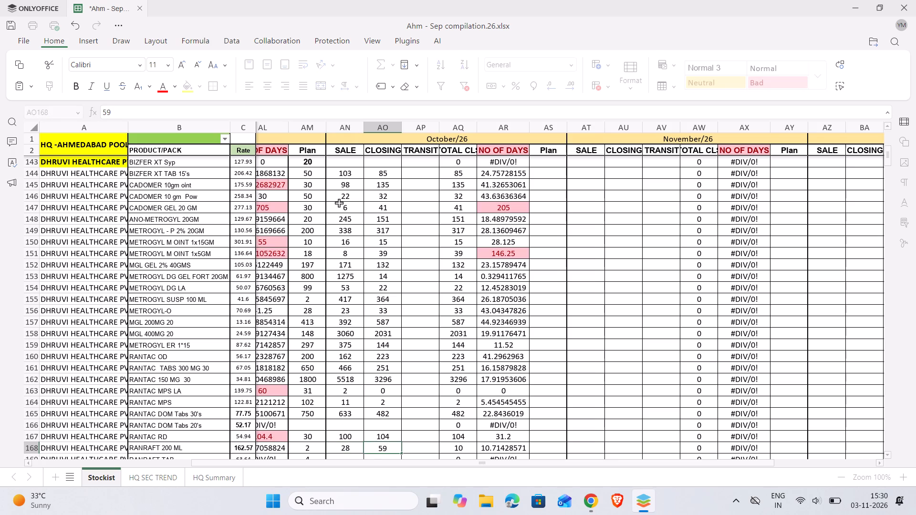
key("Down")
Set Dhruvi Healthcare's October/26 sale to 1 and closing to 8 for LAXAN 100ML.
key("Down")
key("Left")
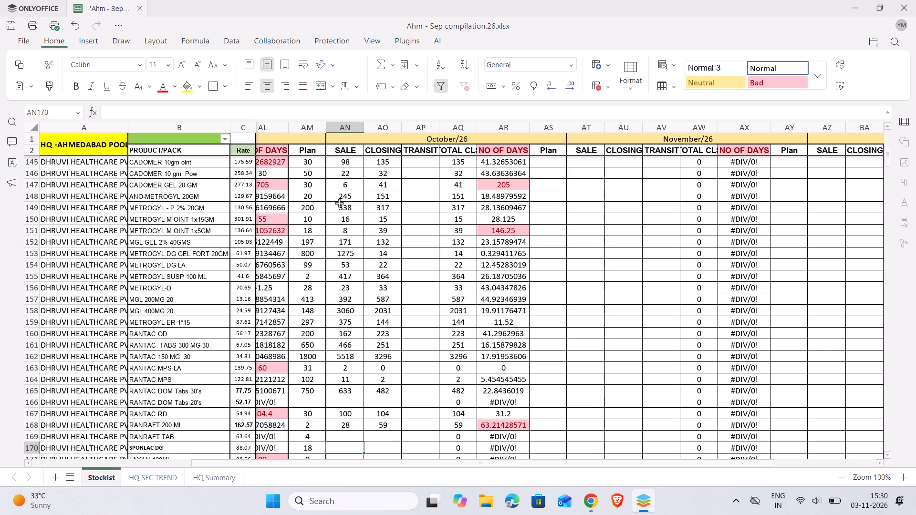
key("Up")
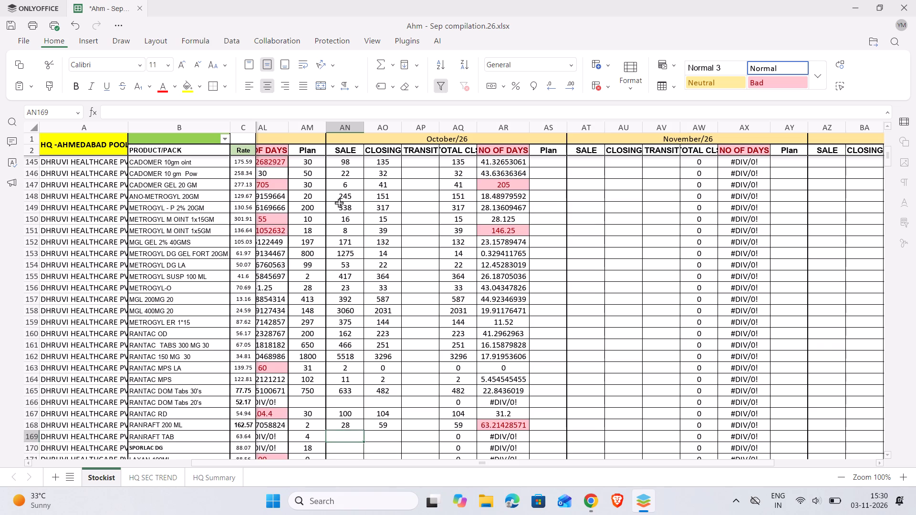
key("Down")
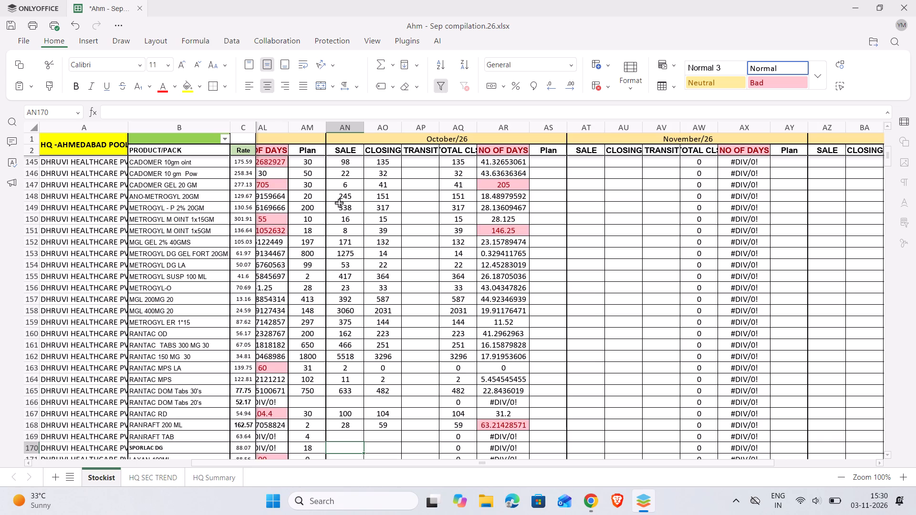
key("Down")
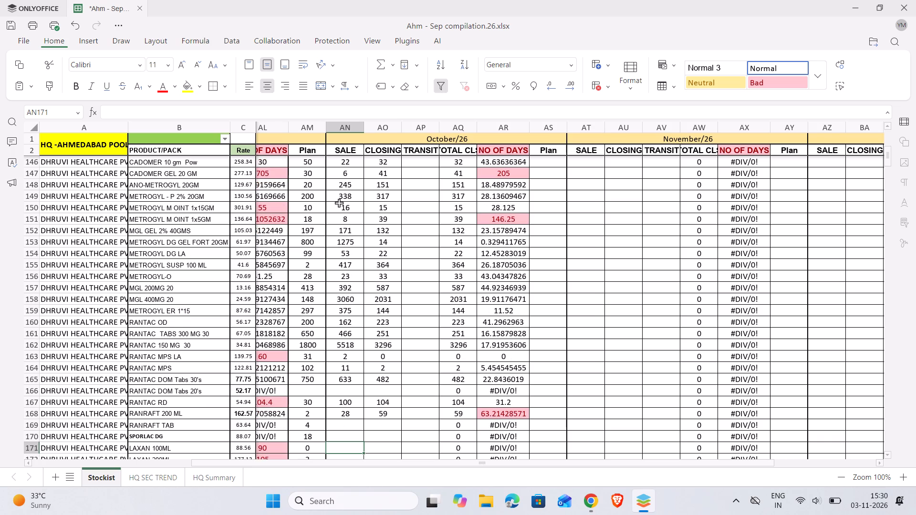
key("1")
key("Tab")
key("8")
key("Down")
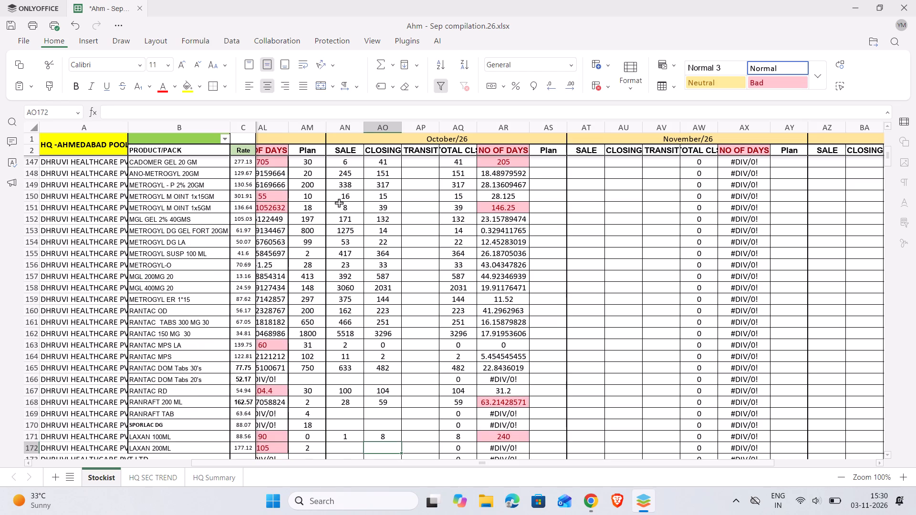
Set Dhruvi Healthcare's October/26 sale to 3 and closing to 4 for LAXAN 200ML.
key("Left")
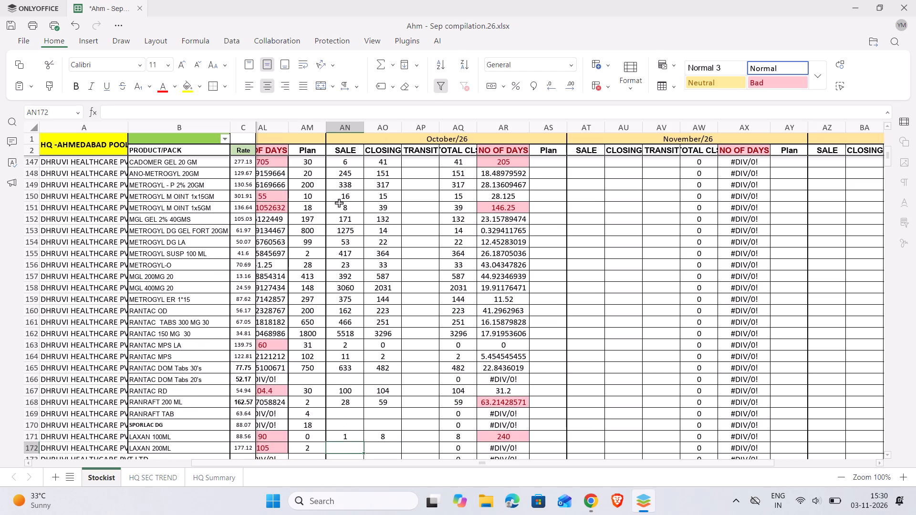
key("3")
key("Tab")
key("4")
key("Down")
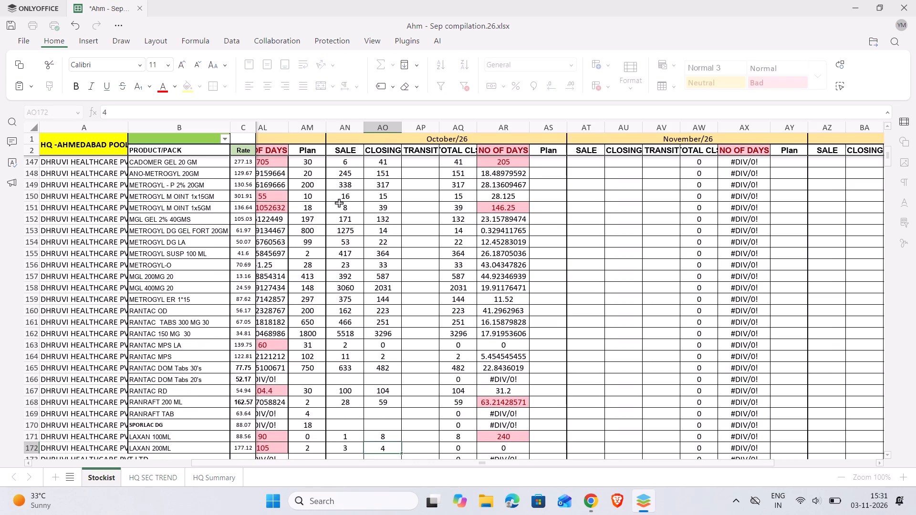
Clear the October/26 sale and closing figures from CADOMER 10 gm Pow through SPORLAC DG for the stockist directly below Dhruvi Healthcare.
key("Down")
key("Down")
key("Down")
key("Down")
key("Down")
key("Down")
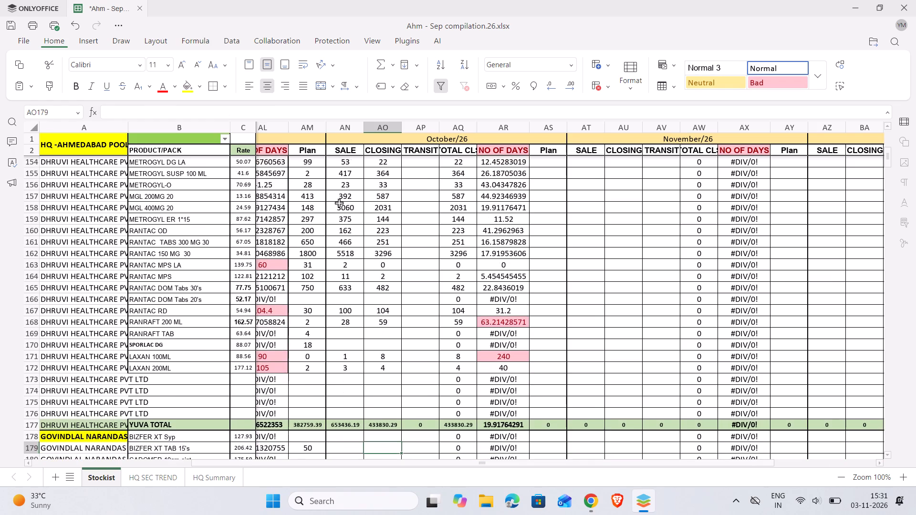
key("Down")
key("Down")
key("Down")
key("Up")
key("Left")
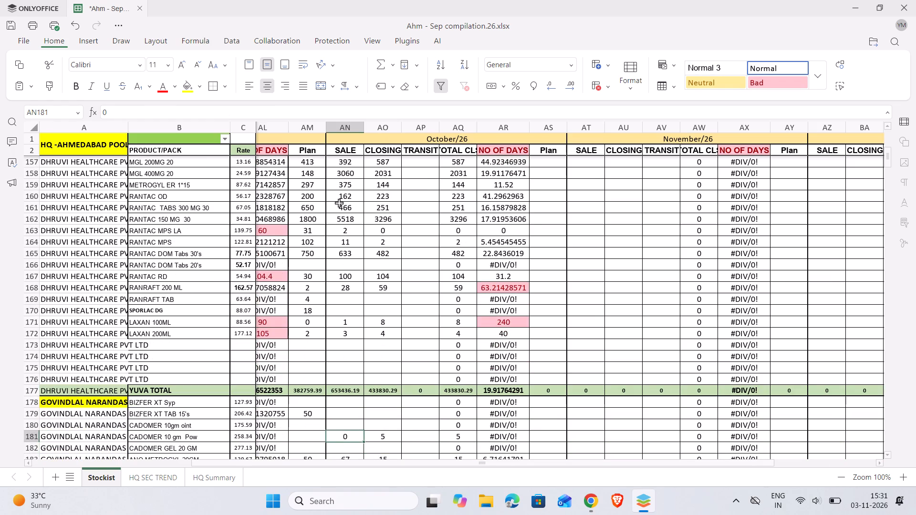
key("shift+Down")
key("shift+Down")
key("shift+Down")
key("shift+Down")
key("shift+Down")
key("shift+Down")
key("shift+Down")
key("shift+Down")
key("shift+Down")
key("shift+Down")
key("shift+Down")
key("shift+Down")
key("shift+Down")
key("shift+Down")
key("shift+Down")
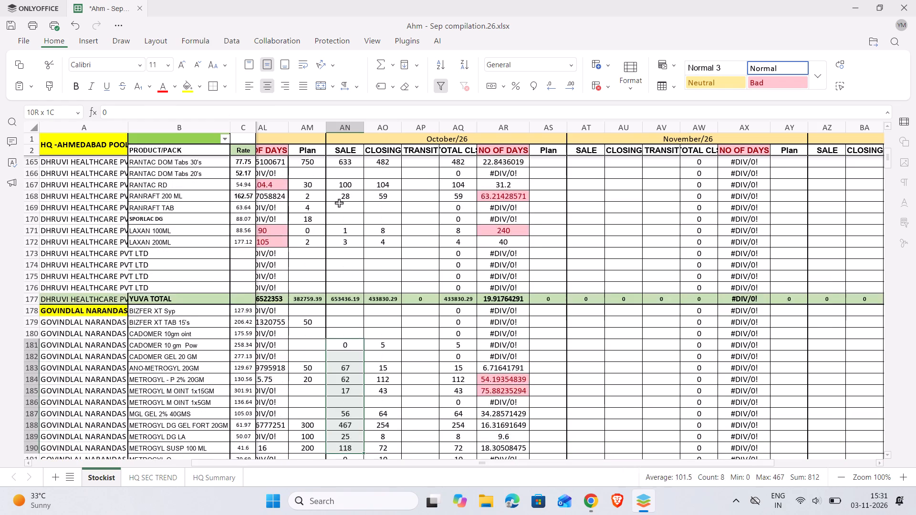
key("shift+Down")
key("shift+Down")
key("shift+Down")
key("shift+Down")
key("shift+Down")
key("shift+Down")
key("shift+Down")
key("shift+Down")
key("shift+Down")
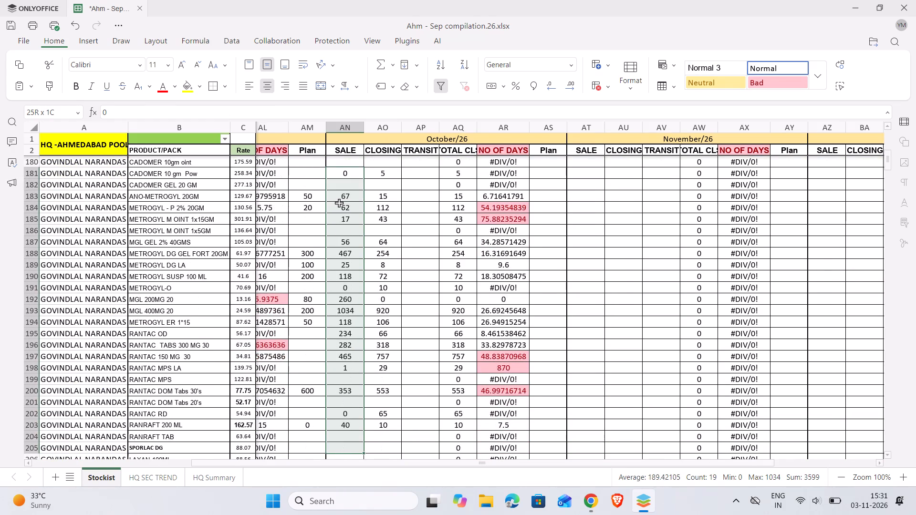
key("shift+Right")
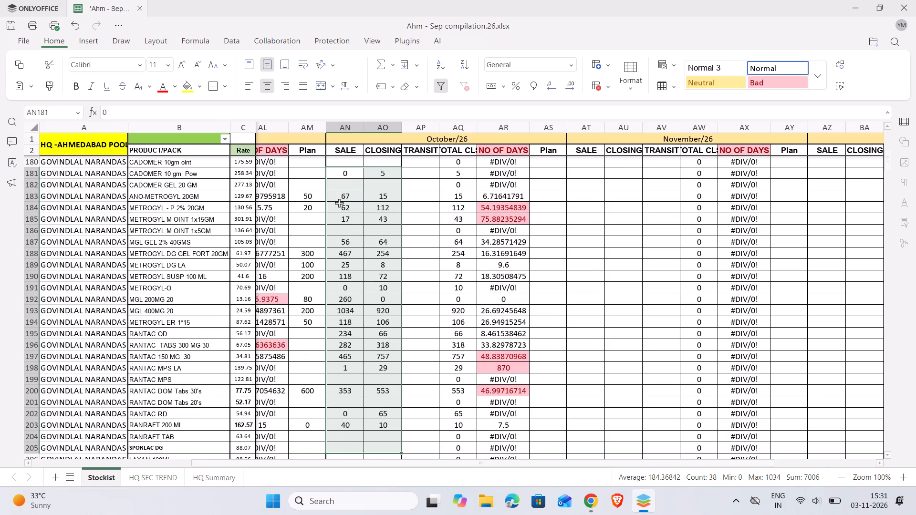
key("Delete")
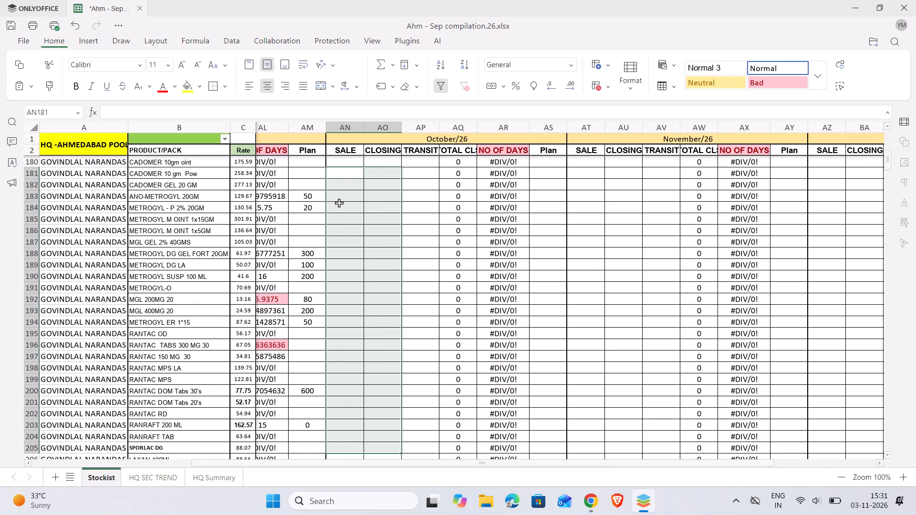
key("Left")
key("Down")
key("Down")
key("Down")
key("Down")
key("Down")
key("Down")
key("Down")
key("Down")
key("Down")
key("Down")
key("Down")
key("Down")
key("Down")
key("Down")
key("Down")
key("Down")
key("Down")
key("Down")
key("Down")
key("Down")
key("Down")
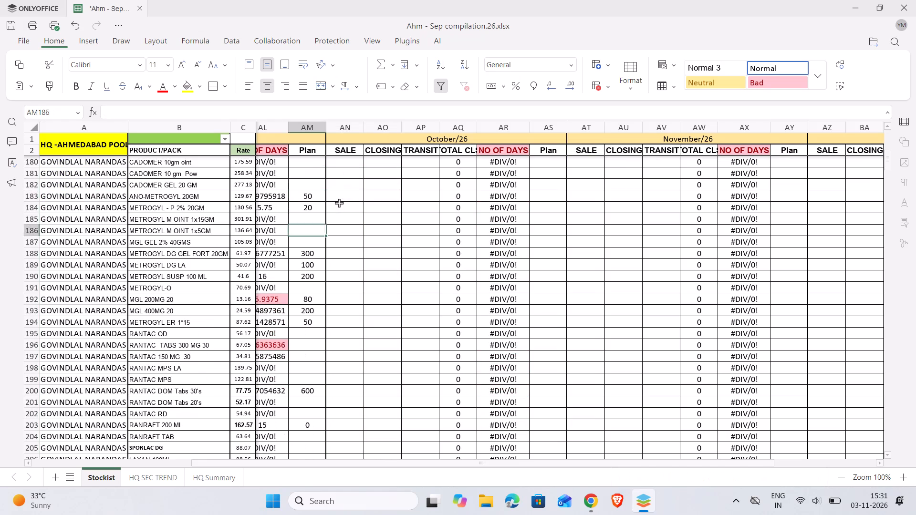
key("Down")
key("Down")
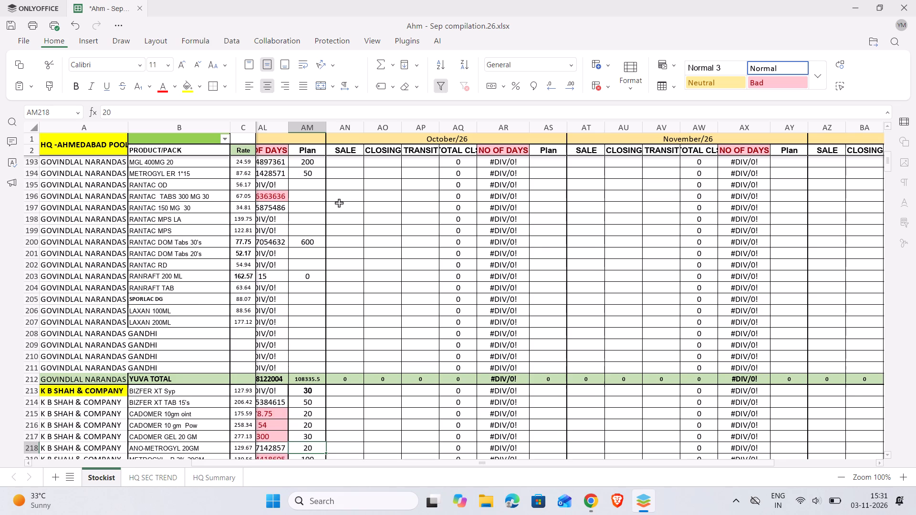
key("Up")
key("Up")
key("Up")
key("Up")
key("Up")
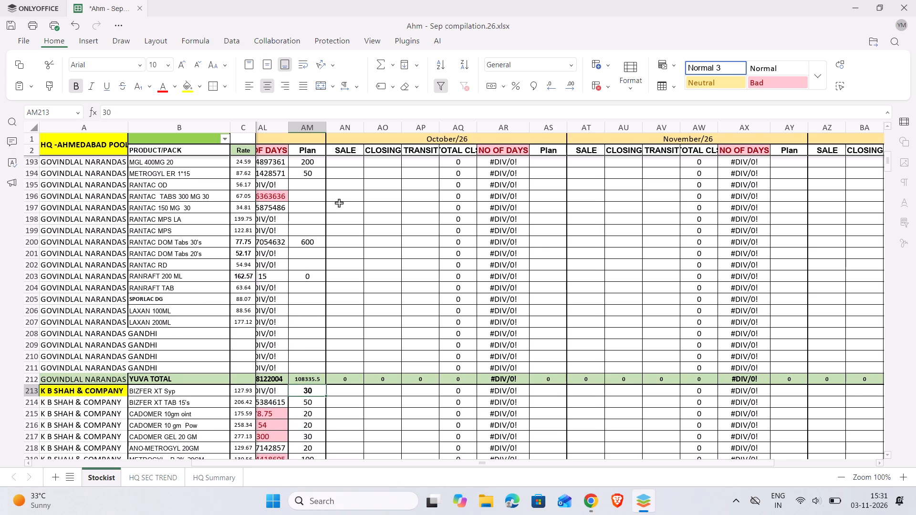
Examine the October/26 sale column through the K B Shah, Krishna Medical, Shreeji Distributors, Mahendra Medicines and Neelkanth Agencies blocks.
key("Right")
key("Down")
key("Down")
key("Down")
key("Down")
key("Down")
key("Down")
key("Down")
key("Down")
key("Down")
key("Down")
key("Down")
key("Down")
key("Down")
key("Down")
key("Down")
key("Down")
key("Down")
key("Down")
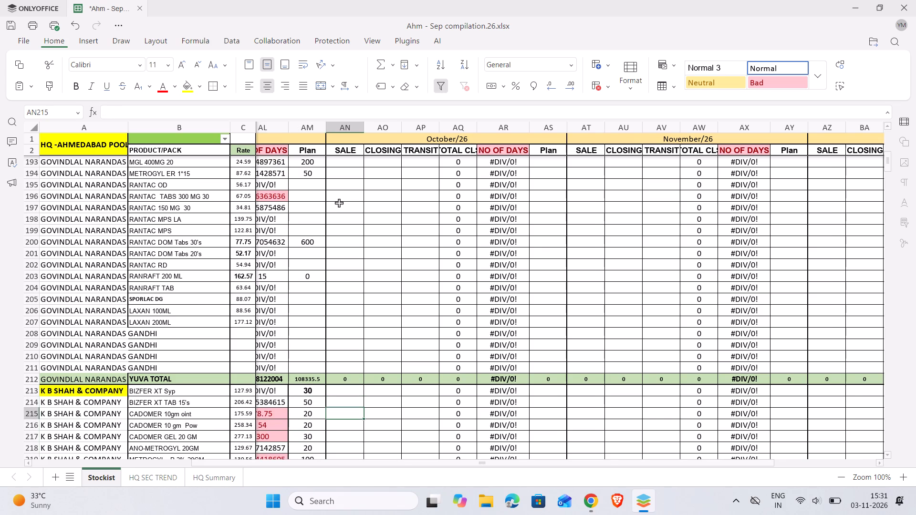
key("Down")
key("Down")
key("Down")
key("Down")
key("Down")
key("Down")
key("Down")
key("Down")
key("Down")
key("Down")
key("Down")
key("Down")
key("Down")
key("Down")
key("Down")
key("Down")
key("Down")
key("Down")
key("Down")
key("Down")
key("Down")
key("Down")
key("Down")
key("Down")
key("Down")
key("Down")
key("Down")
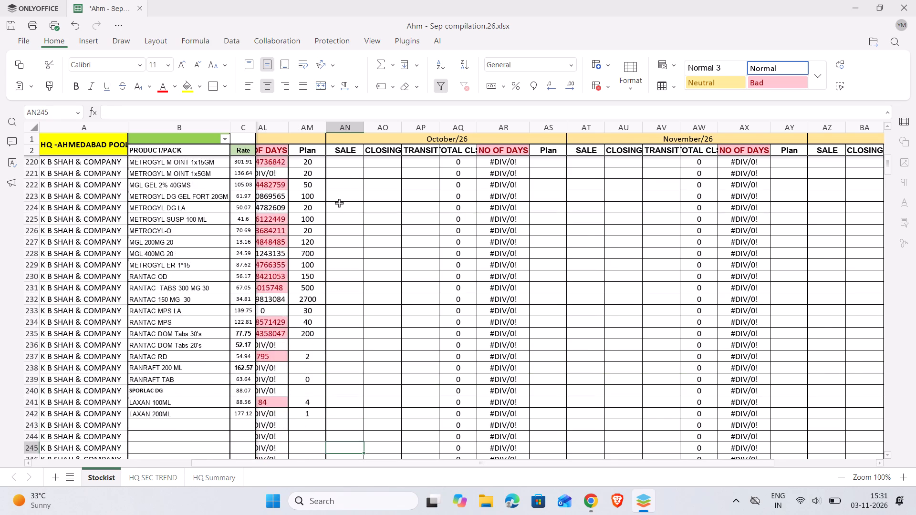
key("Down")
key("Down")
key("Down")
key("Down")
key("Down")
key("Down")
key("Down")
key("Down")
key("Down")
key("Down")
key("Down")
key("Down")
key("Down")
key("Down")
key("Down")
key("Down")
key("Down")
key("Down")
key("Down")
key("Down")
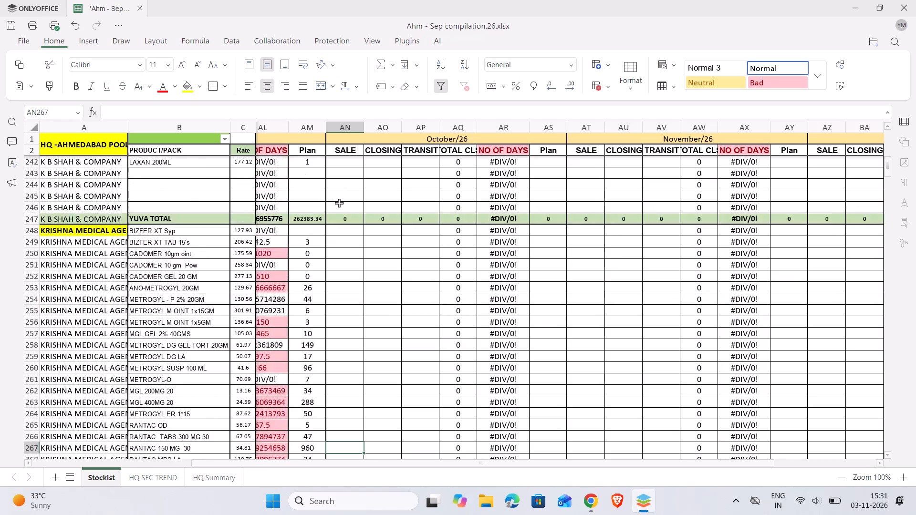
key("Down")
key("Down")
key("Down")
key("Down")
key("Down")
key("Down")
key("Down")
key("Down")
key("Down")
key("Down")
key("Down")
key("Down")
key("Down")
key("Down")
key("Down")
key("Down")
key("Down")
key("Down")
key("Down")
key("Down")
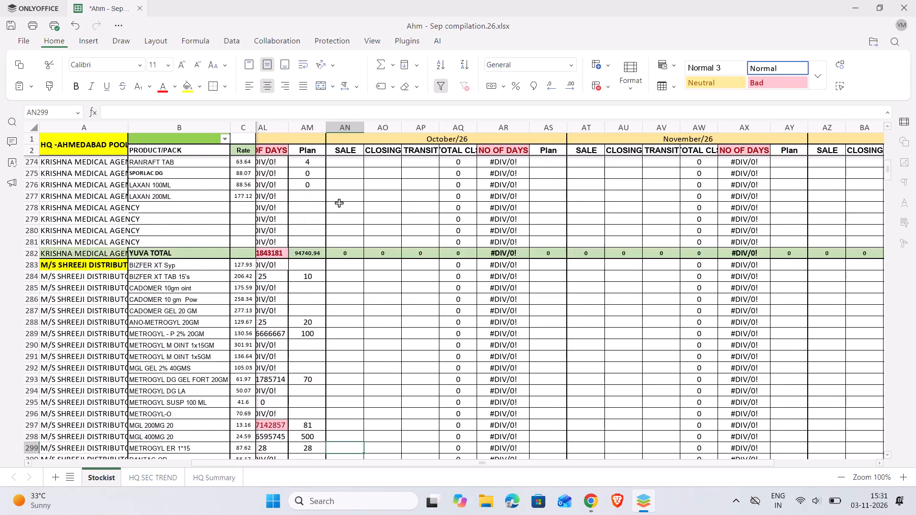
key("Down")
key("Down")
key("Down")
key("Down")
key("Down")
key("Down")
key("Down")
key("Down")
key("Down")
key("Down")
key("Down")
key("Down")
key("Down")
key("Down")
key("Down")
key("Down")
key("Down")
key("Down")
key("Down")
key("Down")
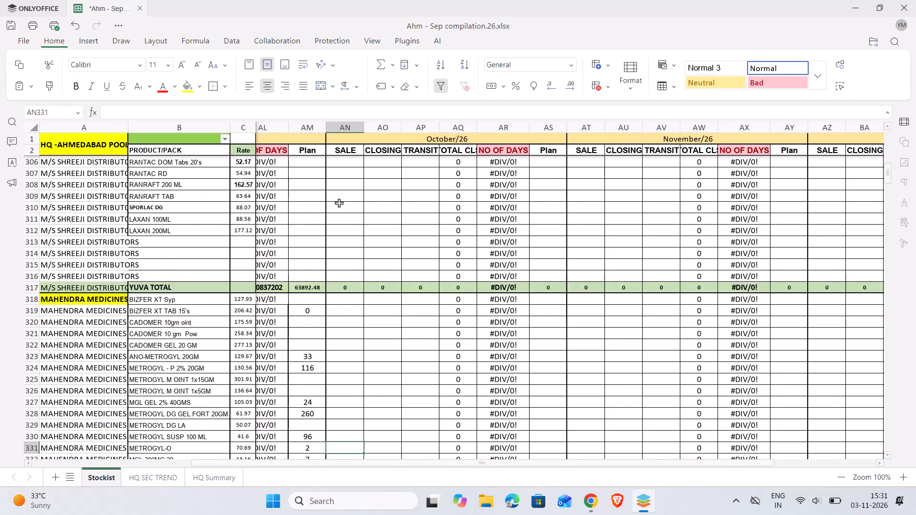
key("Down")
key("Down")
key("Down")
key("Down")
key("Down")
key("Down")
key("Down")
key("Down")
key("Down")
key("Down")
key("Down")
key("Down")
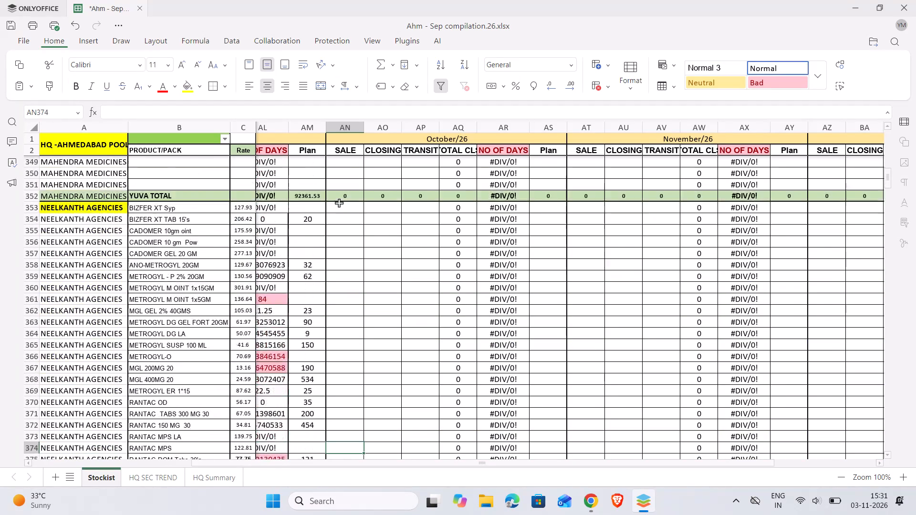
Review the October/26 columns of the earlier stockists, including Ambica Medical, Atul Medical and D K Pharma, and return to Neelkanth Agencies.
scroll(339, 203, "up", 16)
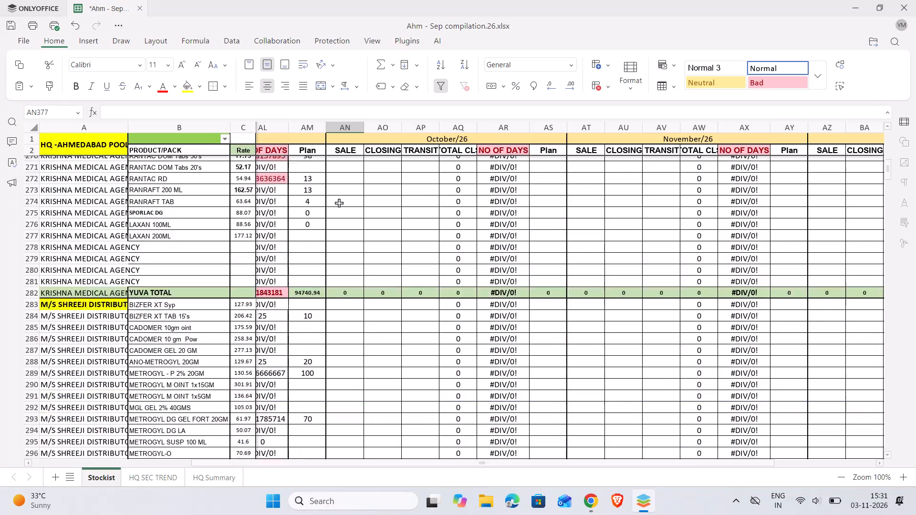
scroll(339, 203, "up", 20)
scroll(339, 203, "up", 1)
scroll(339, 183, "down", 7)
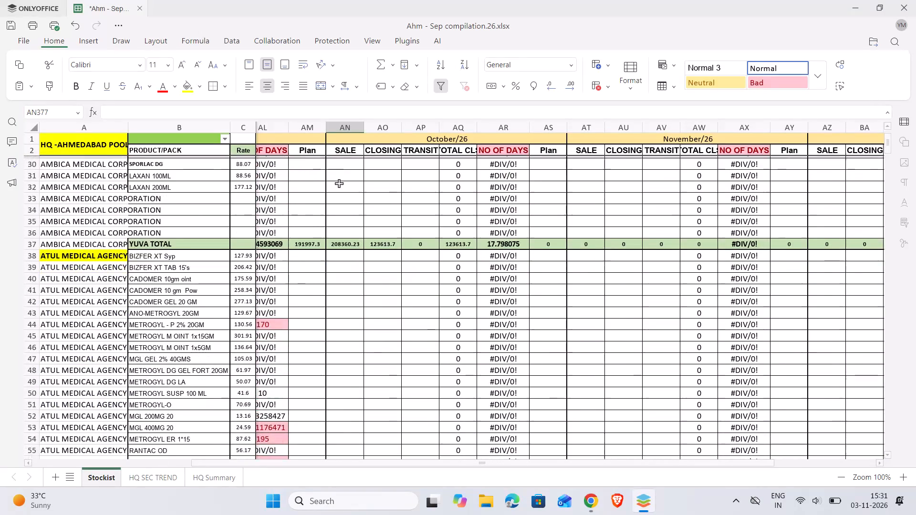
scroll(339, 183, "down", 5)
scroll(339, 183, "up", 1)
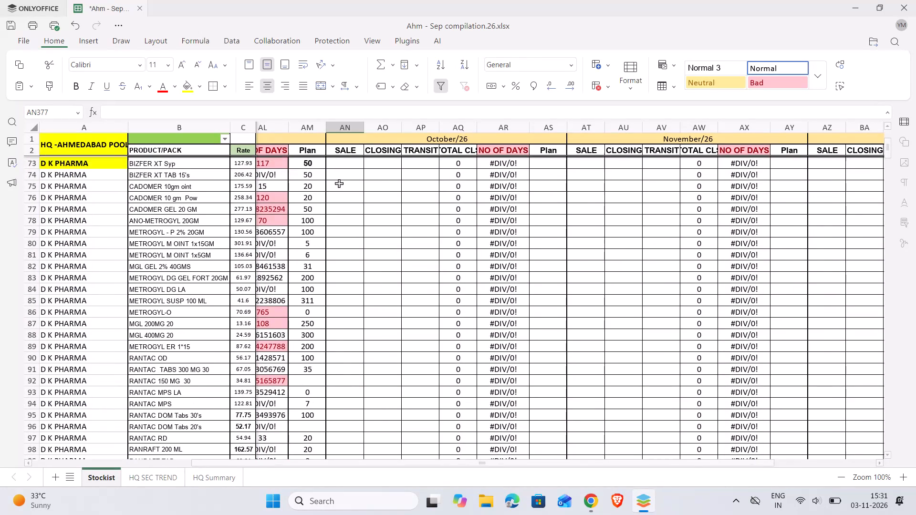
scroll(339, 183, "up", 1)
right_click(339, 183)
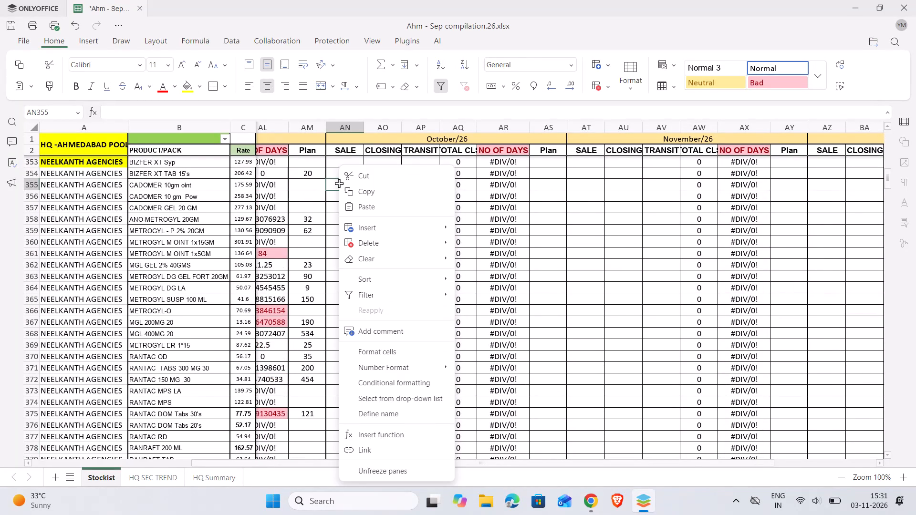
scroll(339, 183, "down", 1)
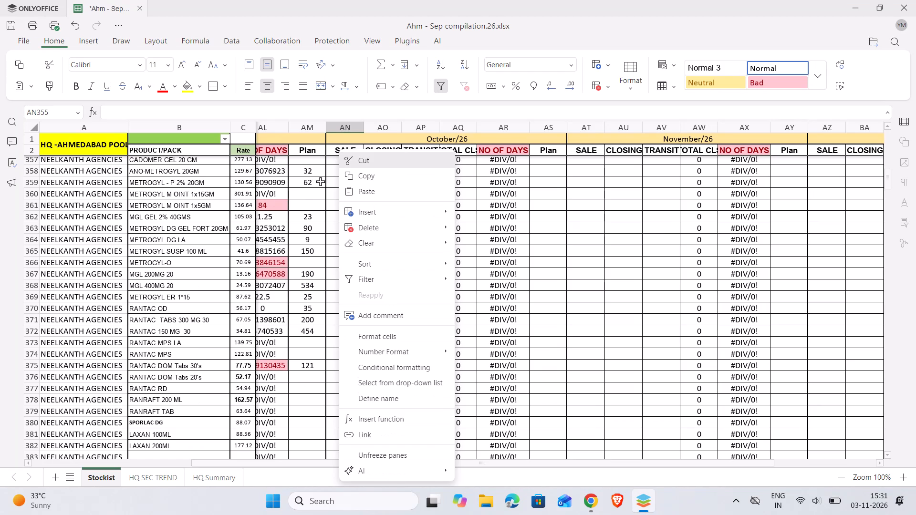
left_click(323, 183)
left_click(342, 180)
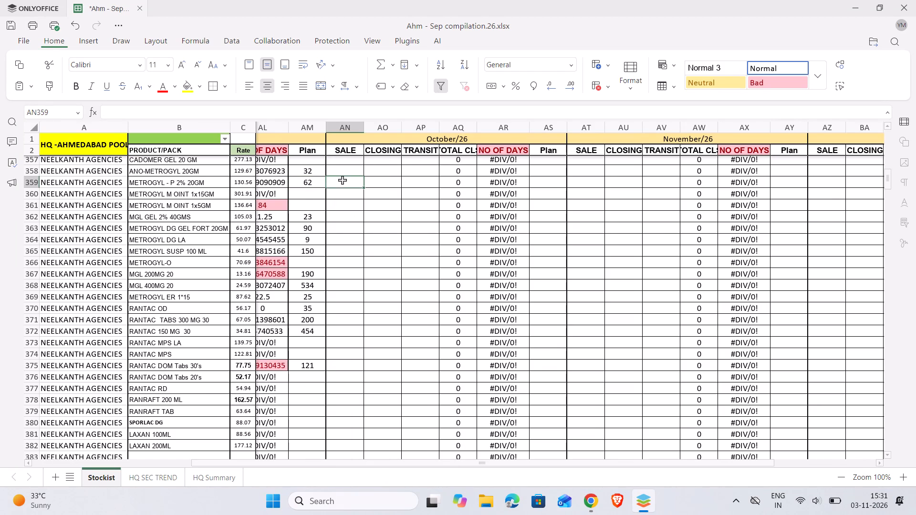
Review the October/26 columns from OM Medical Agency up through Desai Medical Store and D K Pharma, returning to Neelkanth Agencies.
key("Up")
scroll(342, 180, "down", 7)
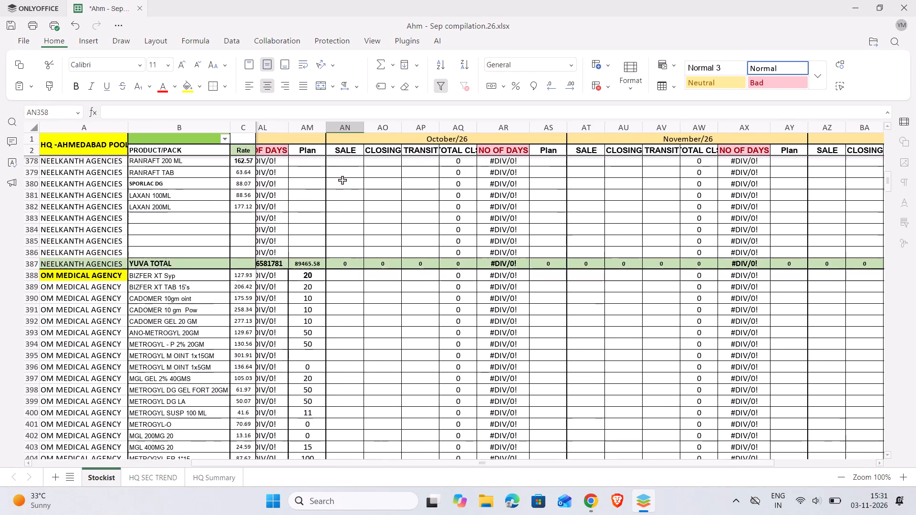
scroll(342, 180, "down", 3)
scroll(342, 180, "up", 9)
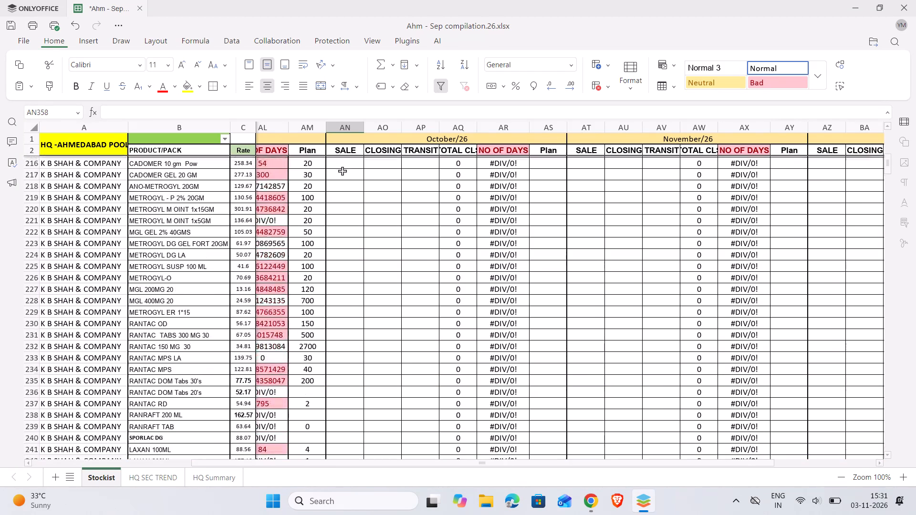
scroll(342, 171, "up", 13)
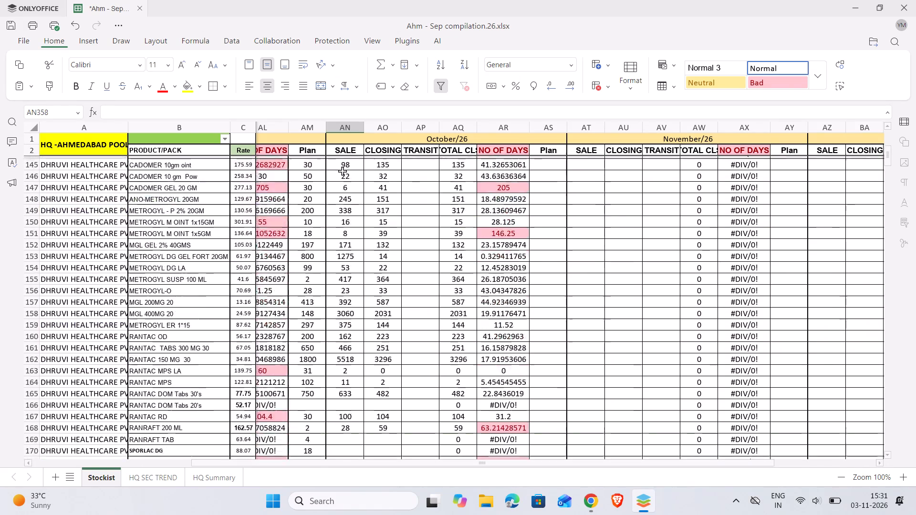
scroll(342, 171, "up", 9)
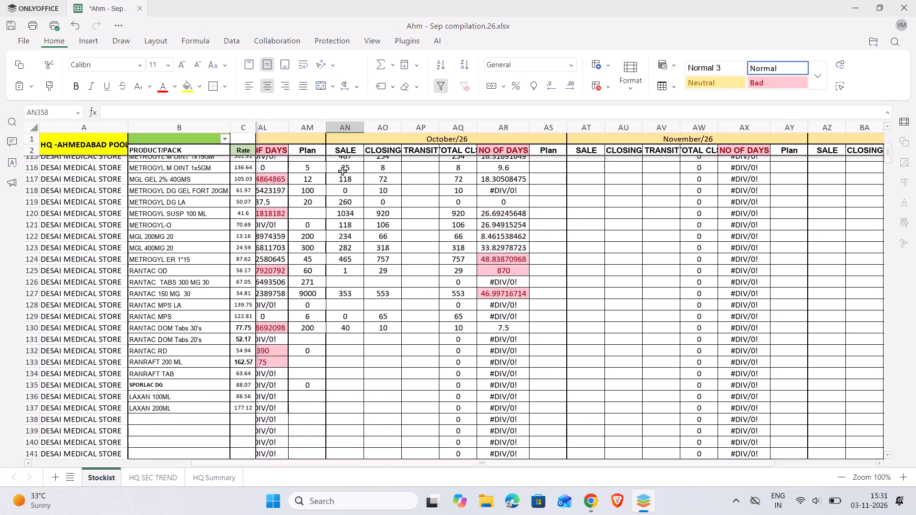
scroll(342, 171, "up", 10)
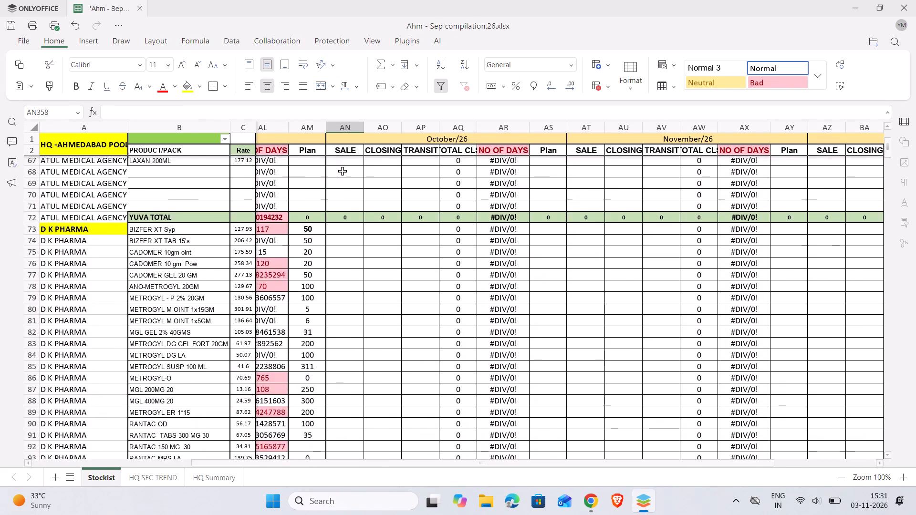
scroll(342, 171, "up", 1)
scroll(339, 146, "down", 6)
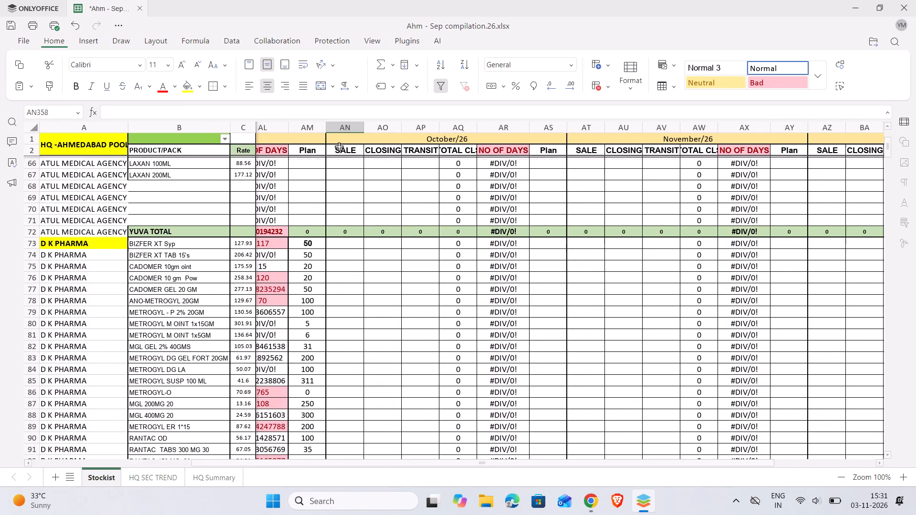
scroll(339, 146, "down", 2)
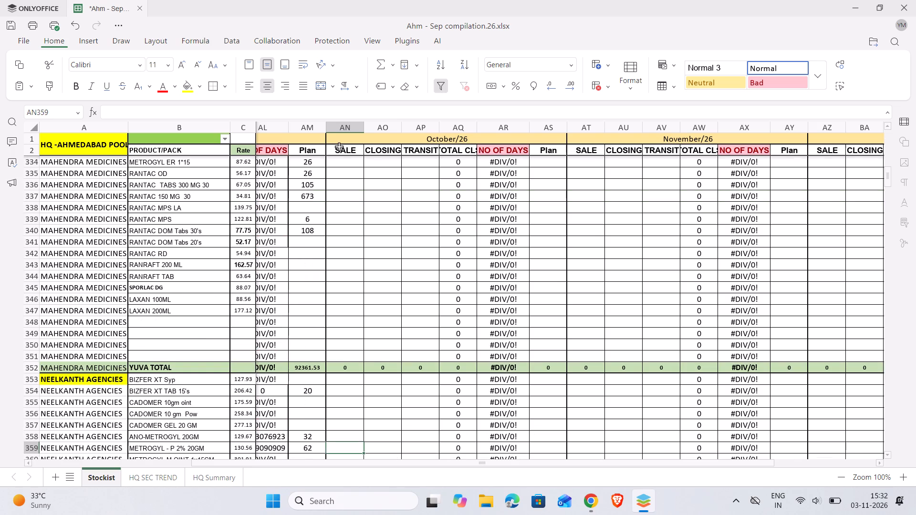
scroll(339, 146, "down", 3)
Enter October/26 sale 15 and closing 45 for Neelkanth Agencies' BIZFER XT TAB 15's.
key("Up")
key("Up")
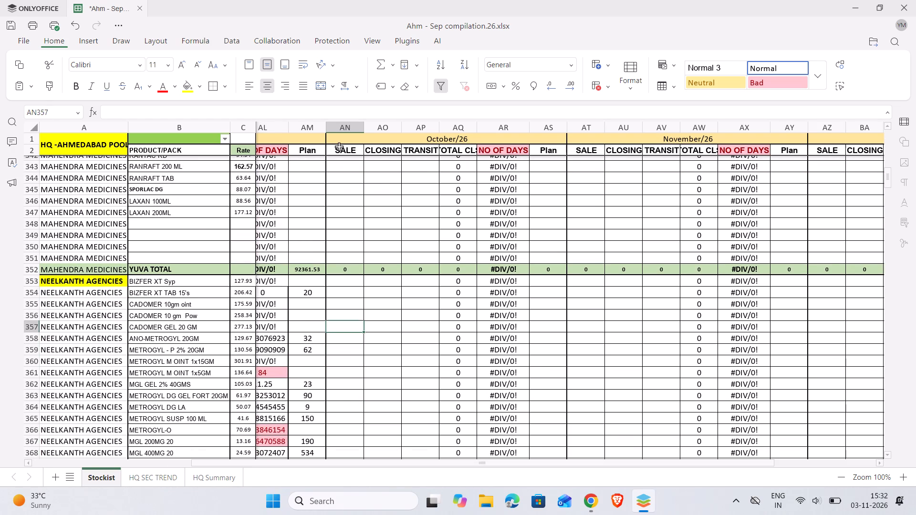
key("Up")
key("Up")
key("Up")
key("Up")
key("Down")
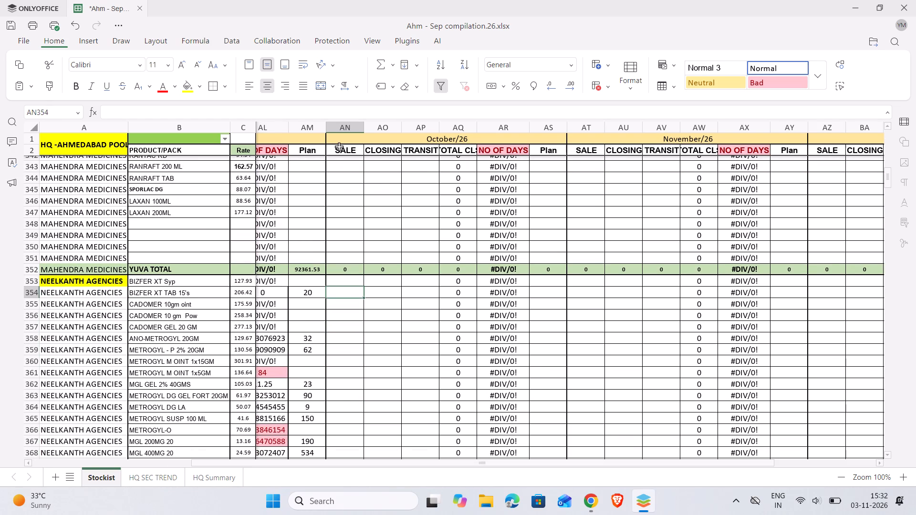
type("15")
key("Tab")
type("45")
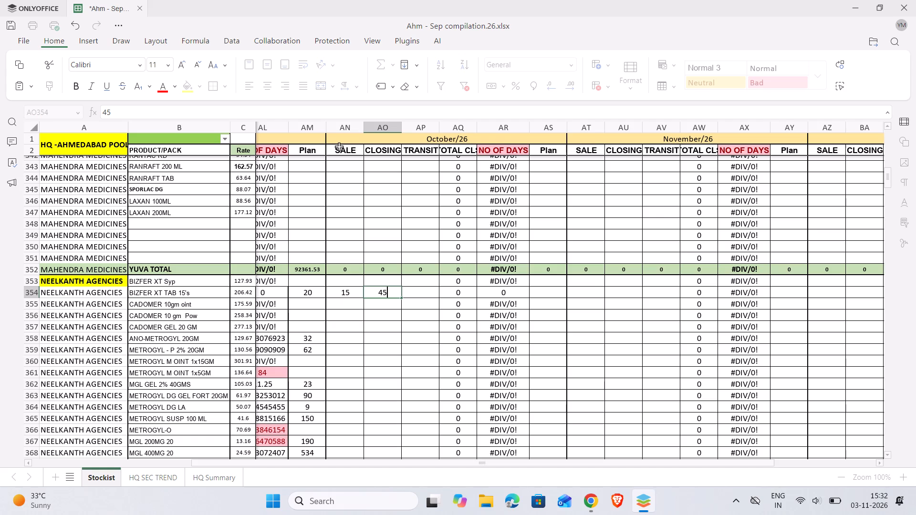
key("Down")
key("Left")
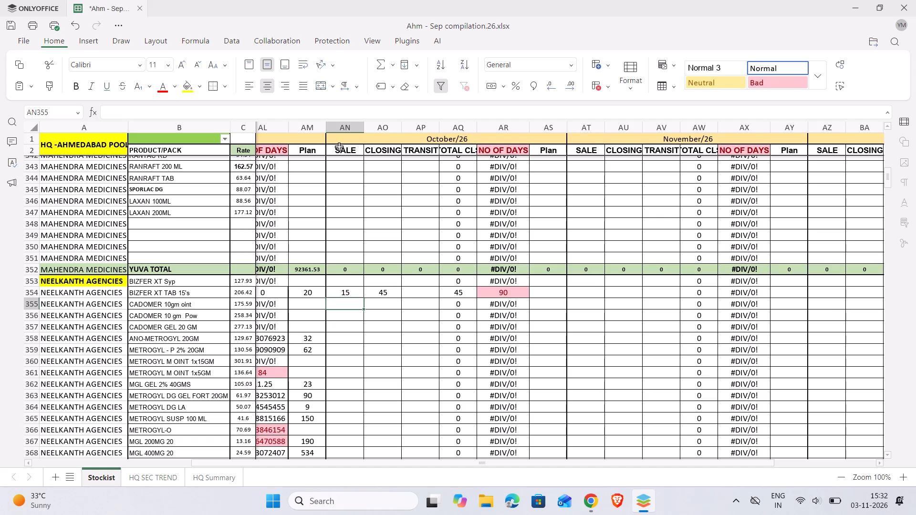
Enter October/26 sale 4 and closing 19 for Neelkanth Agencies' CADOMER 10gm oint.
key("4")
key("Tab")
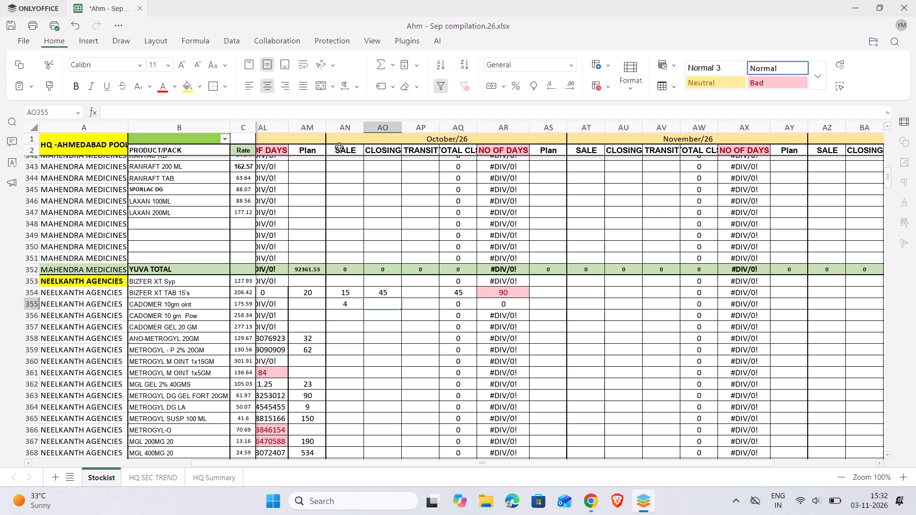
key("9")
key("Down")
key("Left")
key("Up")
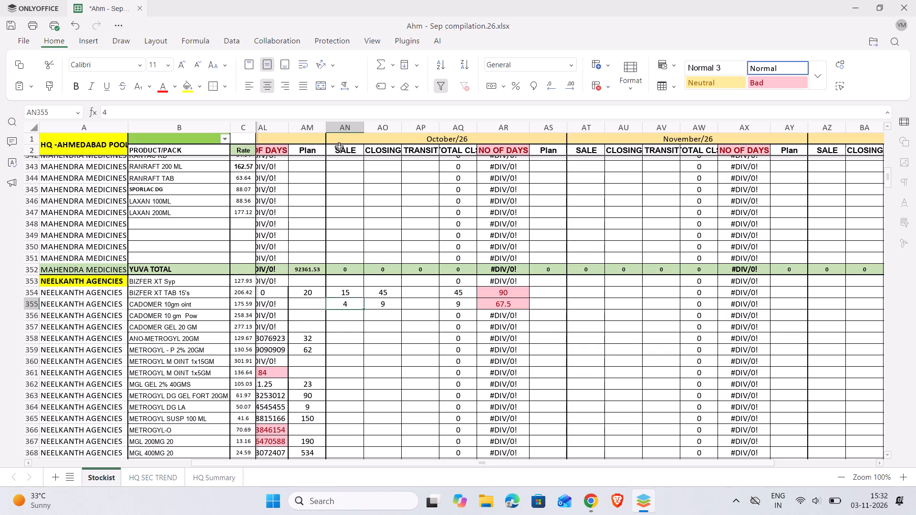
key("Right")
key("1")
key("9")
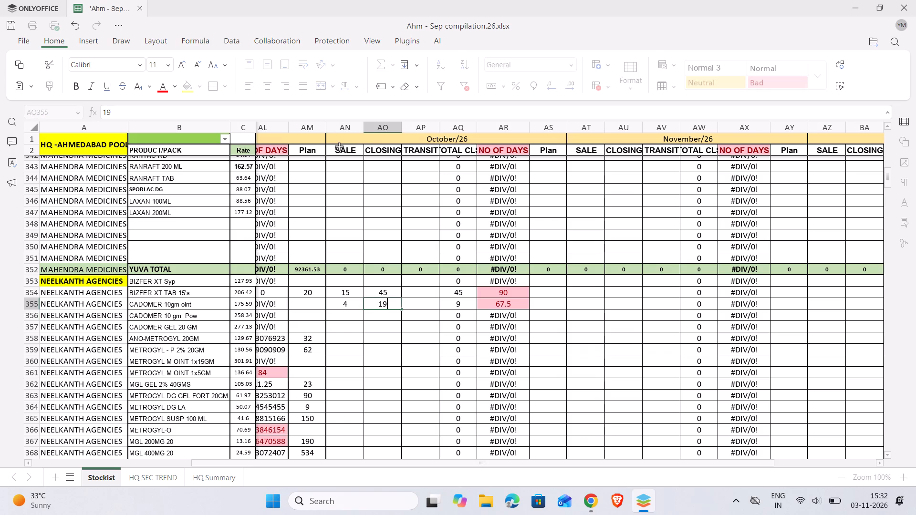
key("Down")
key("Left")
Fill Neelkanth Agencies' October/26 sale and closing: CADOMER 10 gm Pow 14 and 14, CADOMER GEL 20 GM 2 and 24.
type("14")
key("Tab")
type("20")
key("BackSpace")
key("BackSpace")
type("14")
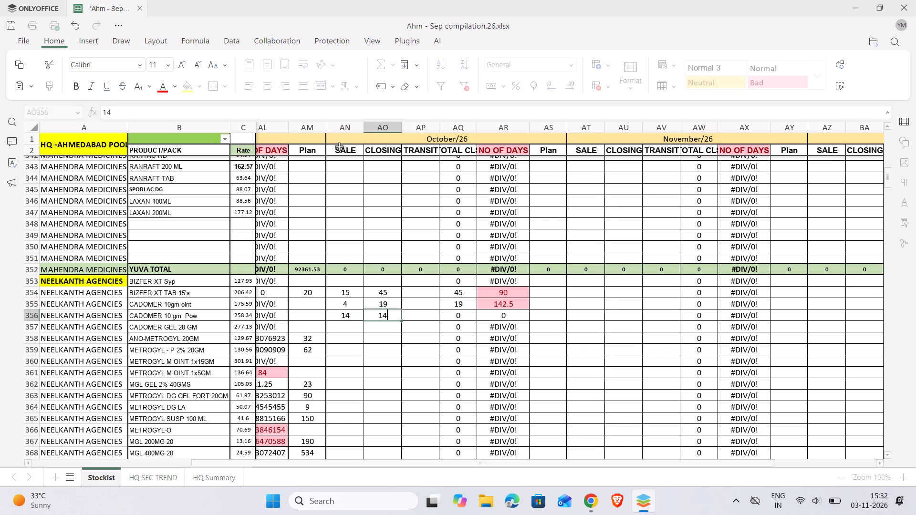
key("Down")
key("Left")
key("2")
key("Tab")
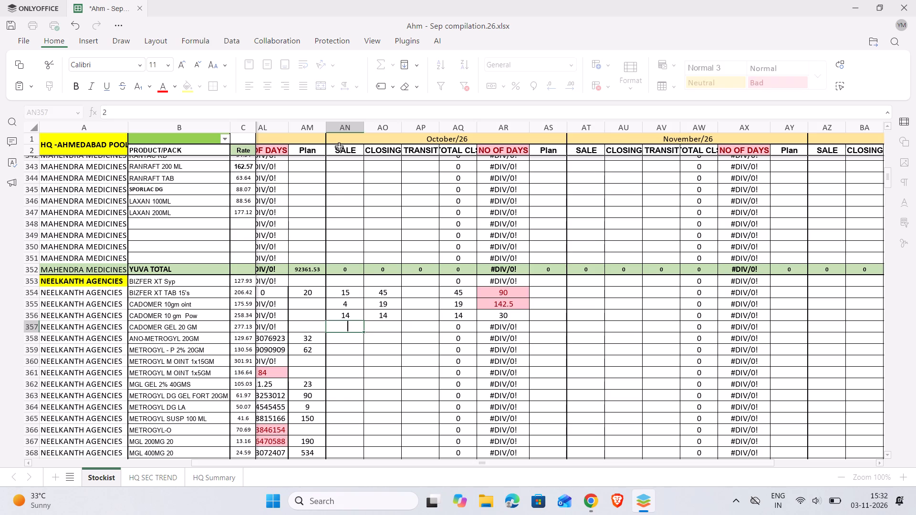
type("24")
key("Down")
key("Left")
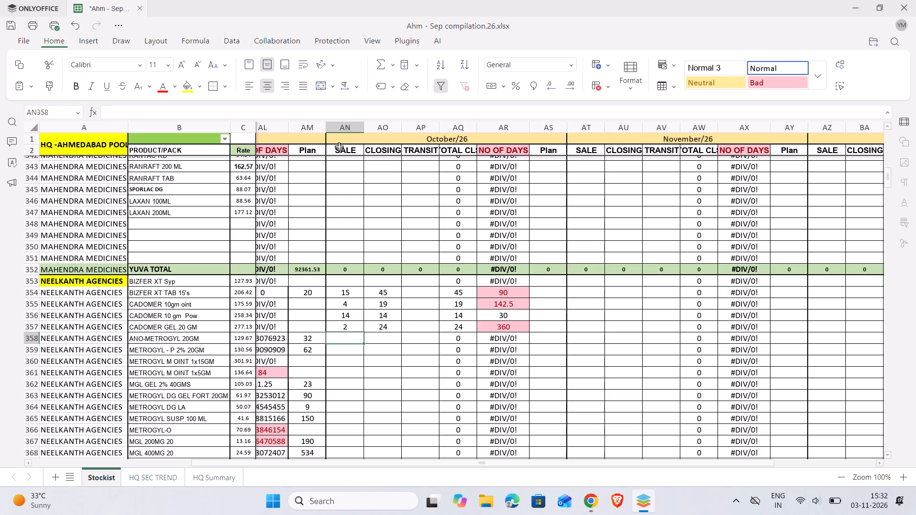
Fill Neelkanth Agencies' October/26 sale and closing: ANO-METROGYL 20GM 21 and 14, METROGYL - P 2% 20GM 57 and 41.
type("21")
key("Tab")
type("14")
key("Down")
key("Left")
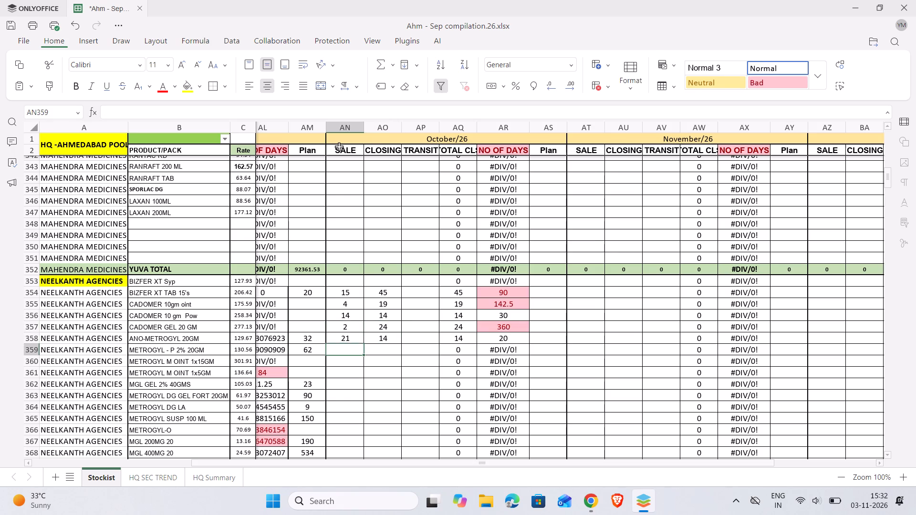
type("57")
key("Tab")
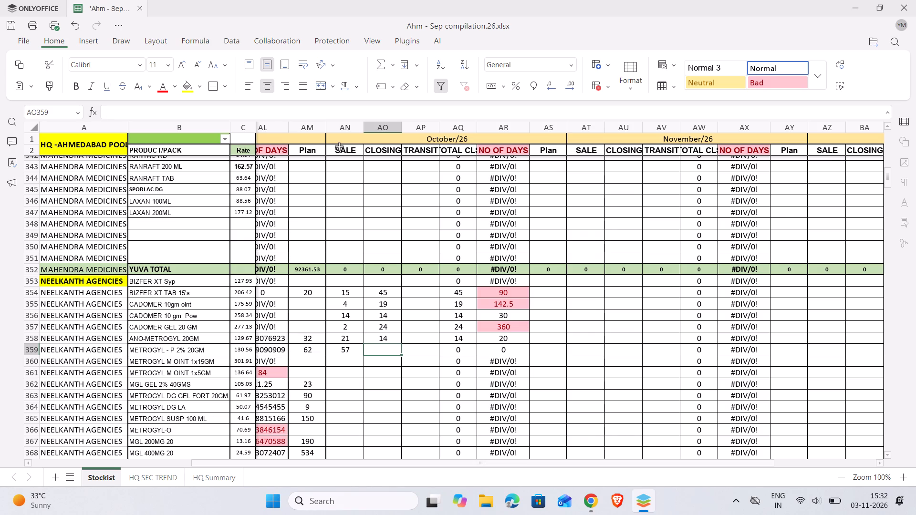
type("41")
key("Down")
key("Left")
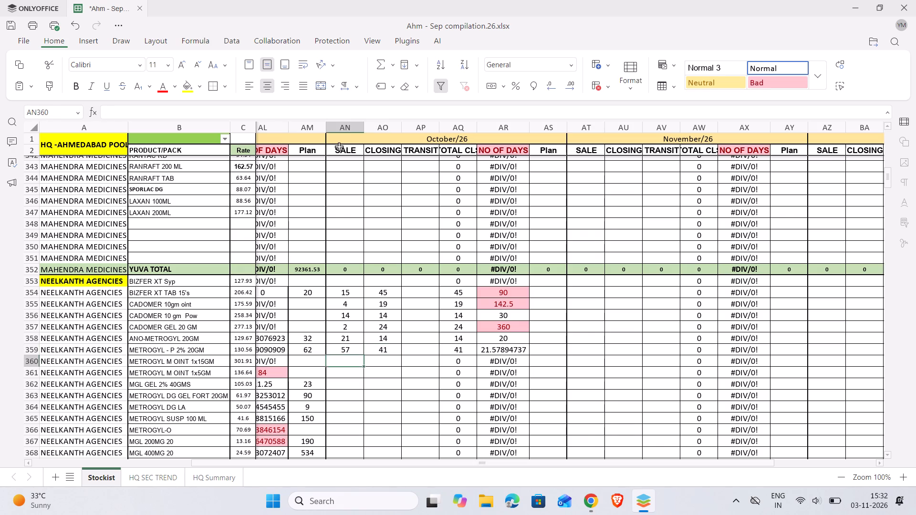
Copy Neelkanth Agencies' October/26 sale and closing figures from BIZFER XT TAB 15's through METROGYL - P 2% 20GM.
key("Down")
key("Down")
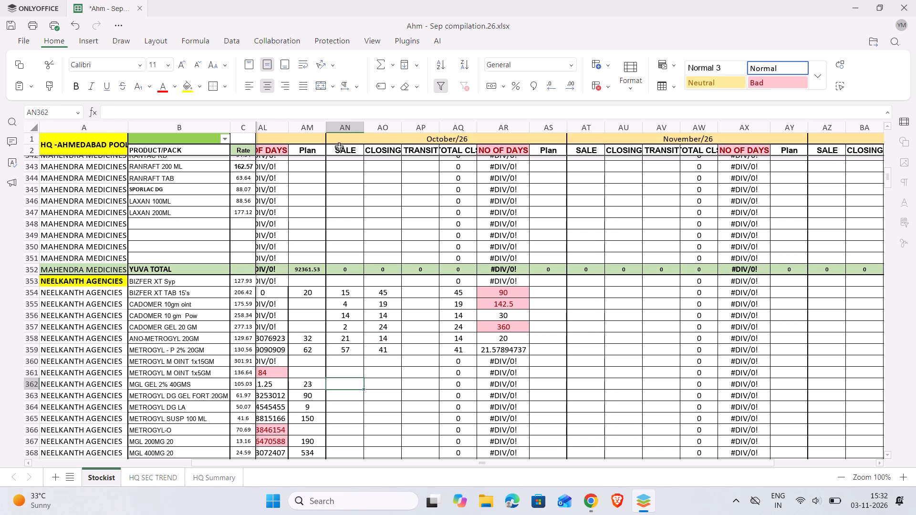
key("Up")
key("Up")
key("Up")
key("Up")
key("Up")
key("Up")
key("Up")
key("Up")
key("Up")
key("Up")
key("Down")
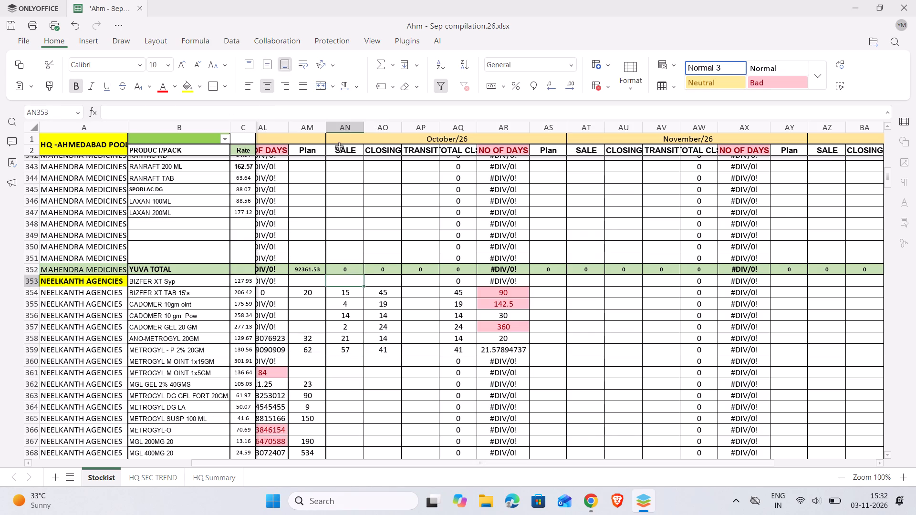
key("Down")
key("shift+Down")
key("shift+Down")
key("shift+Down")
key("shift+Down")
key("shift+Down")
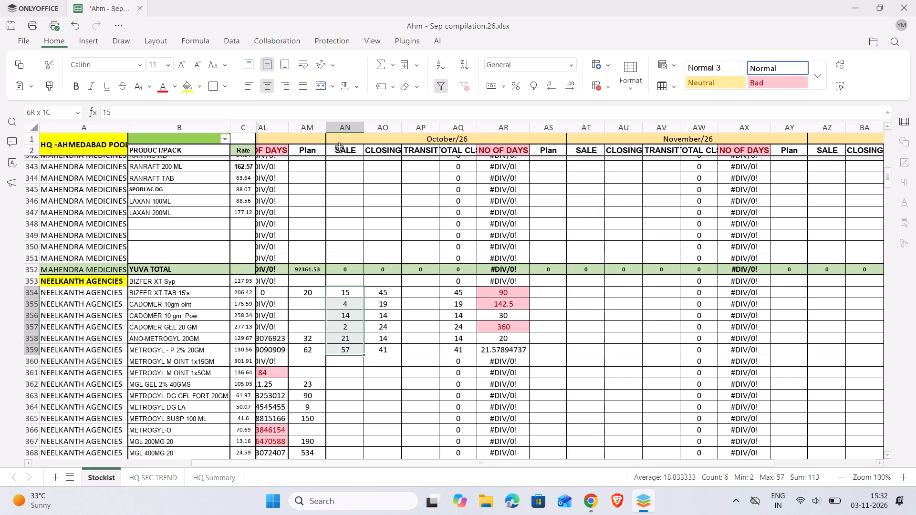
key("shift+Right")
key("ctrl+c")
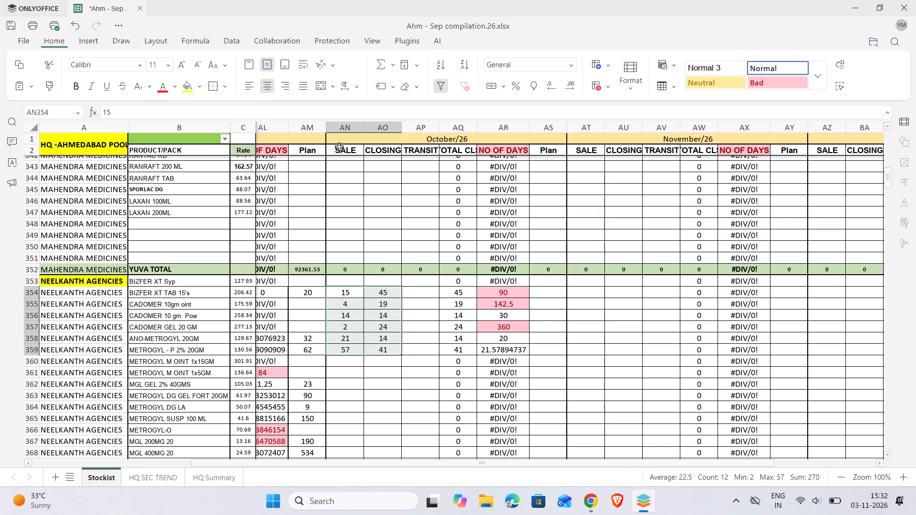
Paste the copied sale and closing figures into D K Pharma's October/26 columns, starting at BIZFER XT Syp.
scroll(339, 146, "down", 3)
scroll(339, 146, "up", 2)
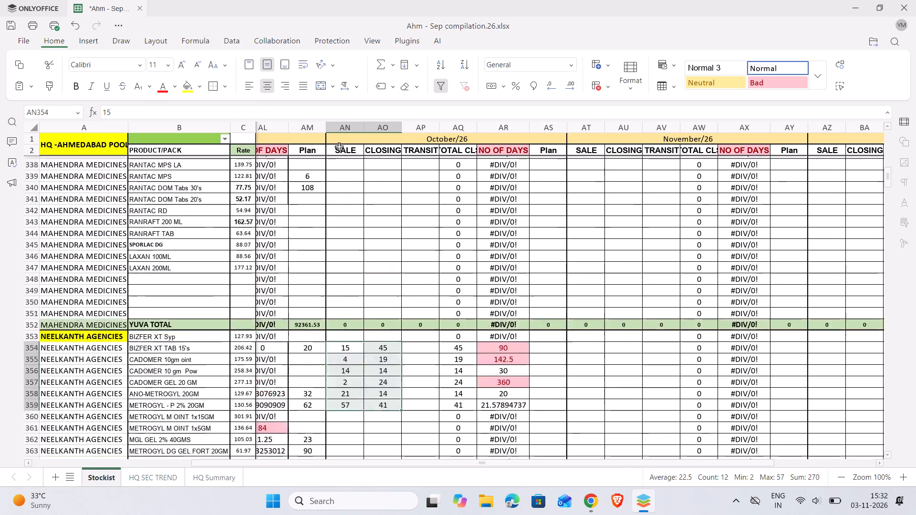
scroll(339, 146, "up", 14)
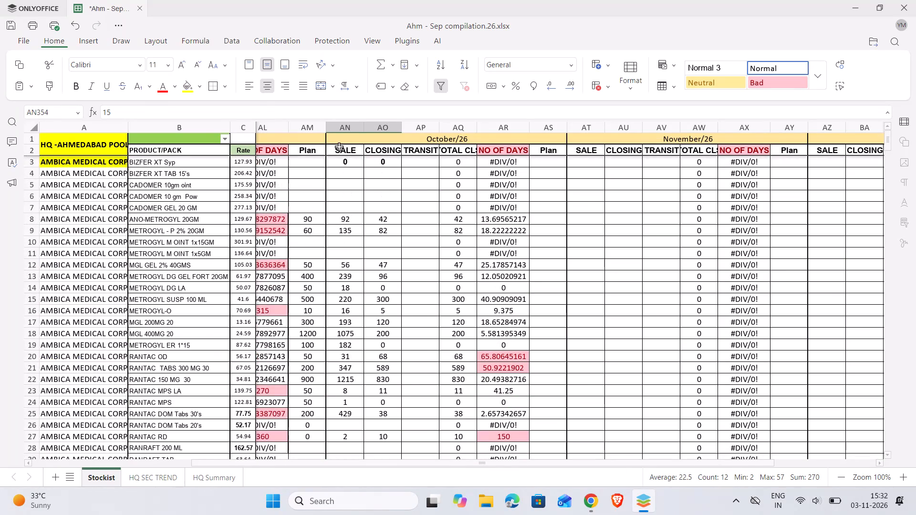
scroll(339, 146, "down", 13)
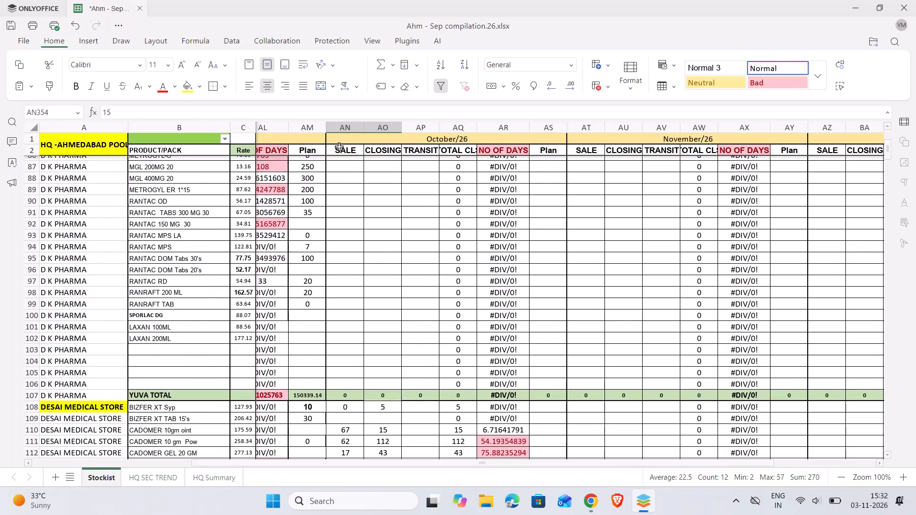
scroll(364, 185, "up", 3)
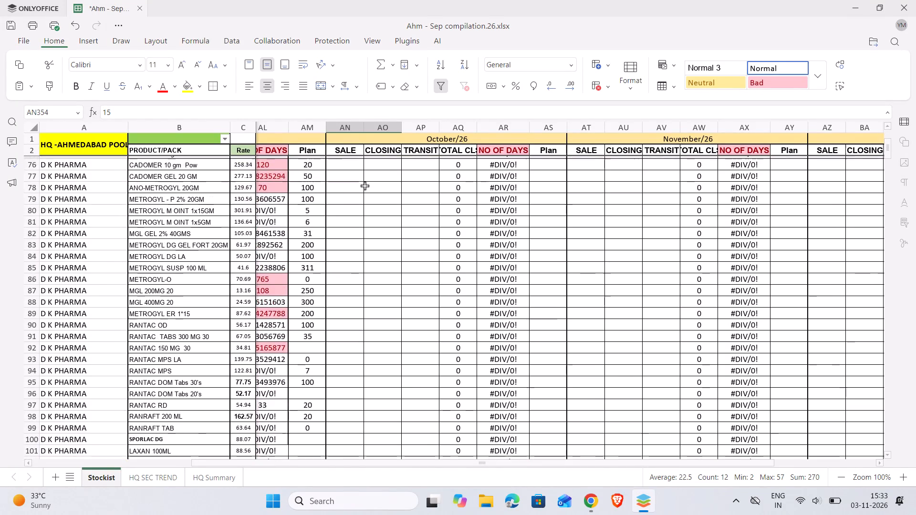
scroll(364, 185, "up", 1)
left_click(347, 230)
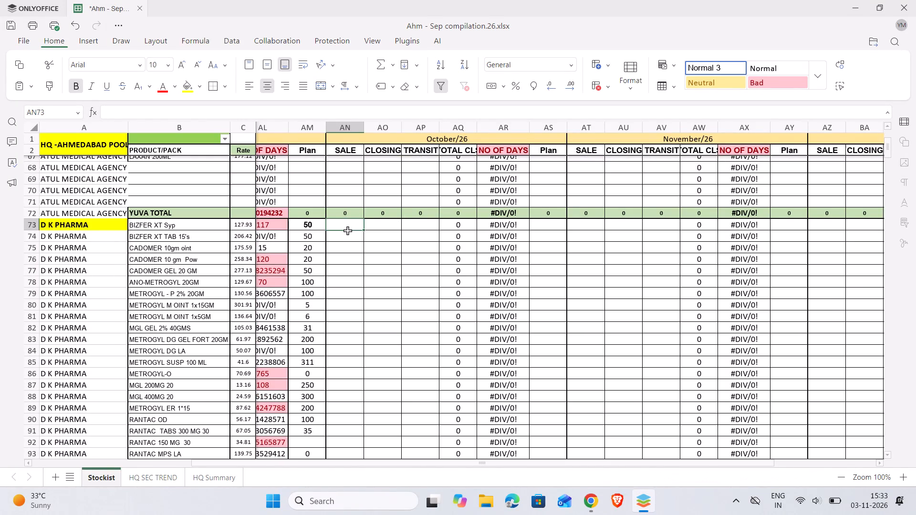
key("shift+Down")
key("shift+Down")
key("shift+Down")
key("shift+Down")
key("shift+Down")
key("shift+Down")
key("shift+Down")
key("shift+Down")
key("shift+Down")
key("shift+Right")
key("shift+Right")
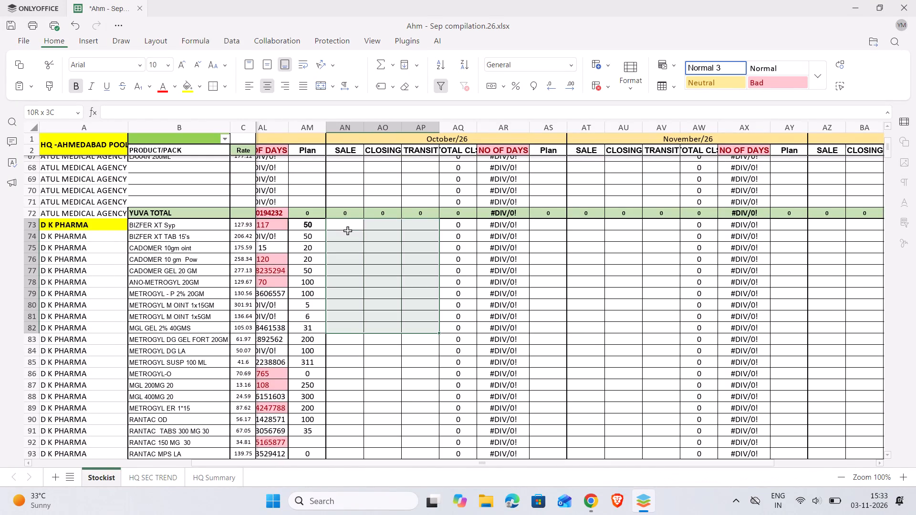
key("shift+Left")
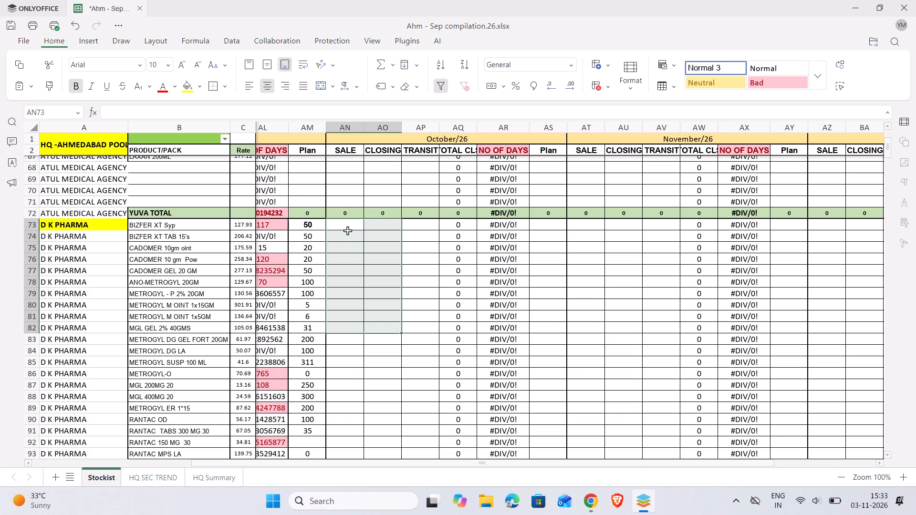
key("ctrl+v")
key("ctrl+c")
key("ctrl+v")
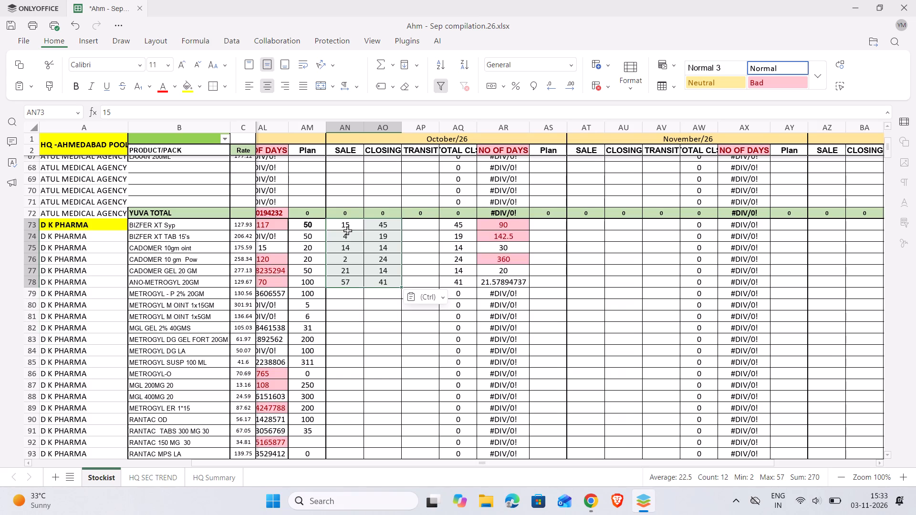
Undo the paste of the copied sale and closing figures into D K Pharma's October/26 columns.
key("Down")
key("Down")
key("Down")
key("Down")
key("Down")
key("Down")
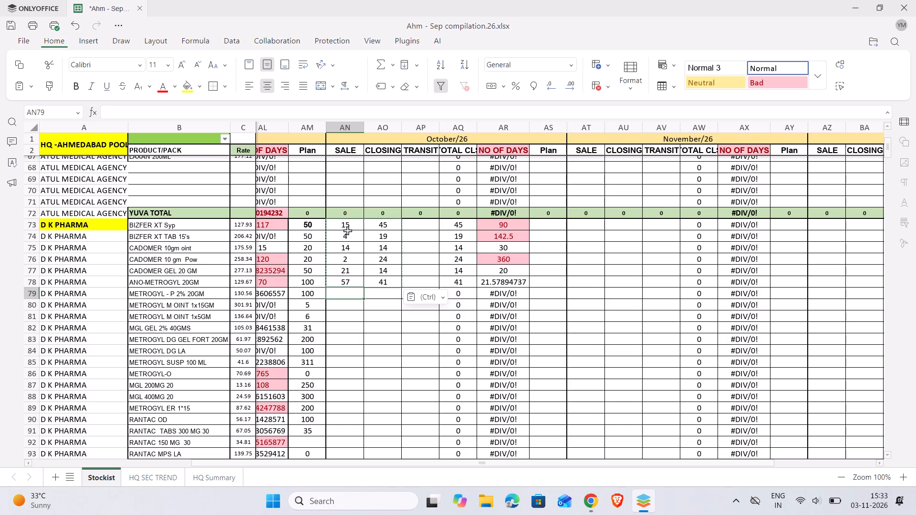
key("Up")
key("Up")
key("Up")
key("Up")
key("Up")
key("Up")
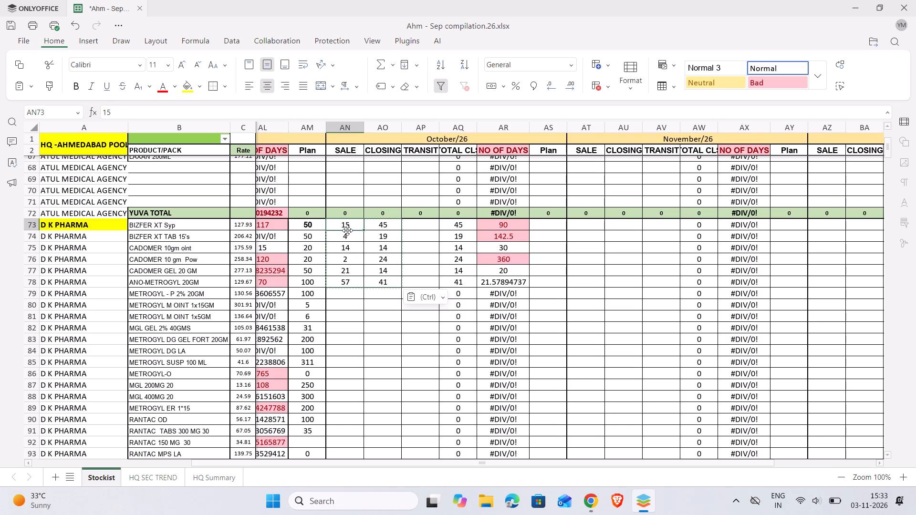
key("ctrl+z")
key("ctrl+z")
key("ctrl+z")
key("shift+Down")
key("shift+Down")
key("shift+Down")
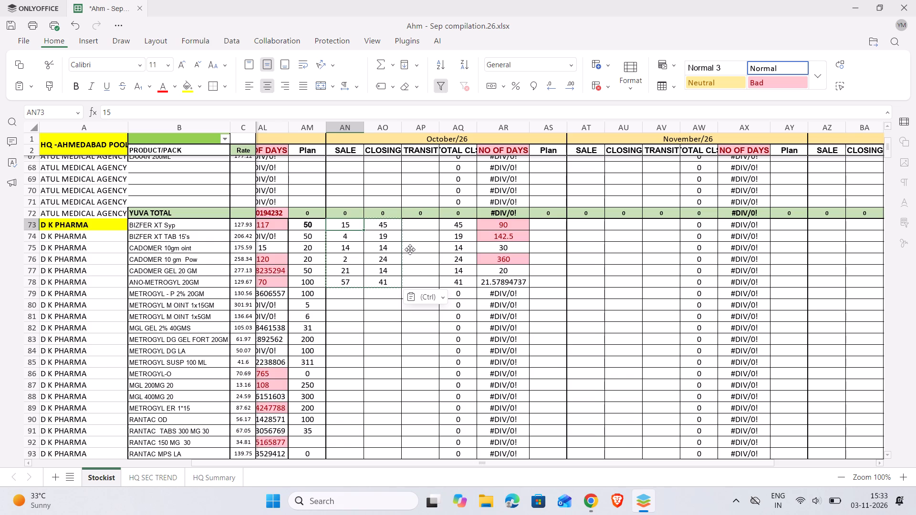
left_click(410, 249)
left_click_drag(410, 249, 402, 249)
left_click_drag(365, 262, 367, 255)
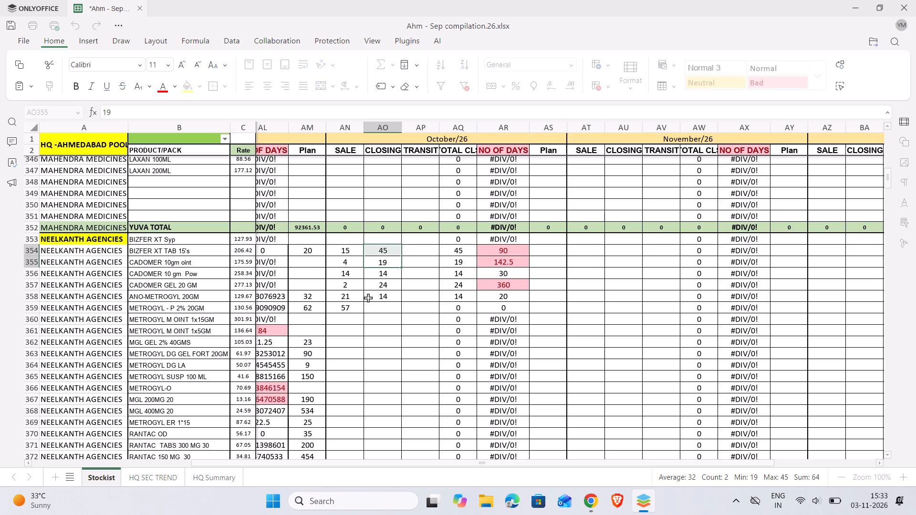
Re-enter 41 as Neelkanth Agencies' October/26 closing for METROGYL - P 2% 20GM.
left_click(377, 309)
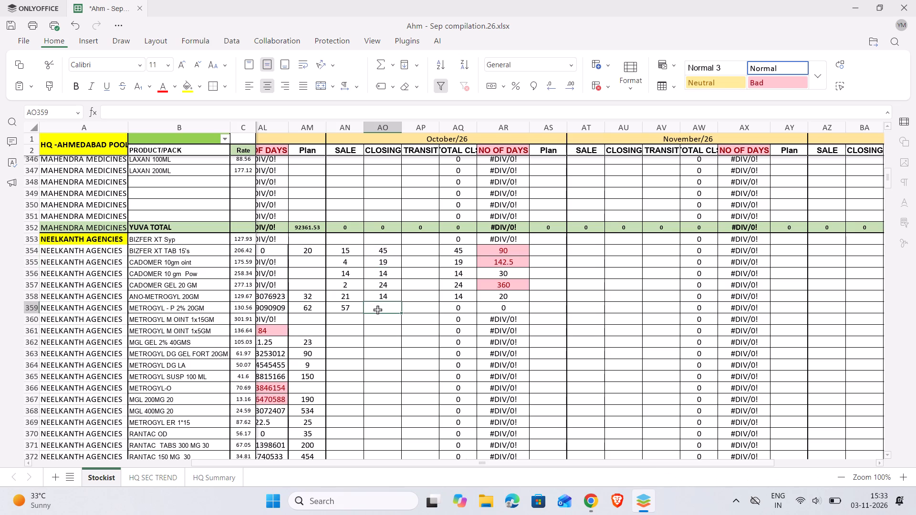
type("41")
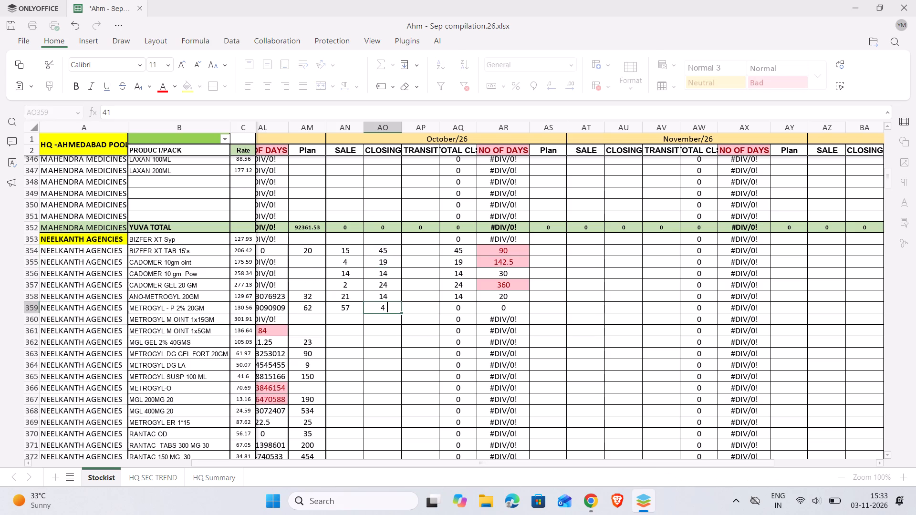
key("Down")
Go back to D K Pharma's block and select the October/26 sale cell for BIZFER XT TAB 15's.
key("Left")
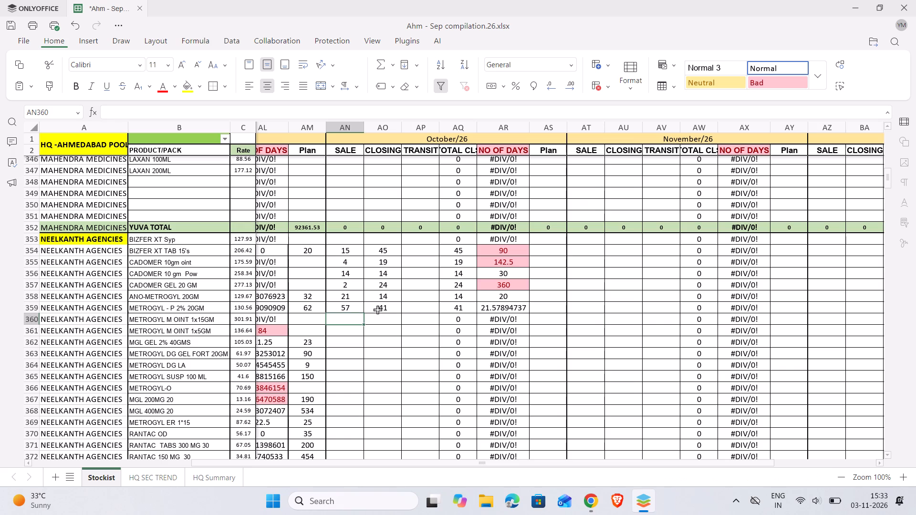
key("Up")
key("Up")
key("Up")
key("Up")
key("Up")
key("Up")
key("Up")
key("Up")
key("Up")
key("Up")
key("Up")
key("Up")
key("Up")
key("Up")
key("Up")
key("Up")
key("Up")
key("Up")
key("Up")
key("Up")
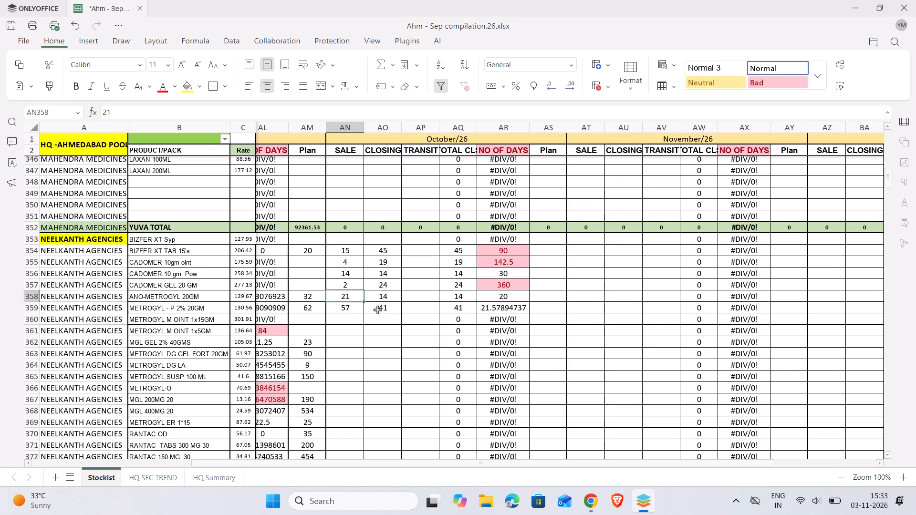
key("Up")
key("Up")
key("Up")
key("Up")
key("Up")
key("Up")
key("Up")
key("Up")
key("Up")
key("Up")
key("Up")
key("Up")
key("Up")
key("Up")
key("Up")
key("Up")
key("Up")
key("Up")
key("Up")
key("Up")
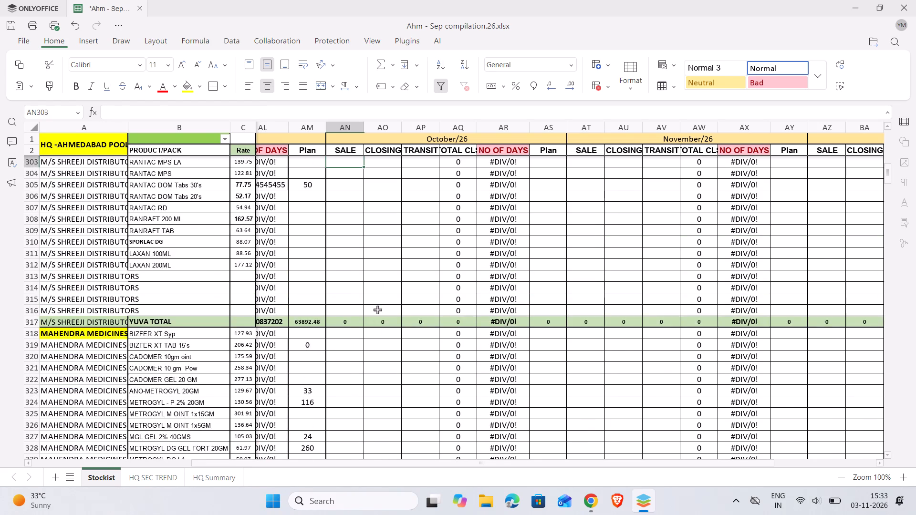
key("Up")
key("Up")
key("Up")
key("Up")
key("Up")
key("Up")
key("Up")
key("Up")
key("Up")
key("Up")
key("Up")
key("Up")
key("Up")
key("Up")
key("Up")
key("Up")
key("Up")
key("Up")
key("Up")
key("Up")
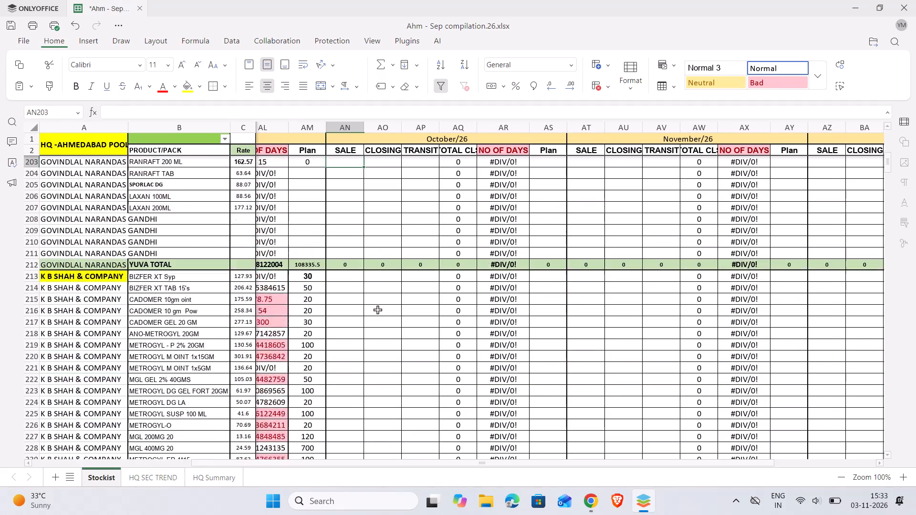
key("Up")
key("Up")
key("Up")
key("Up")
key("Up")
key("Up")
key("Up")
key("Up")
key("Up")
key("Up")
key("Up")
key("Up")
key("Up")
key("Up")
key("Up")
key("Up")
key("Up")
key("Up")
key("Up")
key("Up")
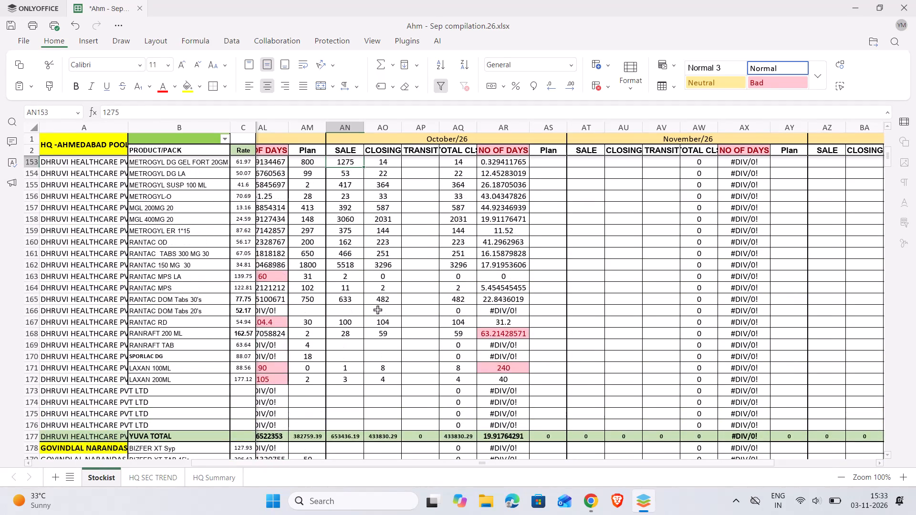
key("Up")
key("Up")
key("Up")
key("Up")
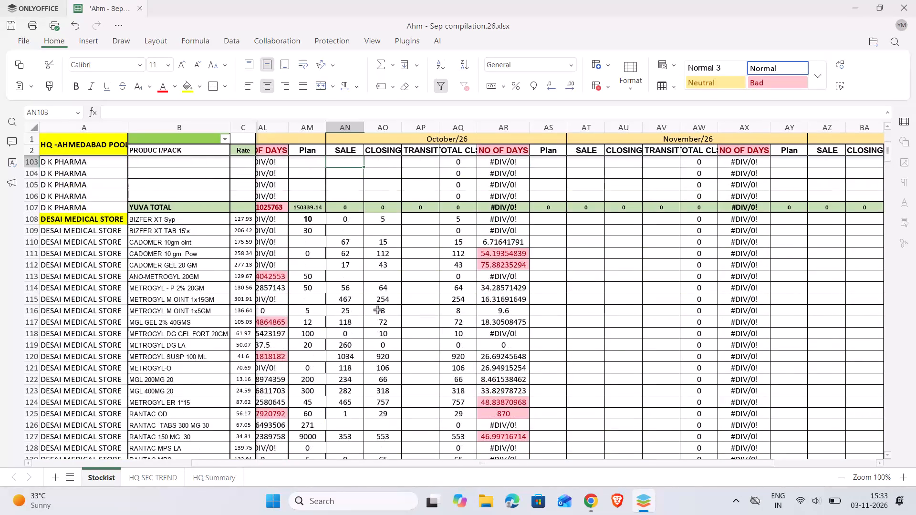
key("Up")
key("Up")
key("Up")
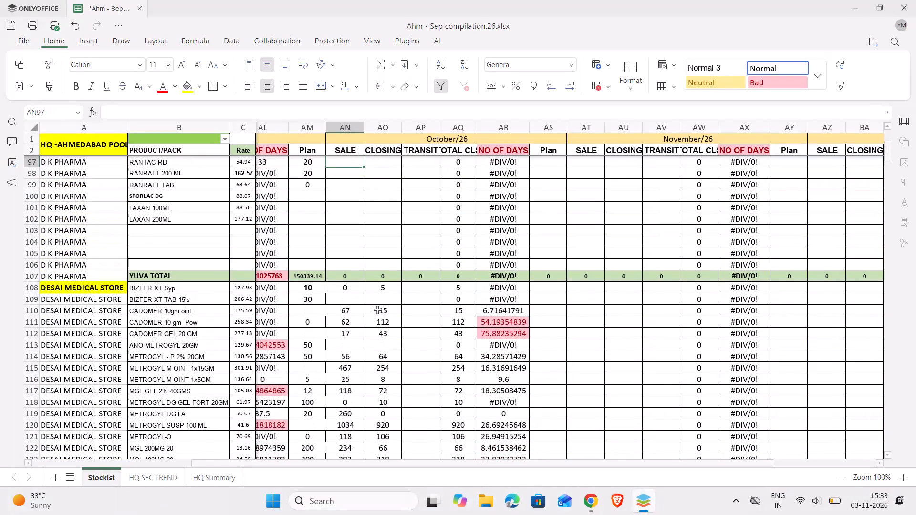
key("Up")
key("Up")
key("Up")
key("Up")
key("Up")
key("Up")
key("Up")
key("Up")
key("Up")
key("Up")
key("Up")
key("Up")
key("Up")
key("Up")
key("Up")
key("Up")
key("Up")
key("Up")
key("Up")
key("Up")
key("Up")
key("Up")
key("Up")
key("Up")
key("Up")
key("Up")
key("Up")
key("Up")
key("Up")
key("Up")
key("Up")
key("Up")
key("Up")
key("Up")
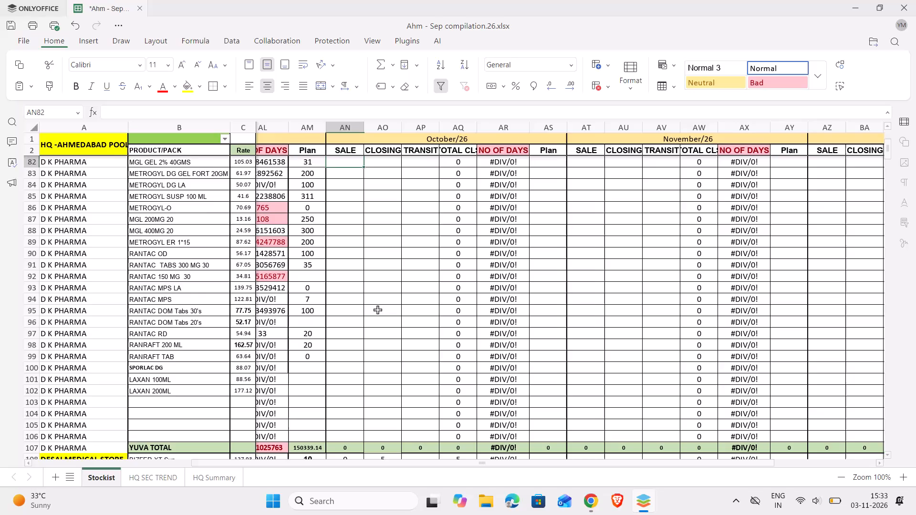
key("Down")
key("Down")
key("Down")
key("Down")
key("Down")
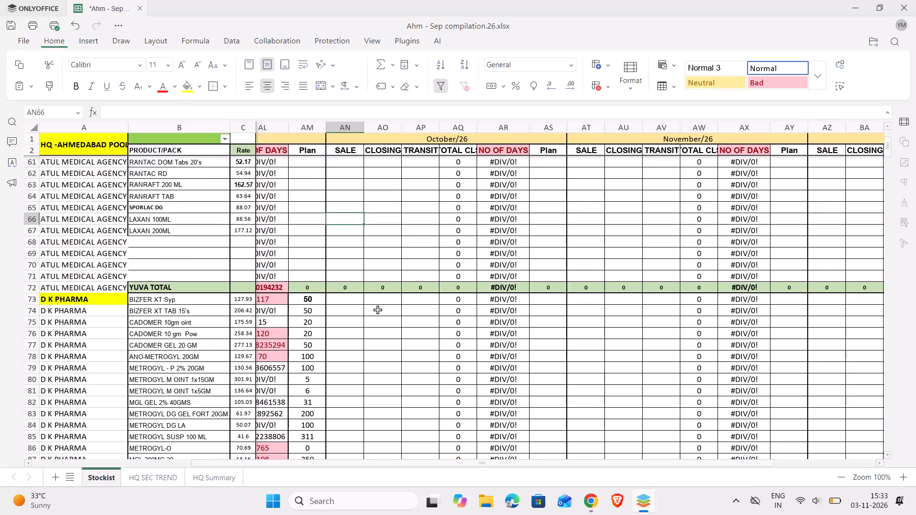
key("Down")
key("Down")
key("Down")
key("Down")
key("Down")
key("Down")
key("Down")
key("Down")
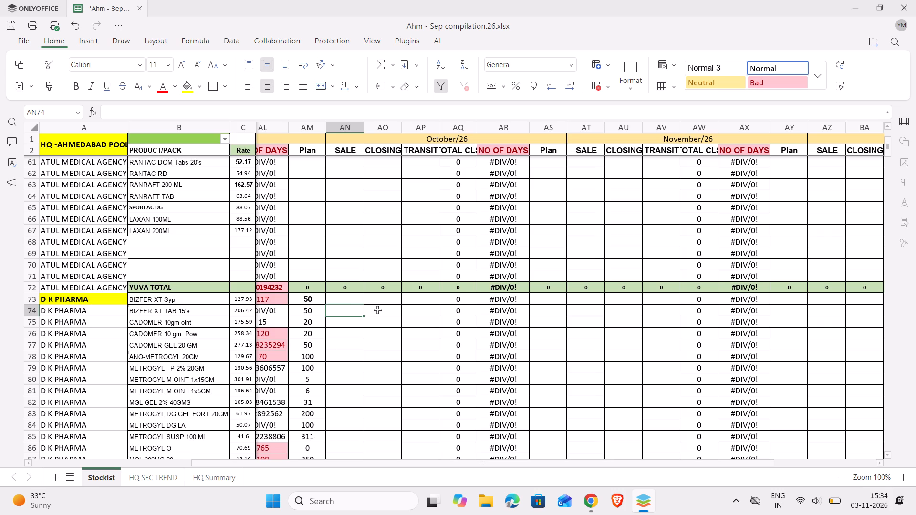
Enter D K Pharma's October/26 sale and closing: 15 and 45 for BIZFER XT TAB 15's, 4 and 19 for CADOMER 10gm oint.
type("15")
key("Tab")
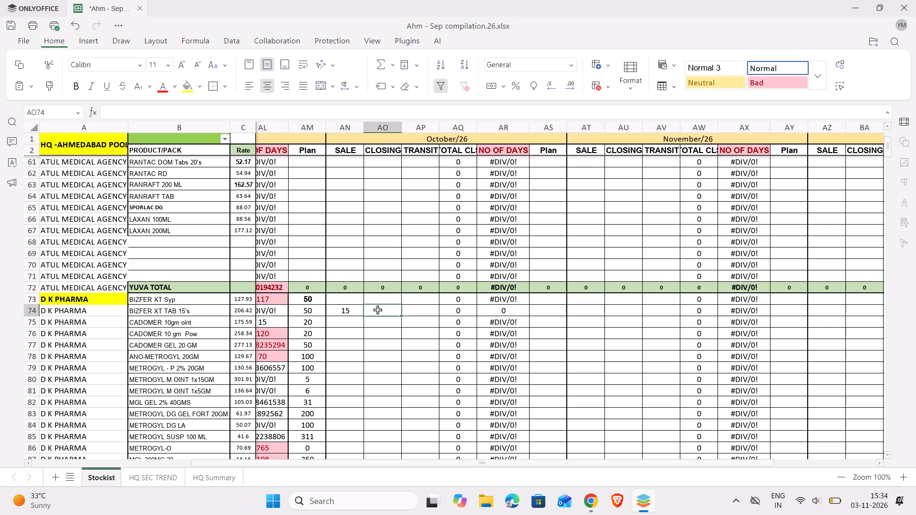
type("45")
key("Down")
key("Left")
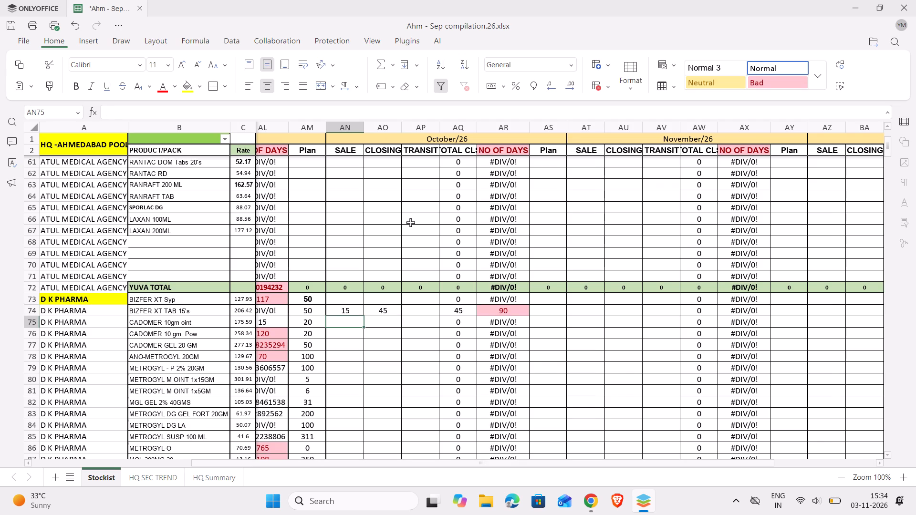
key("4")
key("Tab")
type("19")
key("Down")
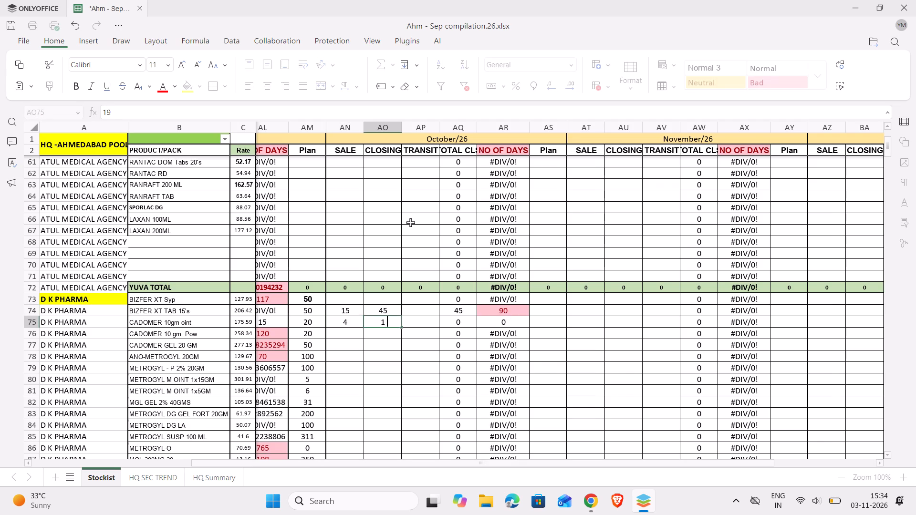
key("Left")
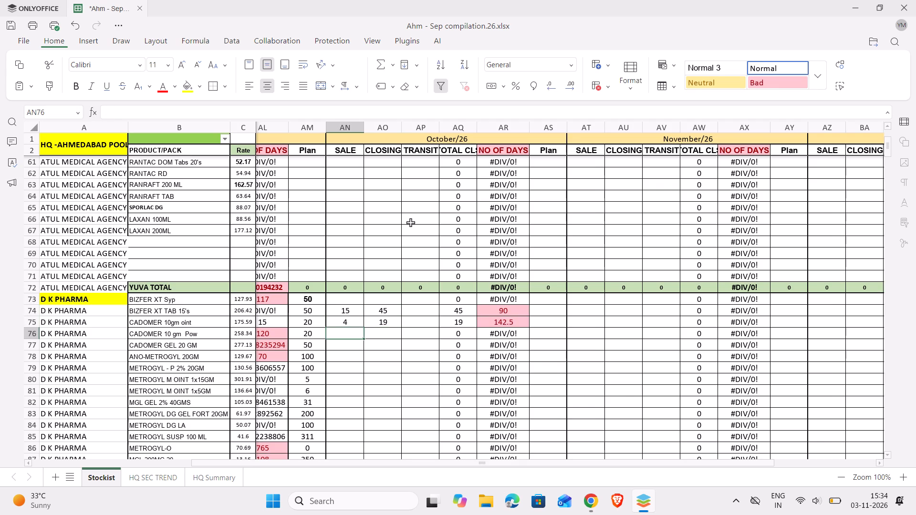
Enter D K Pharma's October/26 sale and closing: 14 and 14 for CADOMER 10 gm Pow, 2 and 24 for CADOMER GEL 20 GM.
type("14")
key("Tab")
type("14")
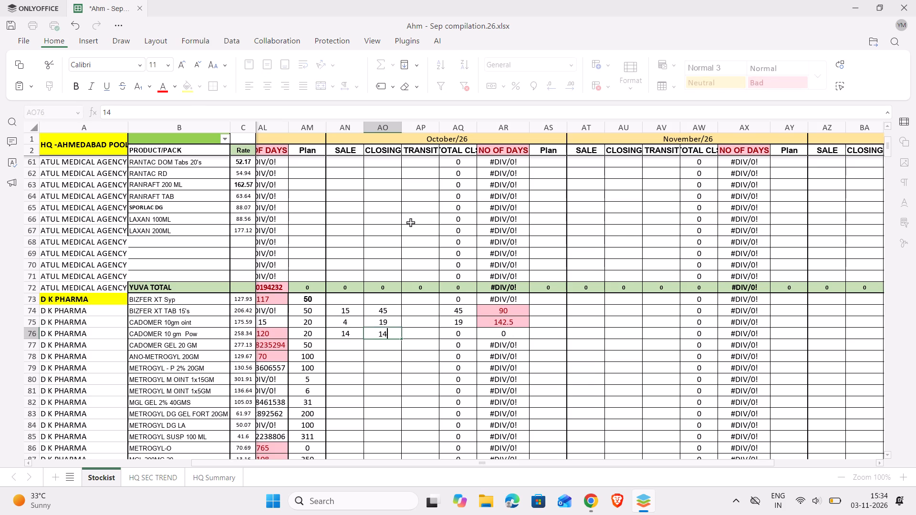
key("Down")
key("Left")
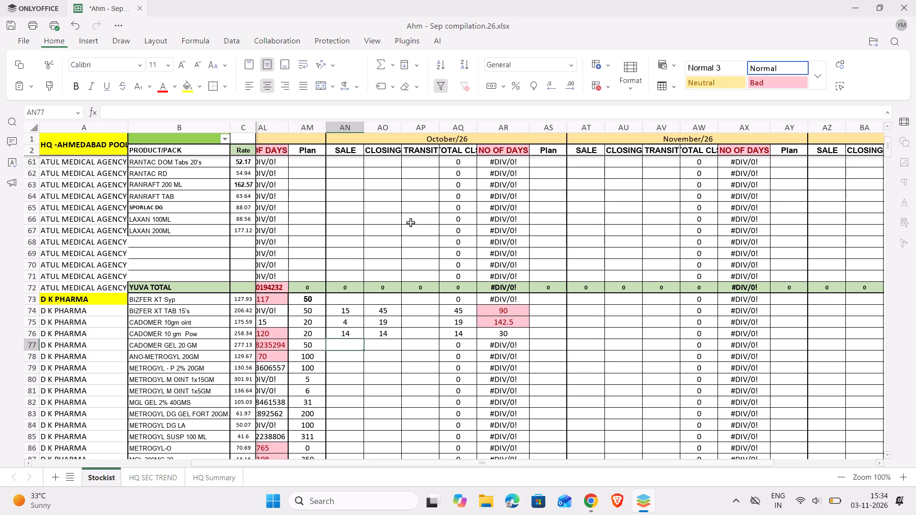
key("2")
key("Tab")
type("24")
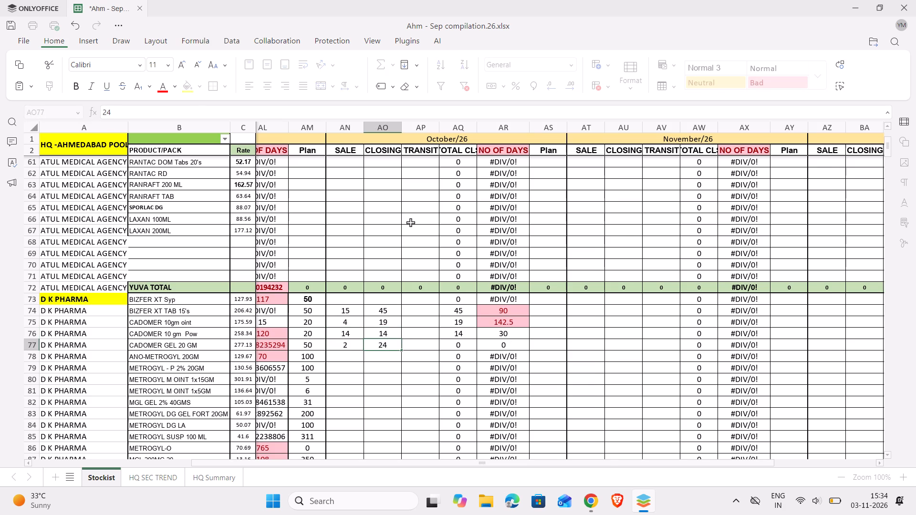
key("Down")
key("Left")
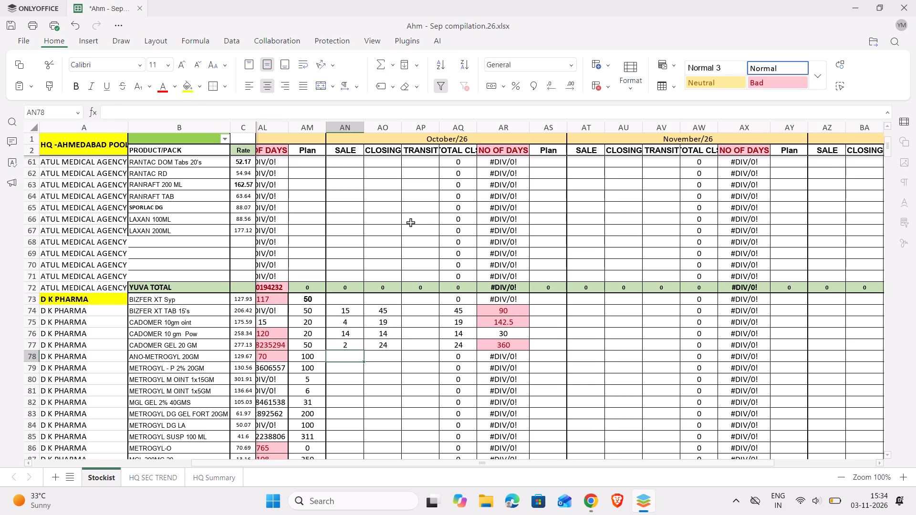
Enter D K Pharma's October/26 sale and closing: 21 and 14 for ANO-METROGYL 20GM, 57 and 41 for METROGYL - P 2% 20GM.
type("21")
key("Tab")
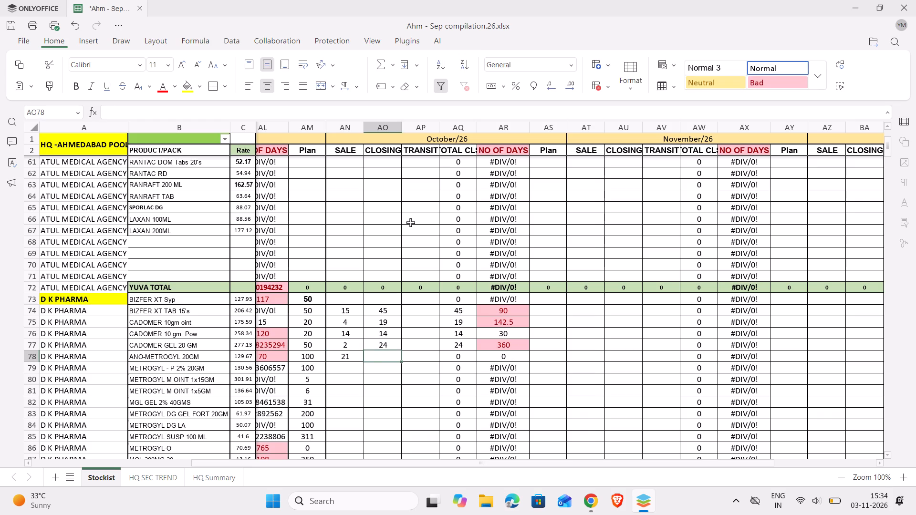
type("41")
key("BackSpace")
key("BackSpace")
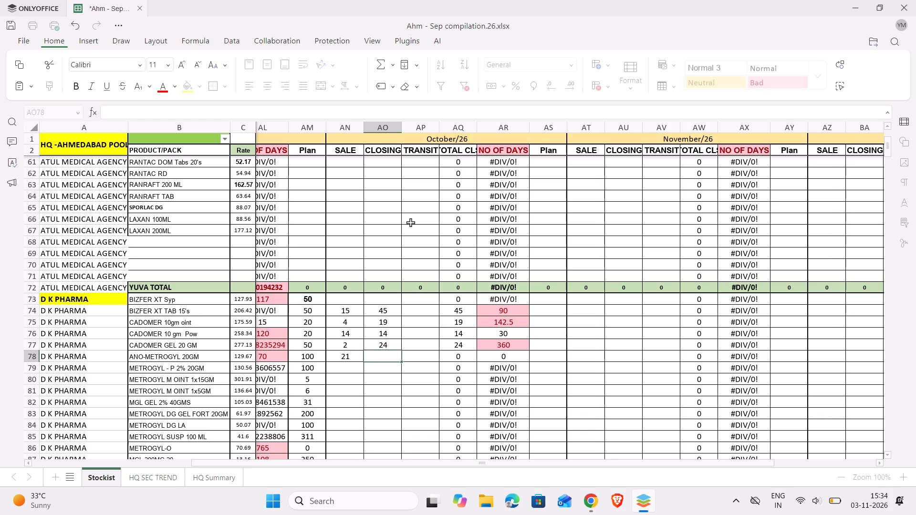
type("14")
key("Down")
key("Left")
type("57")
key("Tab")
type("41")
key("Down")
key("Left")
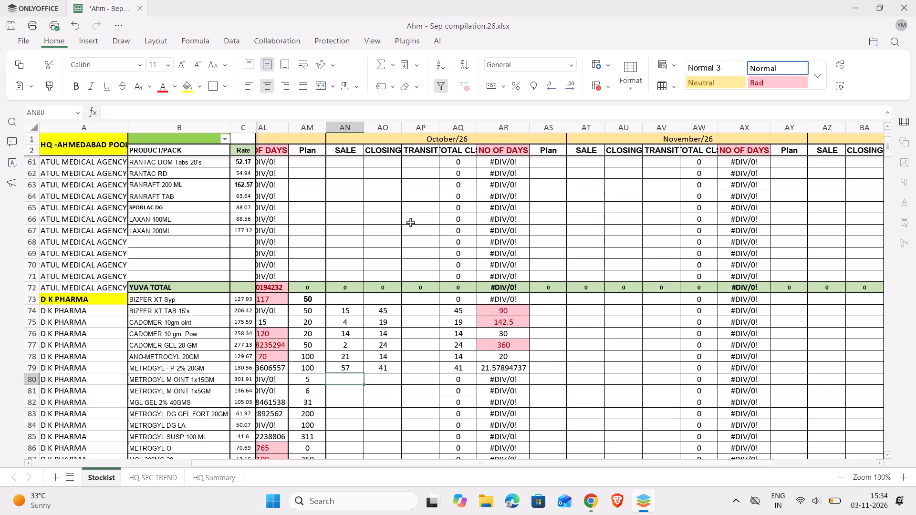
Enter D K Pharma's October/26 sale and closing: 6 and 96 for MGL GEL 2% 40GMS, 2 and 0 for METROGYL DG GEL FORT 20GM.
key("Down")
key("Down")
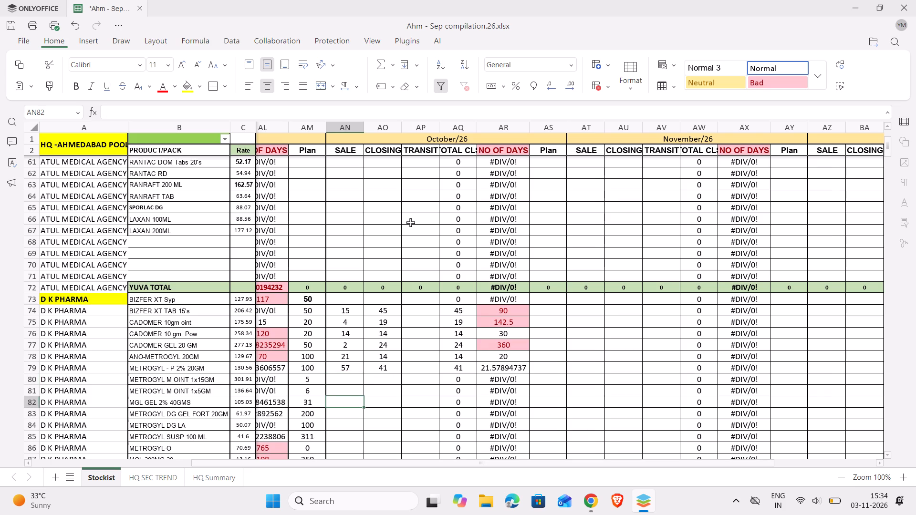
key("6")
key("Right")
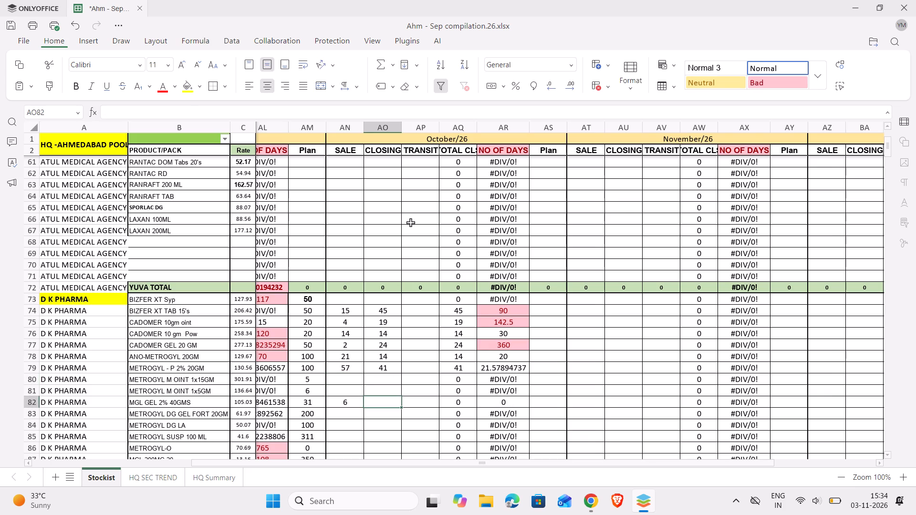
type("96")
key("Down")
key("Left")
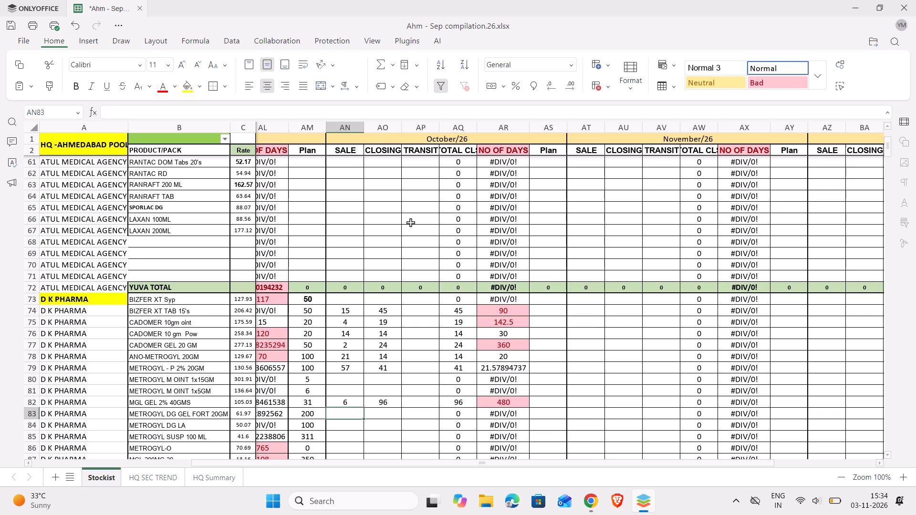
key("2")
key("Tab")
key("0")
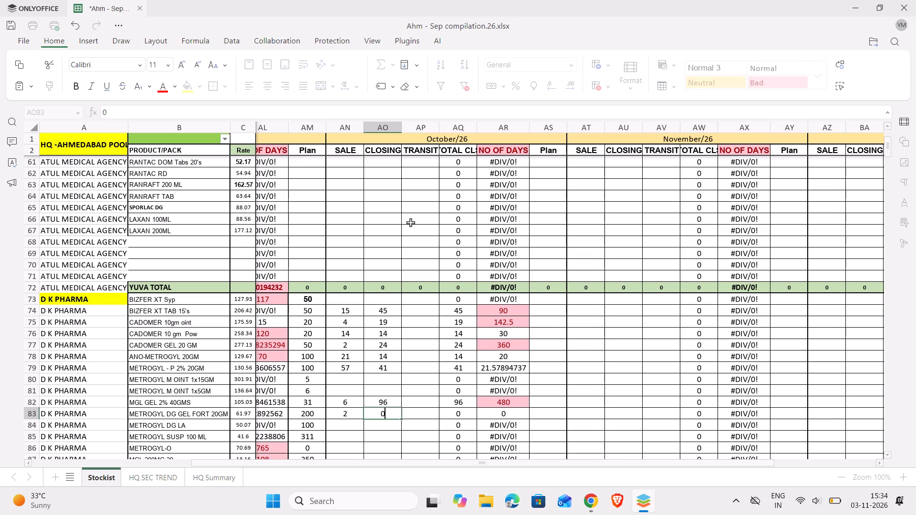
key("Down")
key("Left")
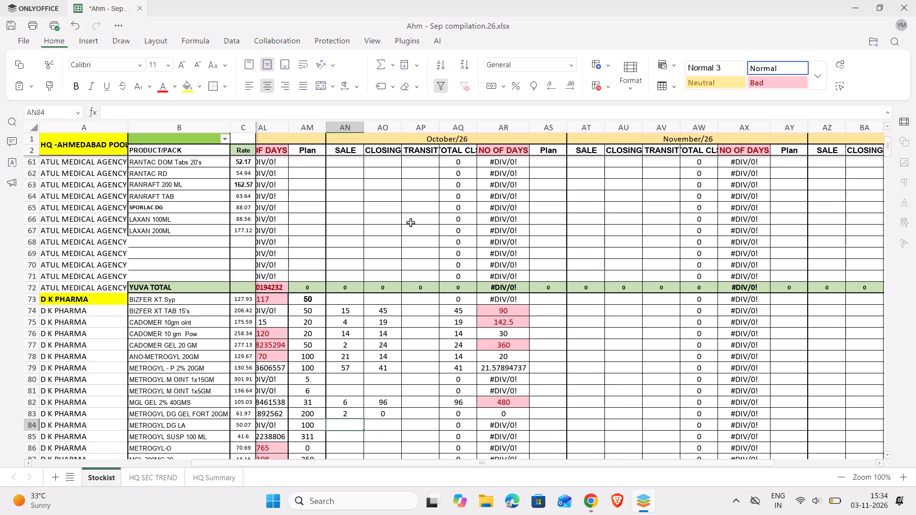
Leave METROGYL DG LA blank and enter D K Pharma's October/26 sale 164 and closing 50 for METROGYL SUSP 100 ML.
key("0")
key("BackSpace")
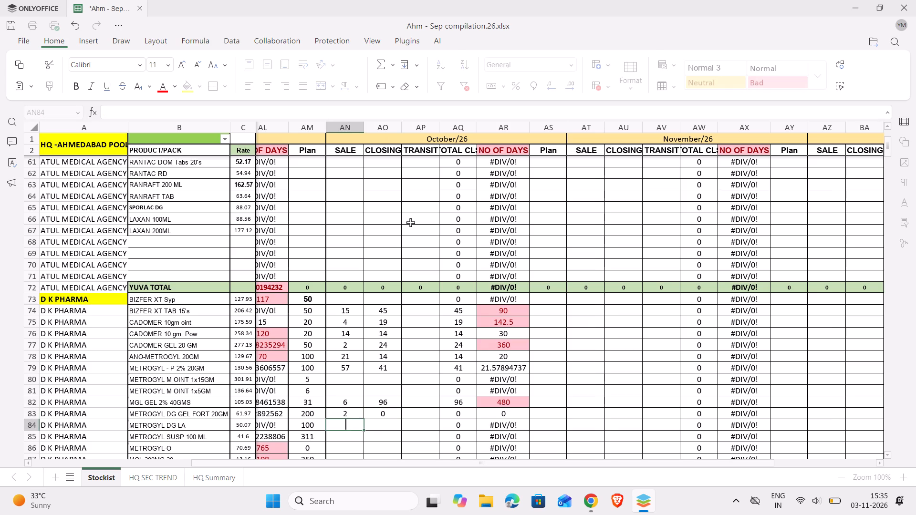
key("Down")
scroll(410, 222, "down", 1)
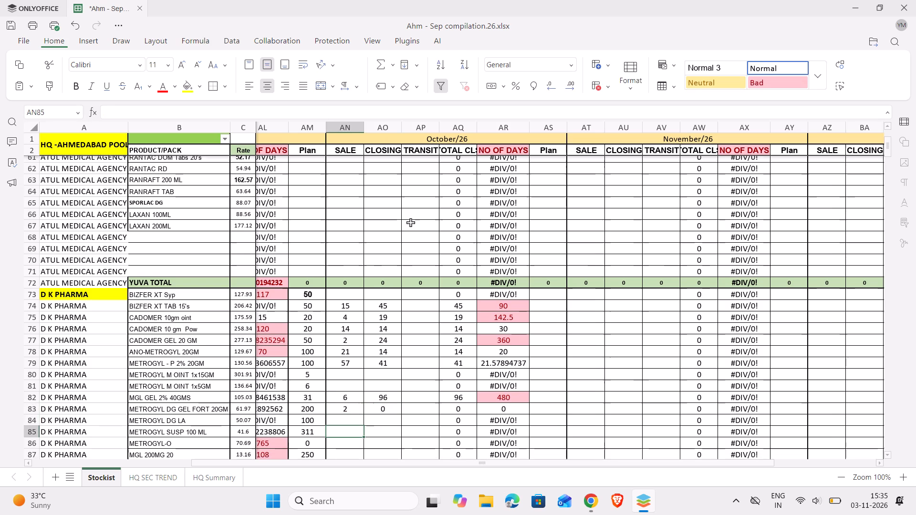
scroll(410, 222, "down", 2)
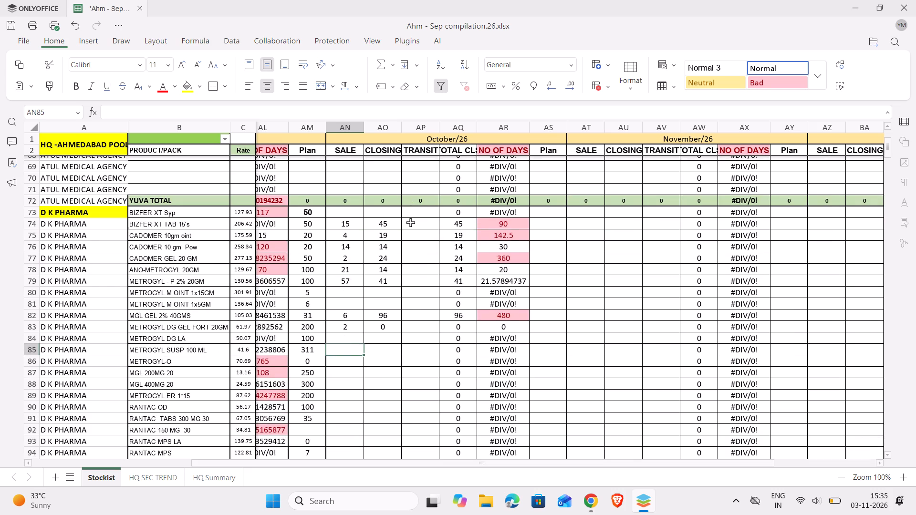
type("164")
key("Tab")
type("50")
key("Down")
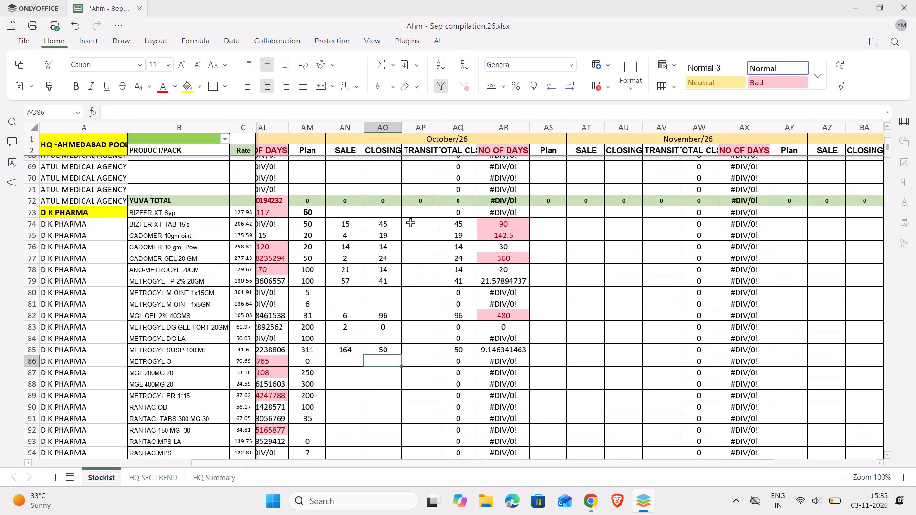
key("Left")
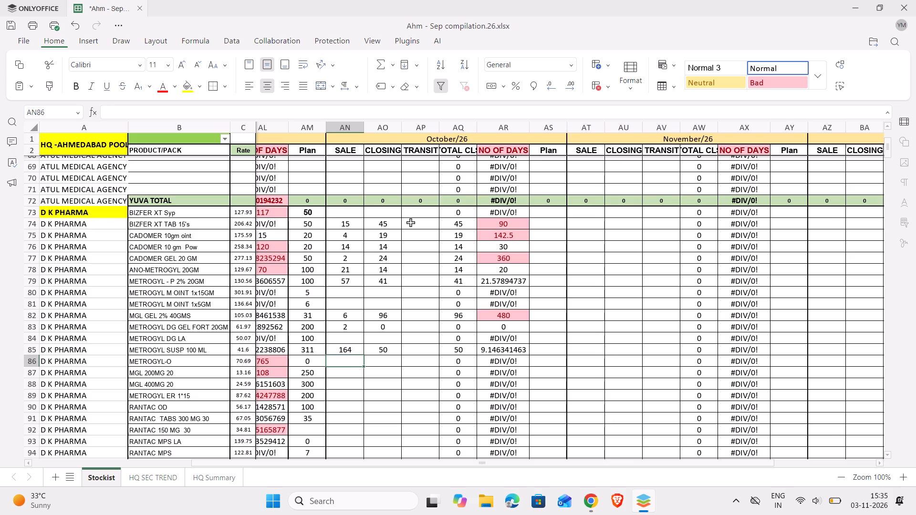
Enter D K Pharma's October/26 sale and closing: 5 and 97 for METROGYL-O, 172 and 98 for MGL 200MG 20.
key("5")
key("Tab")
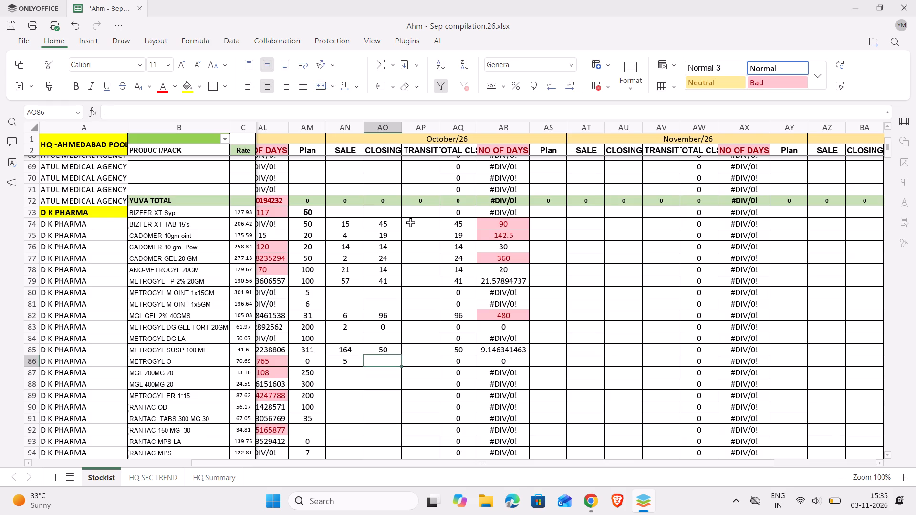
key("9")
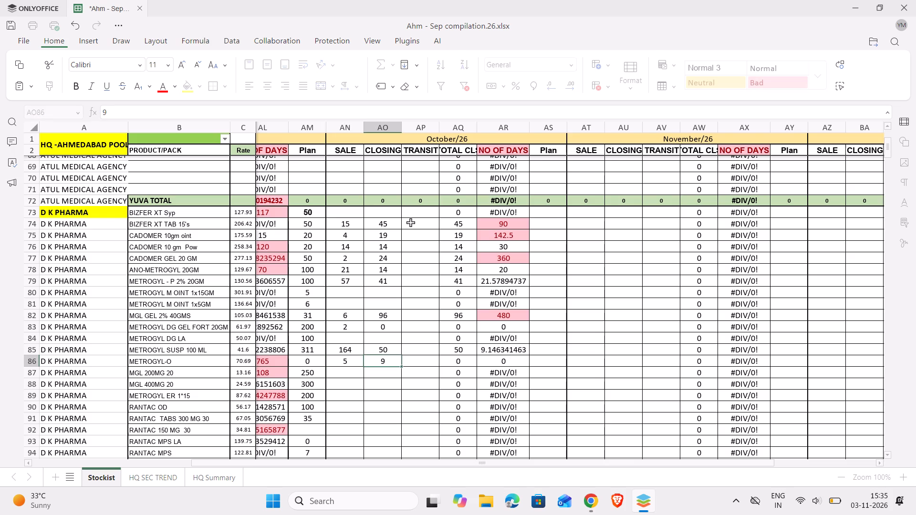
key("7")
key("Down")
key("Left")
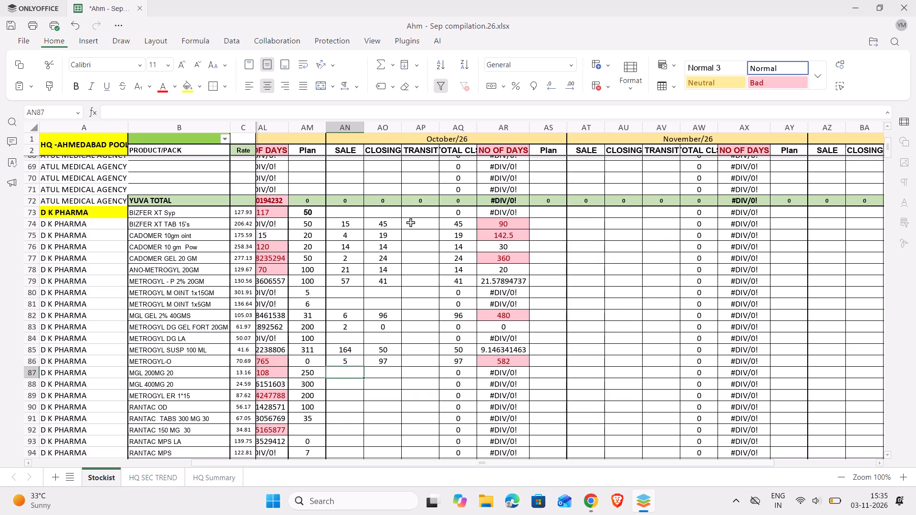
type("172")
key("Tab")
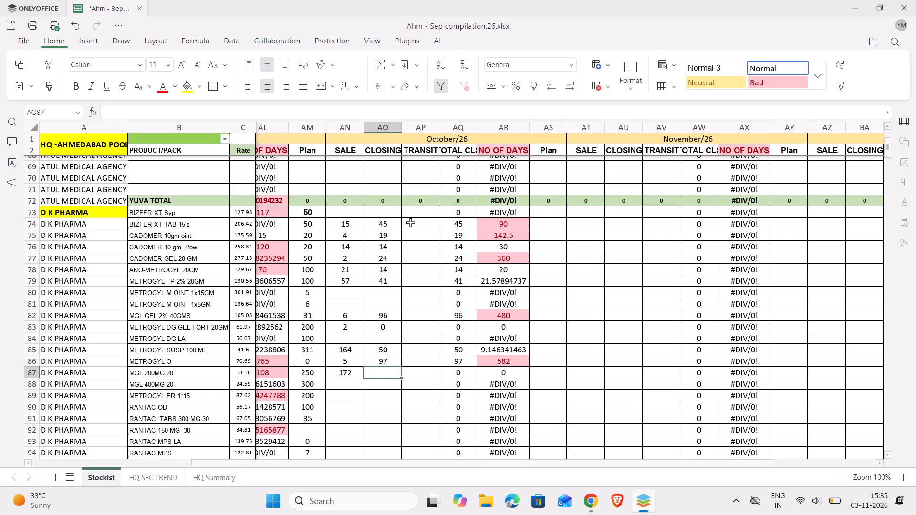
type("98")
key("Down")
key("Left")
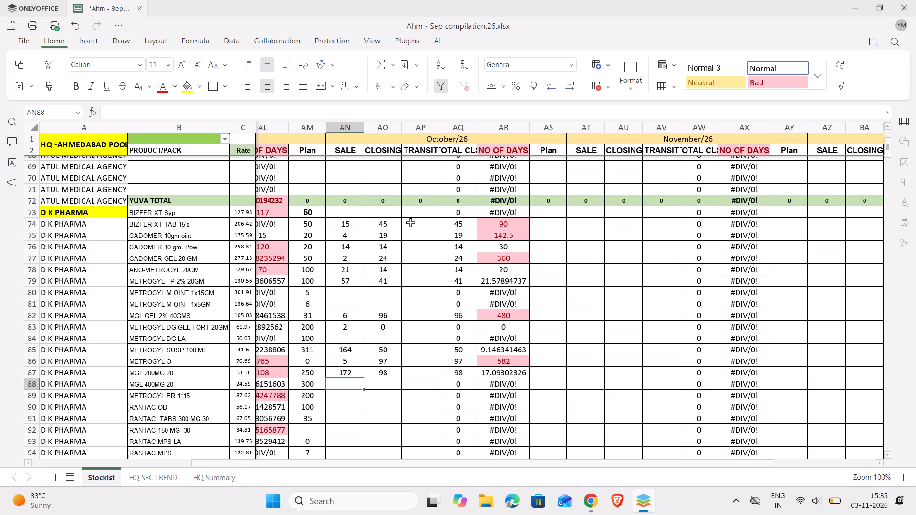
Enter D K Pharma's October/26 sale and closing: 351 and 199 for MGL 400MG 20, 39 and 114 for METROGYL ER 1*15.
type("351")
key("Tab")
key("1")
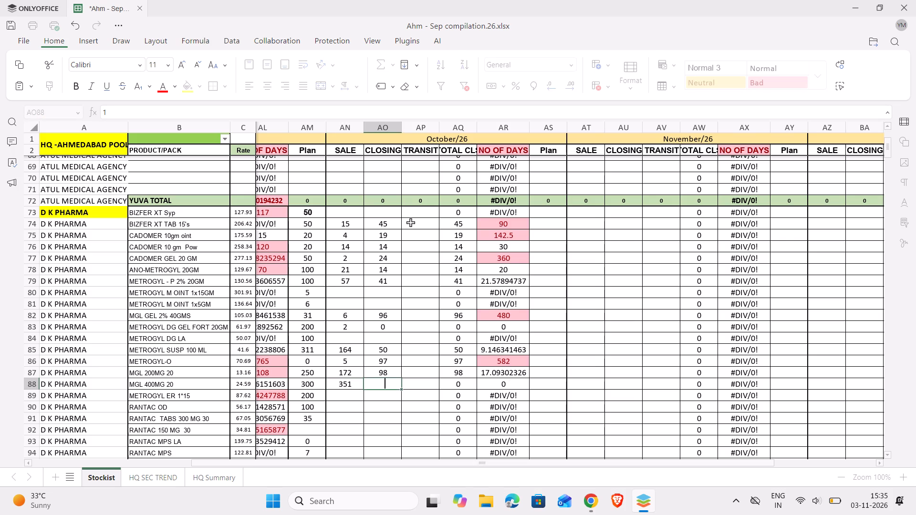
type("99")
key("Down")
key("Left")
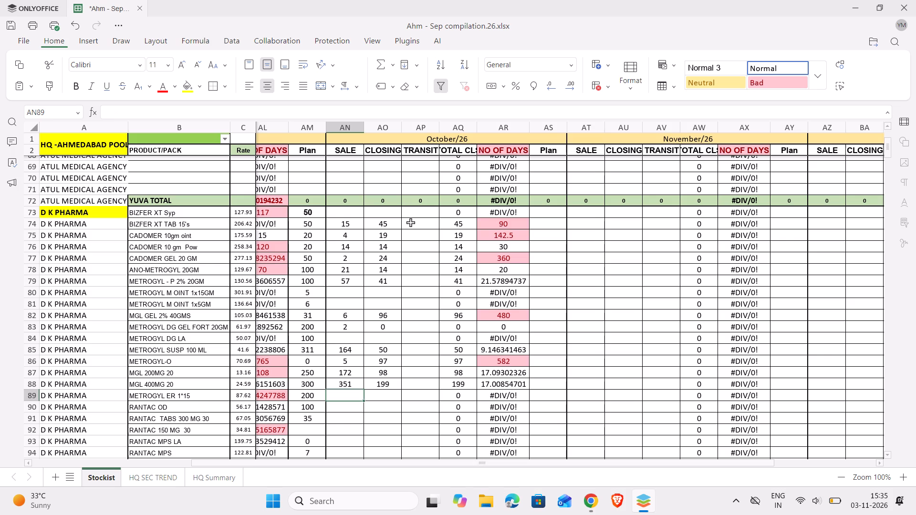
type("39")
key("Tab")
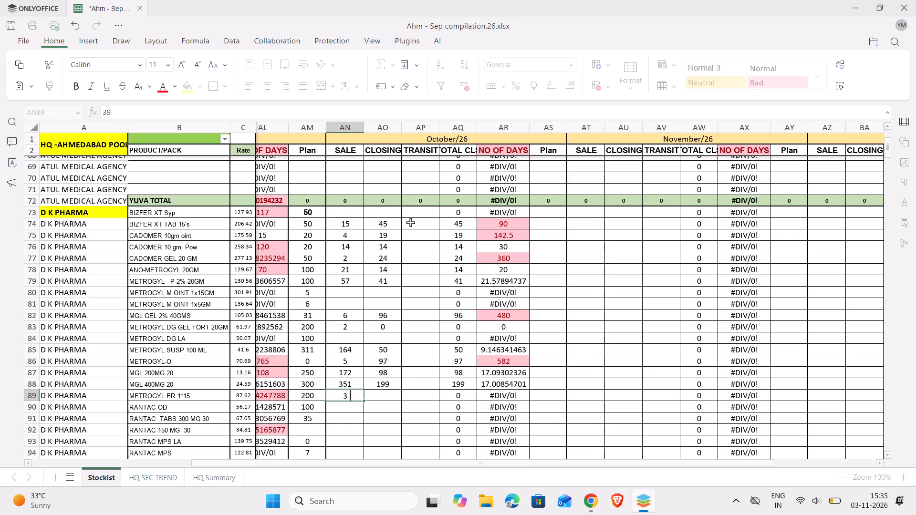
type("114")
key("Down")
key("Left")
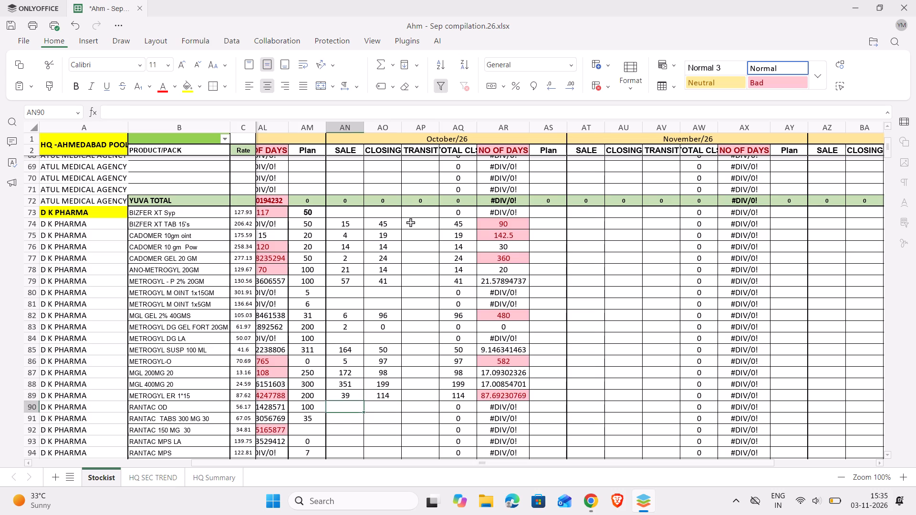
Enter D K Pharma's October/26 sale and closing: 0 and 200 for RANTAC OD, 74 and 175 for RANTAC TABS 300 MG 30.
key("0")
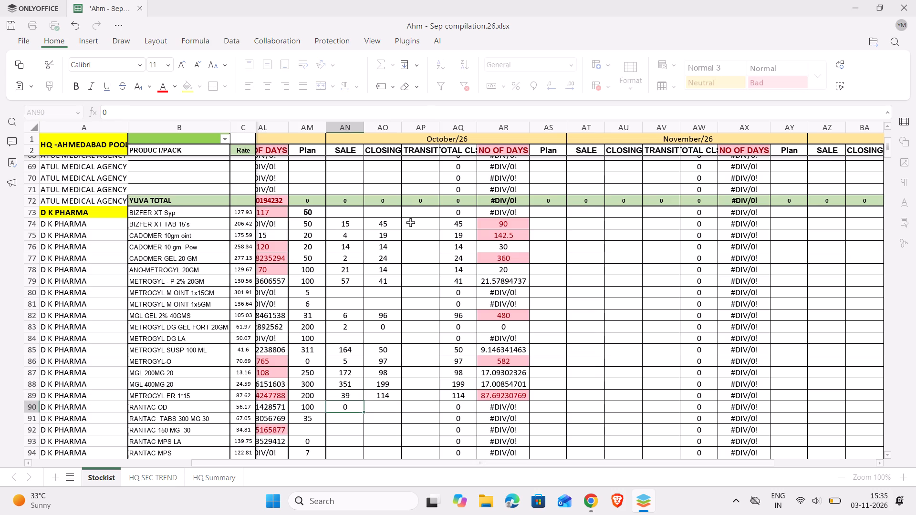
key("Tab")
type("200")
key("Down")
key("Left")
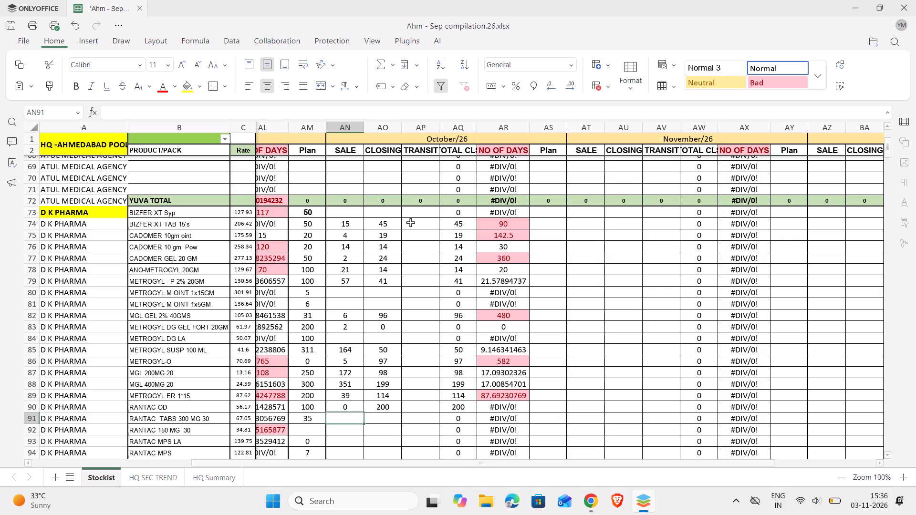
type("74")
key("Tab")
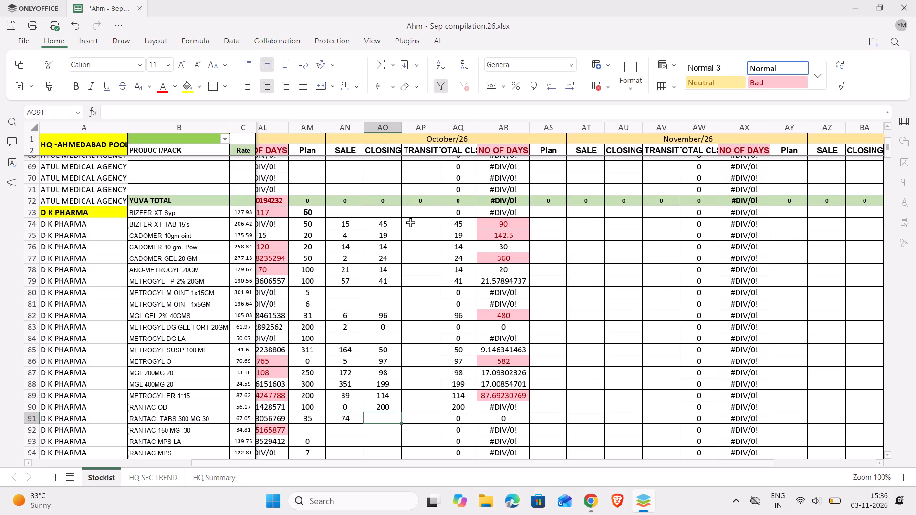
type("175")
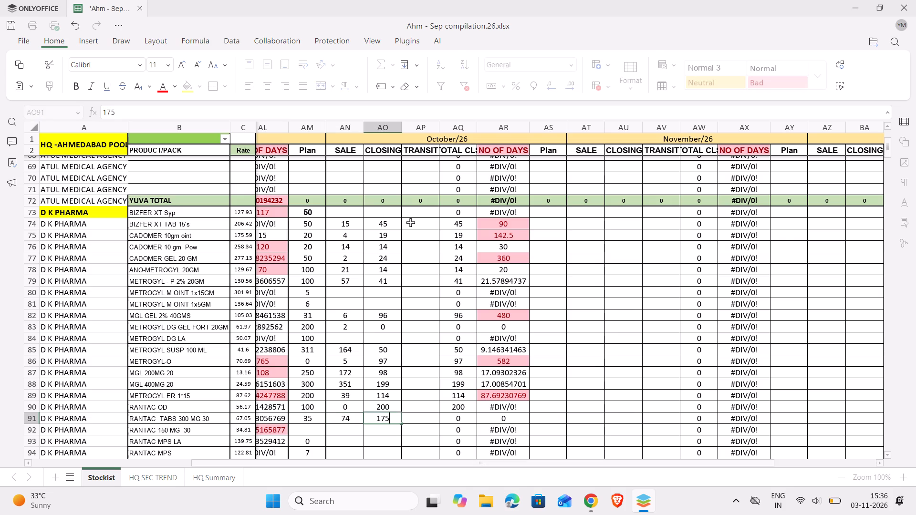
key("Down")
key("Left")
Enter D K Pharma's October/26 sale and closing: 445 and 484 for RANTAC 150 MG 30, 29 and 0 for RANTAC MPS LA.
type("445")
key("Tab")
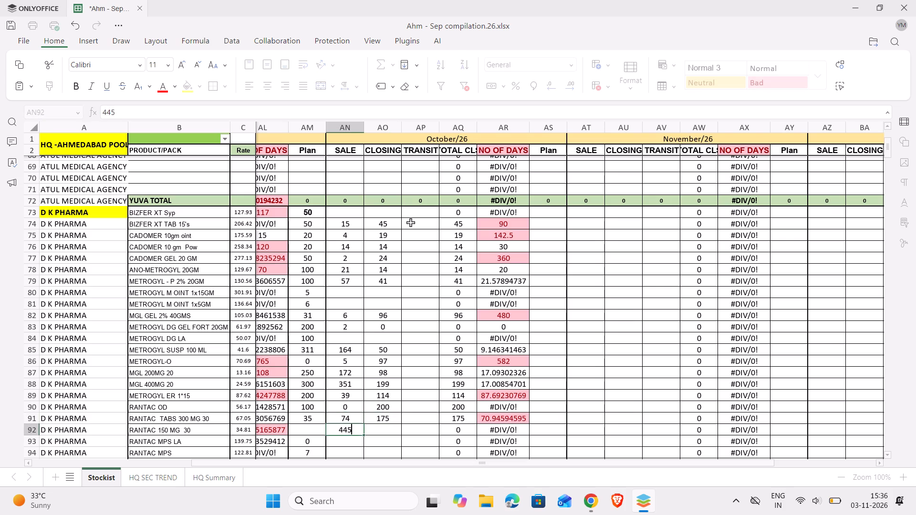
type("484")
key("Down")
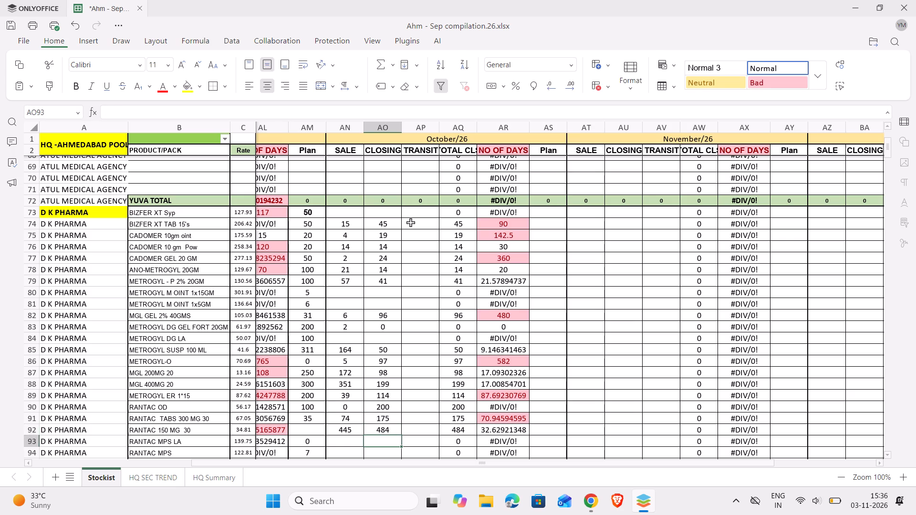
key("Left")
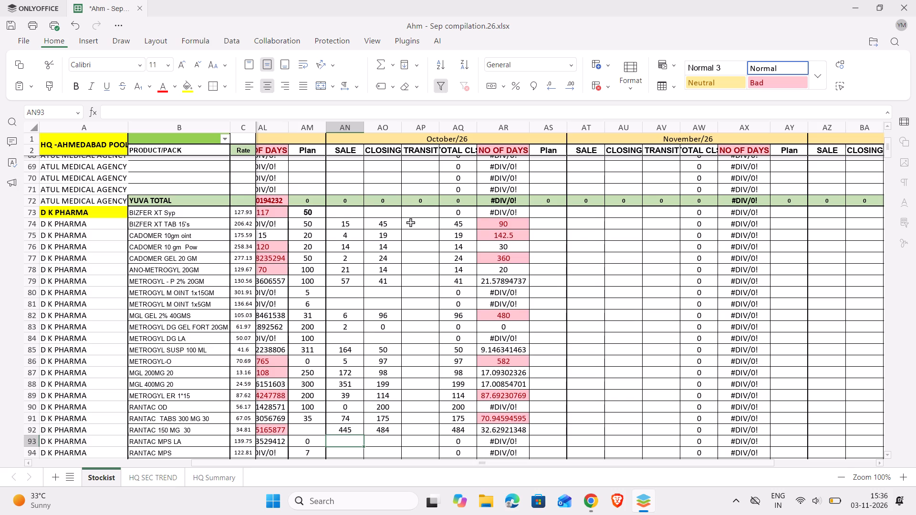
type("29")
key("Tab")
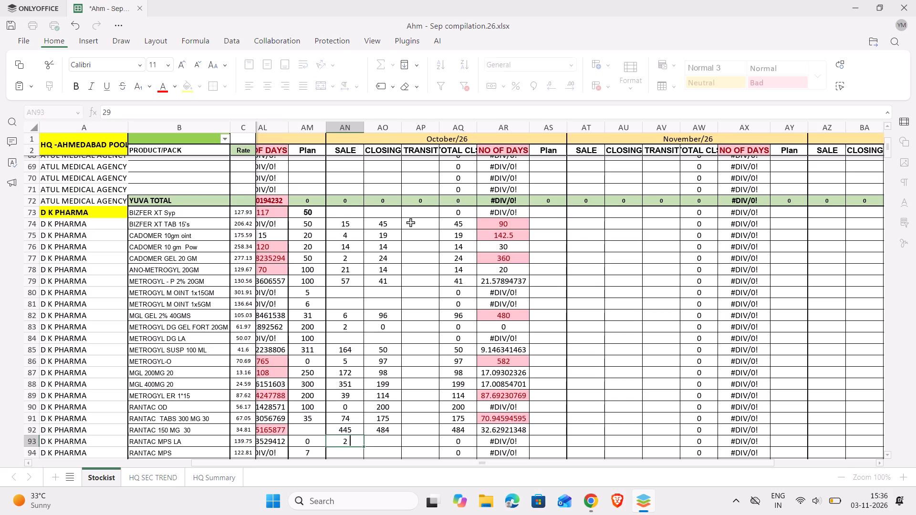
key("0")
key("Down")
key("Left")
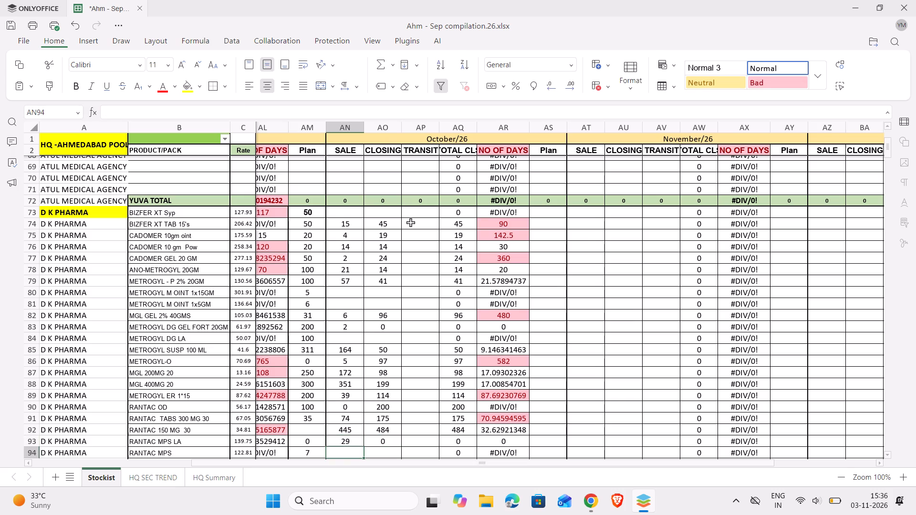
Enter D K Pharma's October/26 sale and closing: 0 and 0 for RANTAC MPS, 188 and 163 for RANTAC DOM Tabs 30's.
scroll(410, 222, "down", 1)
key("0")
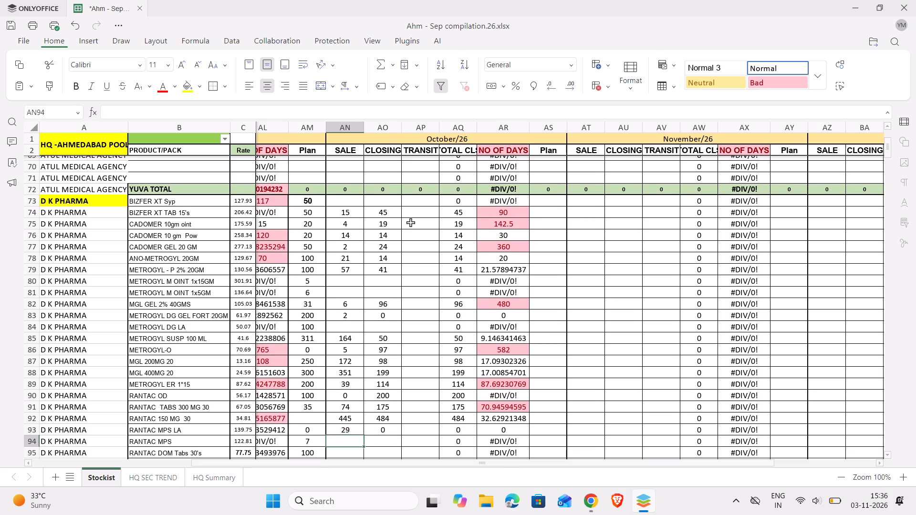
key("Tab")
key("0")
key("Down")
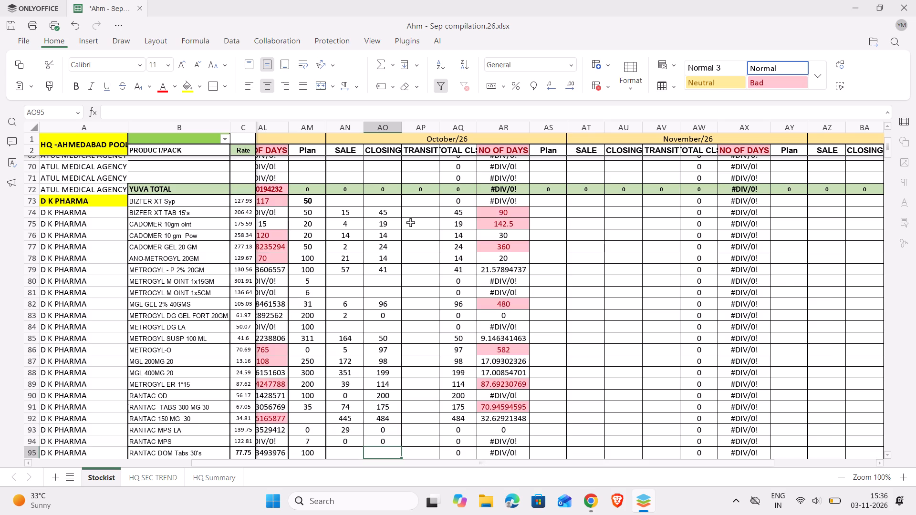
key("Left")
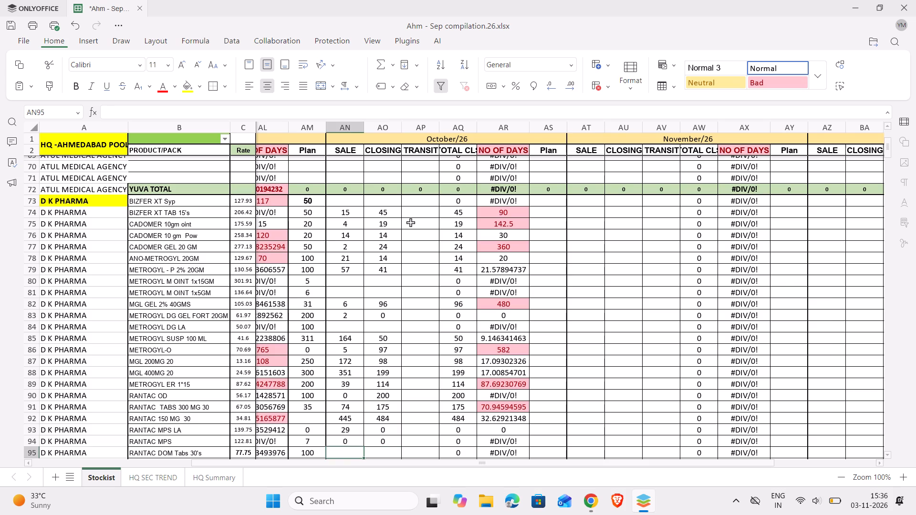
type("188")
key("Tab")
type("163")
key("Down")
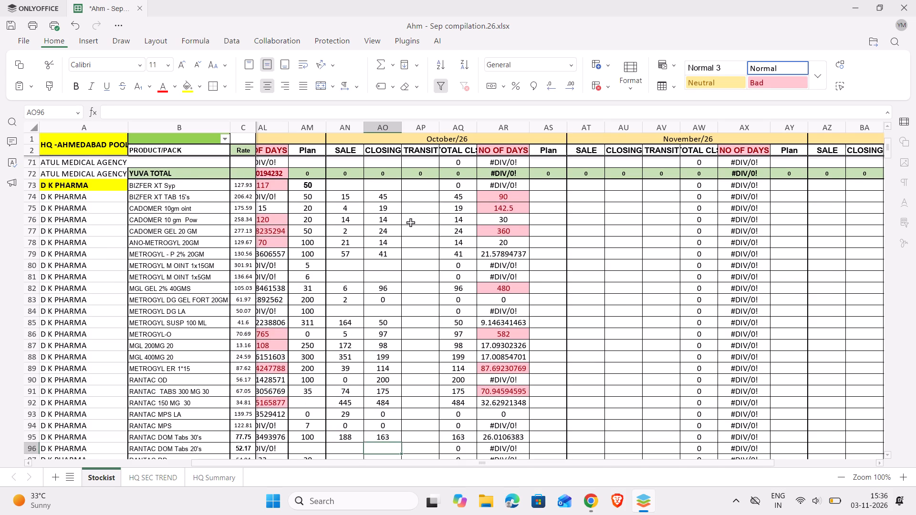
key("Left")
Leave RANTAC DOM Tabs 20's blank and enter D K Pharma's October/26 sale 7 and closing 25 for RANTAC RD.
key("Down")
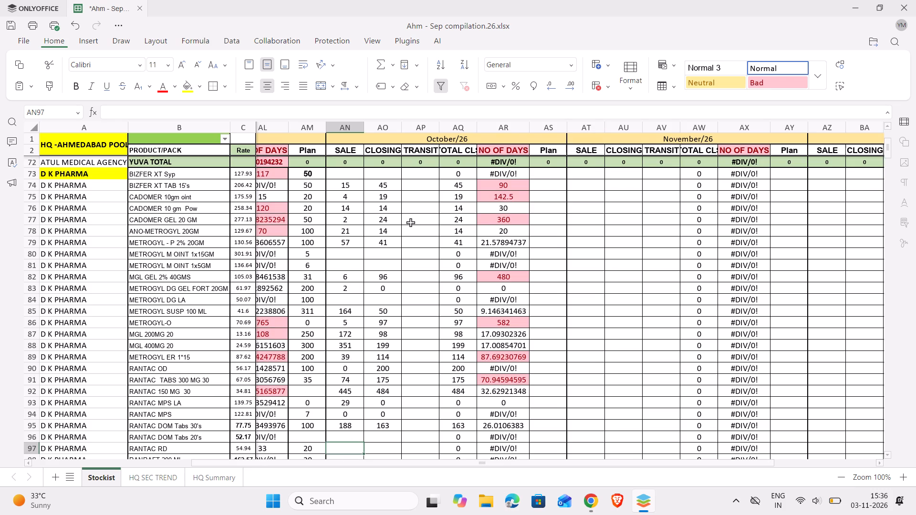
key("7")
key("Tab")
type("25")
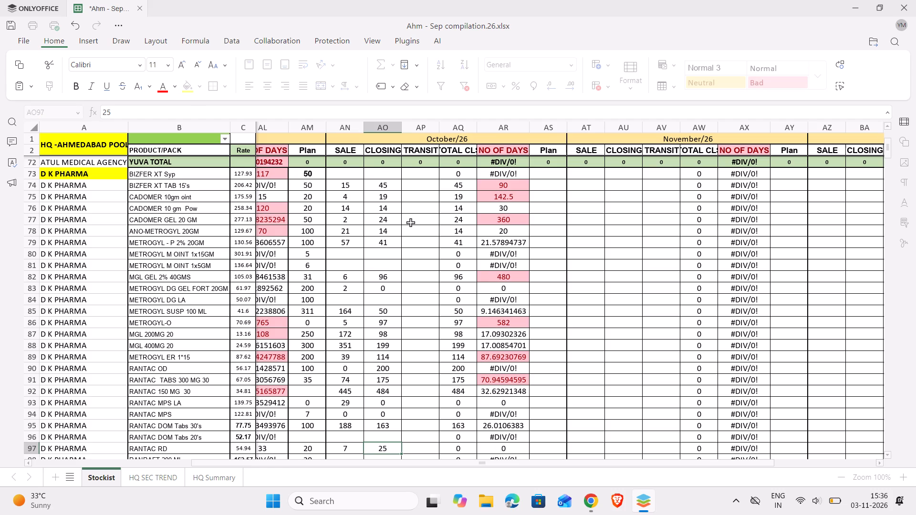
key("Down")
key("Down")
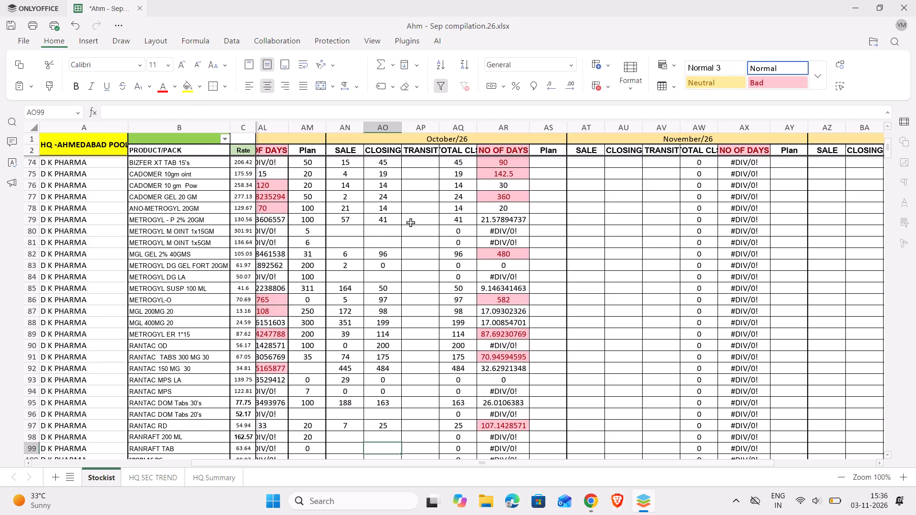
key("Up")
key("Left")
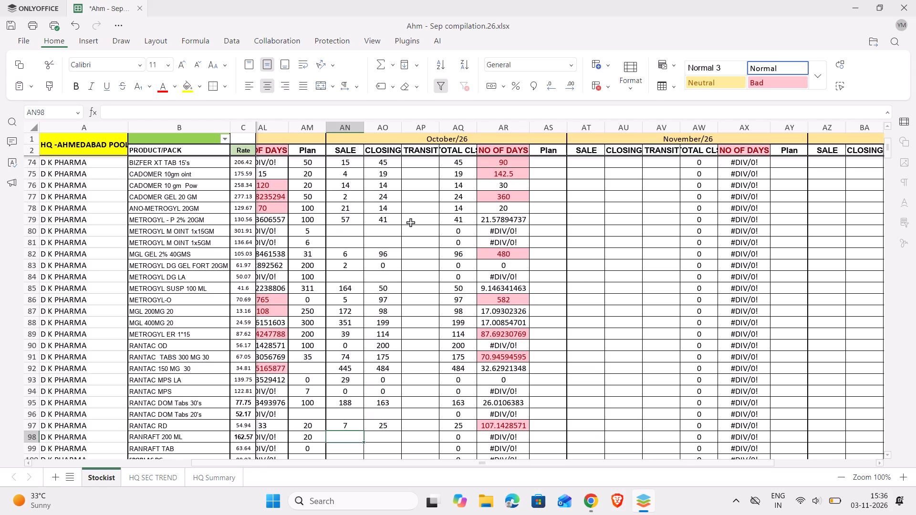
Leave RANRAFT 200 ML blank and enter D K Pharma's October/26 sale 0 and closing 19 for RANRAFT TAB.
key("Down")
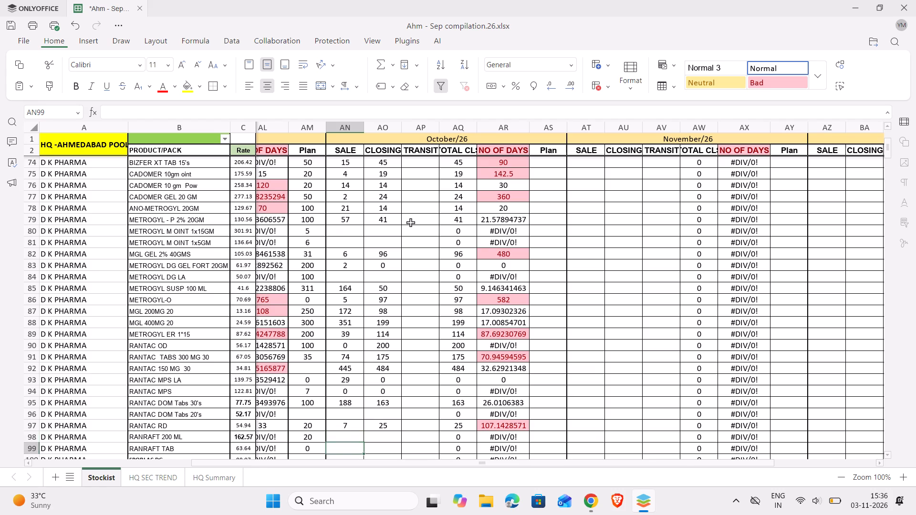
key("0")
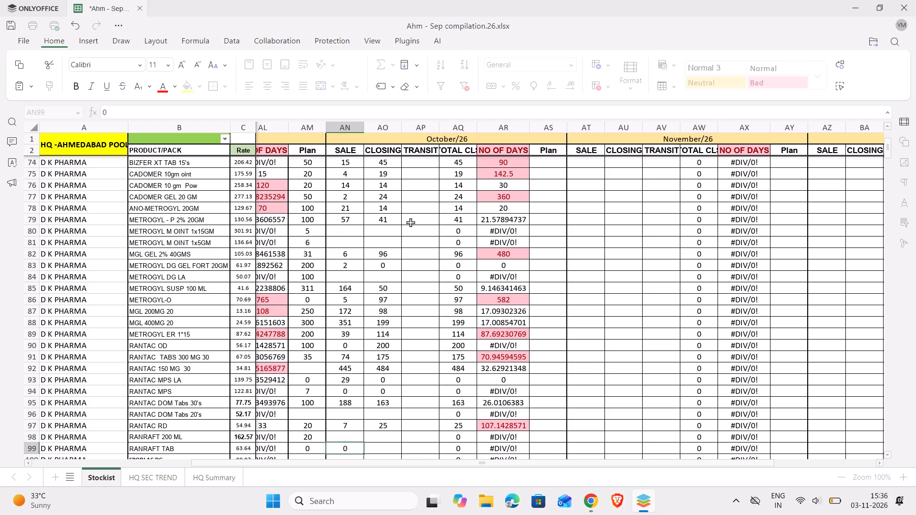
key("Right")
key("1")
key("9")
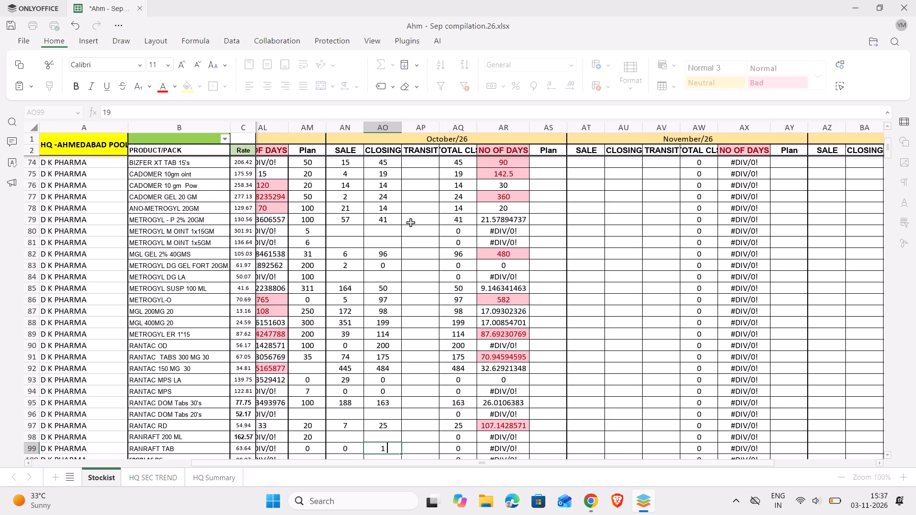
key("Down")
key("Left")
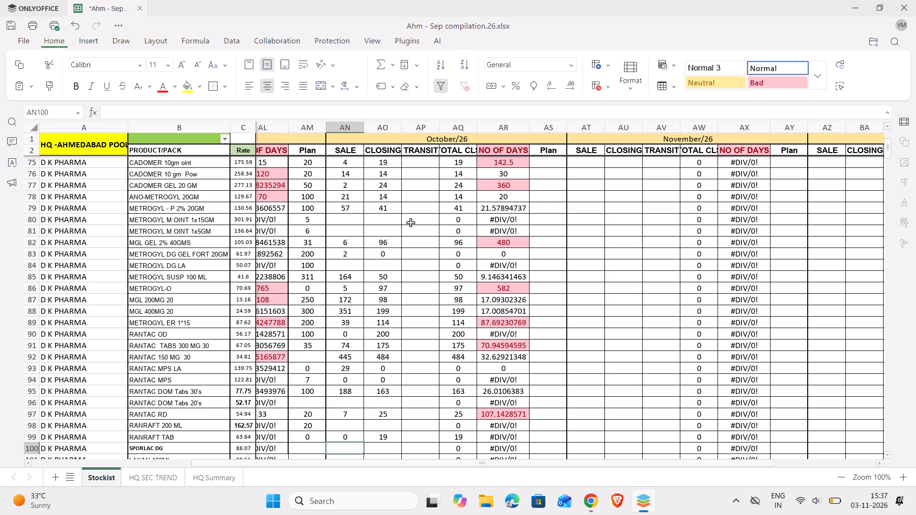
Look through the October/26 sale and closing columns of the stockist blocks from D K Pharma down to M/S Shreeji for the next stockist to fill.
key("Down")
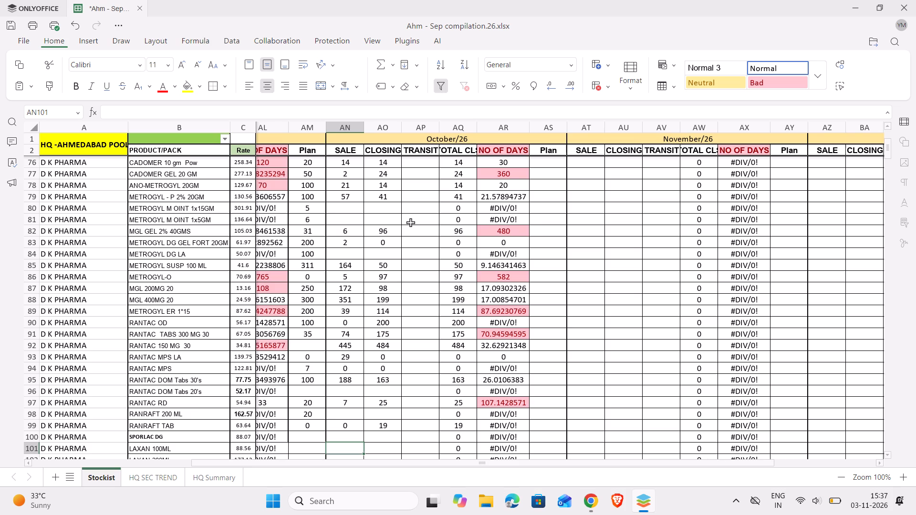
key("Down")
key("Down")
key("Down")
key("Down")
key("Down")
key("Down")
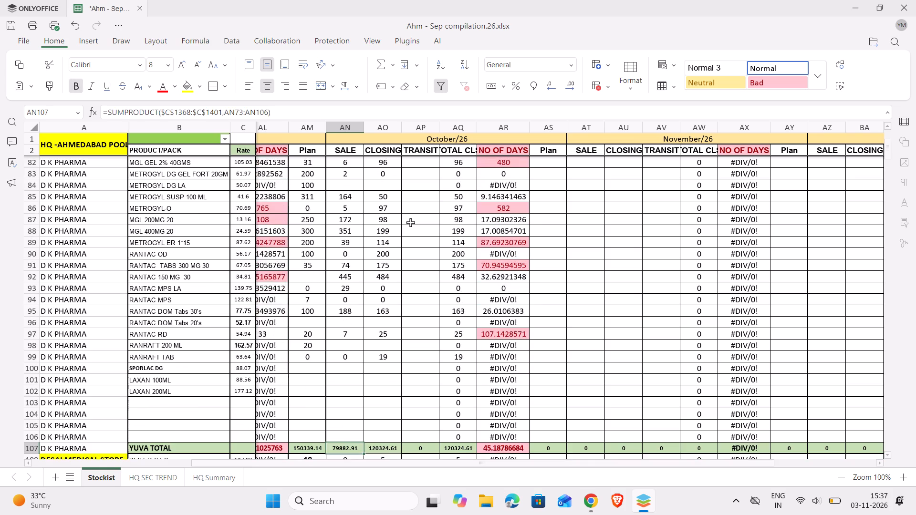
key("Down")
key("Down")
key("Down")
key("Down")
key("Down")
key("Down")
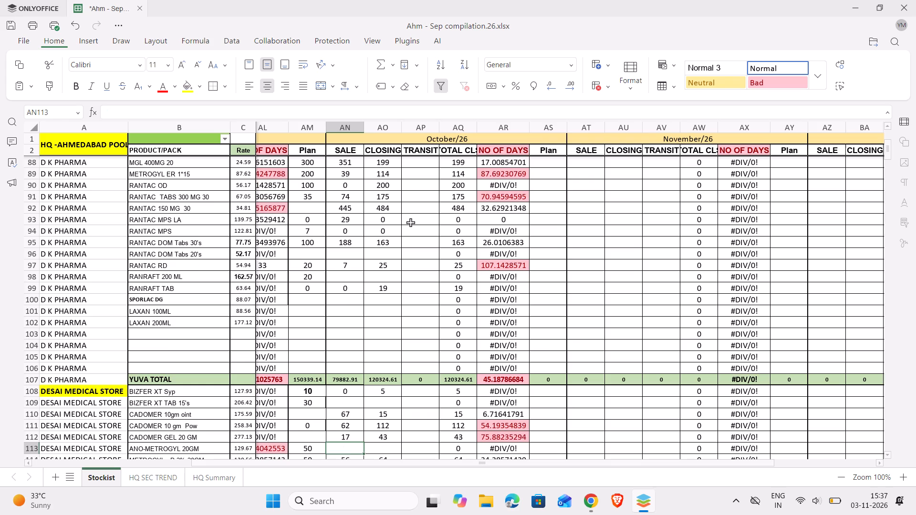
key("Down")
key("Down")
key("Down")
key("Down")
key("Down")
key("Down")
key("Down")
key("Down")
key("Down")
key("Down")
key("Down")
key("Down")
key("Down")
key("Down")
key("Down")
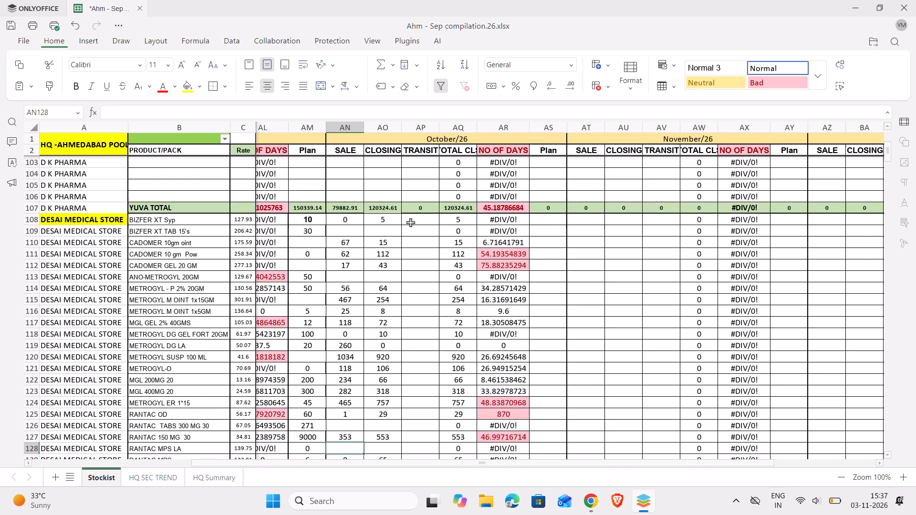
key("Down")
key("Down")
key("Down")
key("Down")
key("Down")
key("Down")
key("Down")
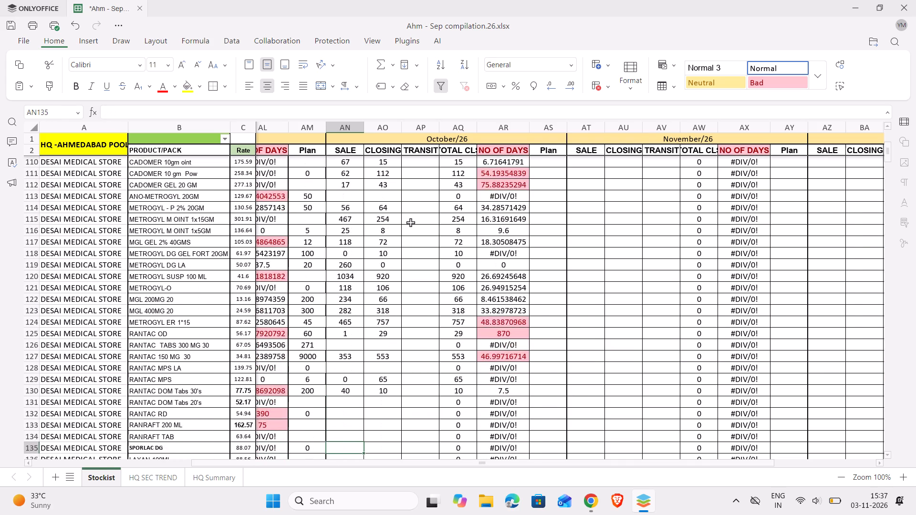
key("Down")
key("Down")
key("Down")
key("Down")
key("Down")
key("Down")
key("Down")
key("Down")
key("Down")
key("Down")
key("Down")
key("Down")
key("Down")
key("Down")
key("Down")
key("Down")
key("Down")
key("Down")
key("Down")
key("Down")
key("Down")
key("Down")
key("Down")
key("Down")
key("Down")
key("Down")
key("Down")
key("Down")
key("Down")
key("Down")
key("Down")
key("Down")
key("Down")
key("Down")
key("Down")
key("Down")
key("Down")
key("Down")
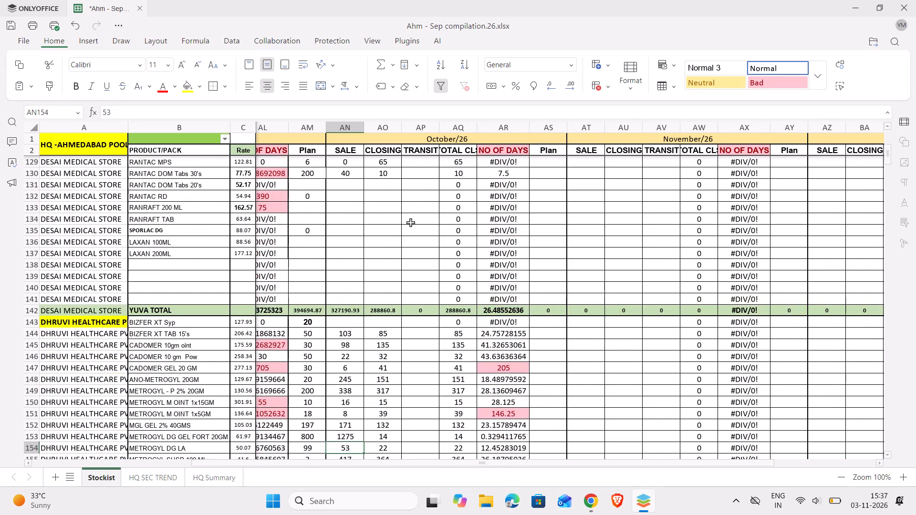
key("Down")
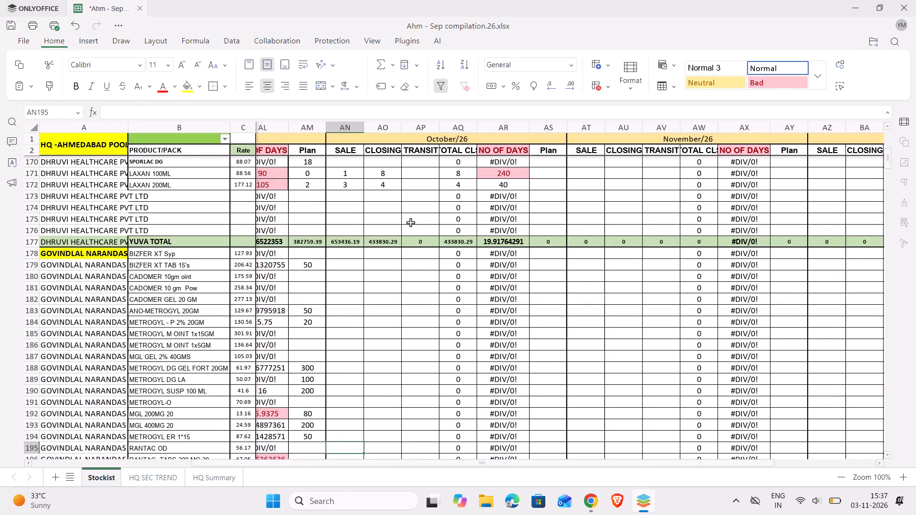
key("Down")
key("Down")
key("Down")
key("Down")
key("Down")
key("Down")
key("Down")
key("Down")
key("Down")
key("Down")
key("Down")
key("Down")
key("Down")
key("Down")
key("Down")
key("Down")
key("Down")
key("Down")
key("Down")
key("Down")
key("Down")
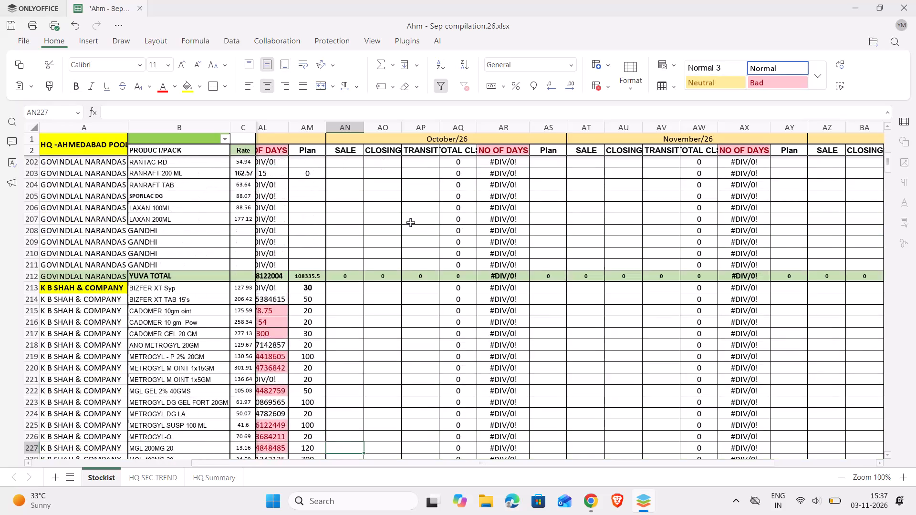
key("Down")
key("Down")
key("Down")
key("Down")
key("Down")
key("Down")
key("Down")
key("Down")
key("Down")
key("Down")
key("Down")
key("Down")
key("Down")
key("Down")
key("Down")
key("Down")
key("Down")
key("Down")
key("Down")
key("Down")
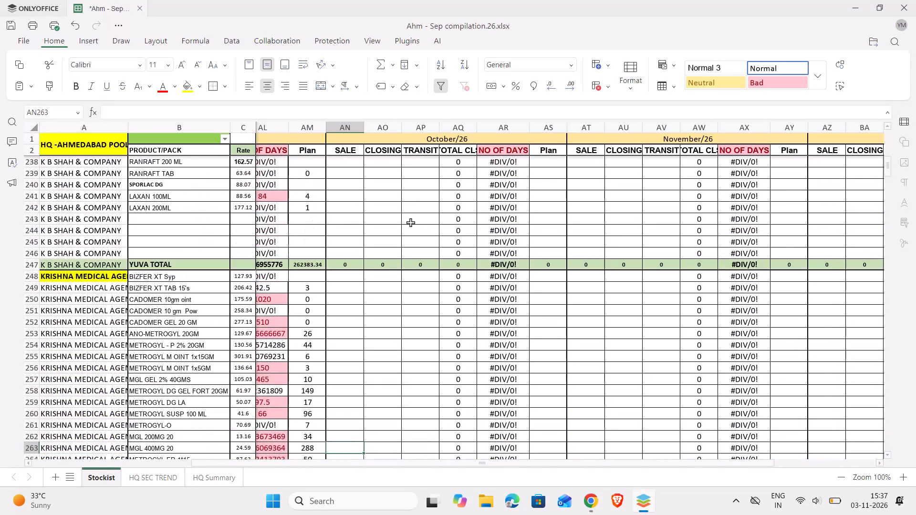
key("Down")
key("Down")
key("Down")
key("Down")
key("Down")
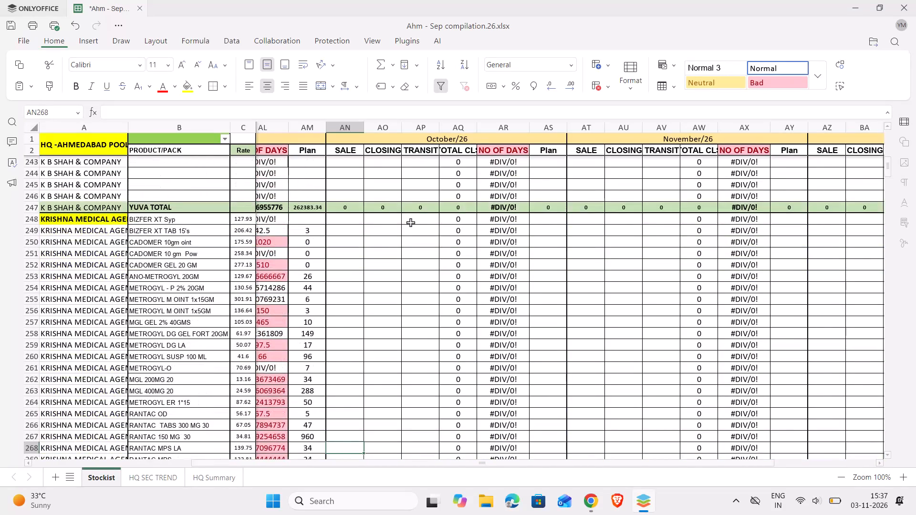
key("Down")
key("Down")
key("Down")
key("Down")
key("Down")
key("Down")
key("Down")
key("Down")
key("Down")
key("Down")
key("Down")
key("Down")
key("Down")
key("Down")
key("Down")
key("Down")
key("Down")
key("Down")
key("Down")
key("Down")
key("Down")
key("Down")
key("Down")
key("Down")
key("Down")
key("Down")
key("Down")
key("Down")
key("Down")
key("Down")
key("Down")
key("Down")
key("Down")
key("Down")
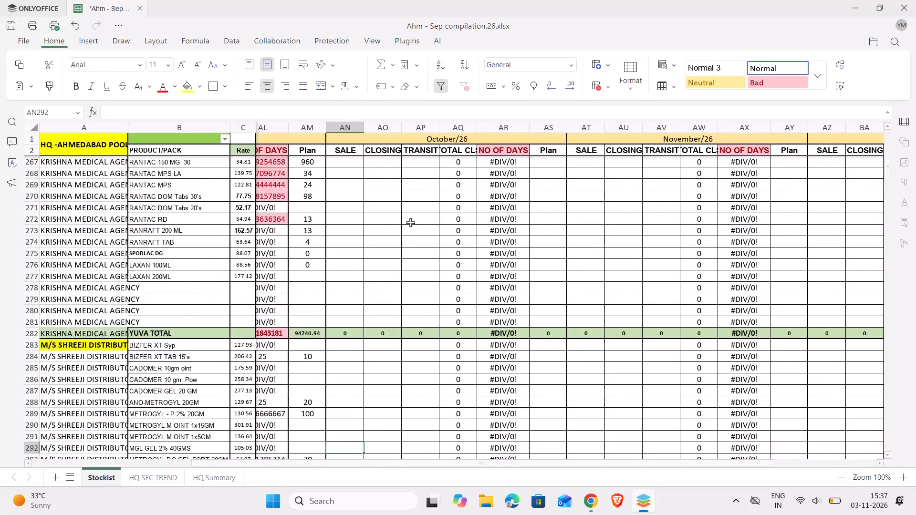
Look through the October/26 sale and closing columns from M/S Shreeji downward, ending on the BIZFER XT Syp sale cell of P Chhotalal Shah & Co.
key("Down")
key("Down")
key("Down")
key("Down")
key("Down")
key("Down")
key("Down")
key("Down")
key("Down")
key("Down")
key("Down")
key("Down")
key("Down")
key("Down")
key("Down")
key("Down")
key("Down")
key("Down")
key("Down")
key("Down")
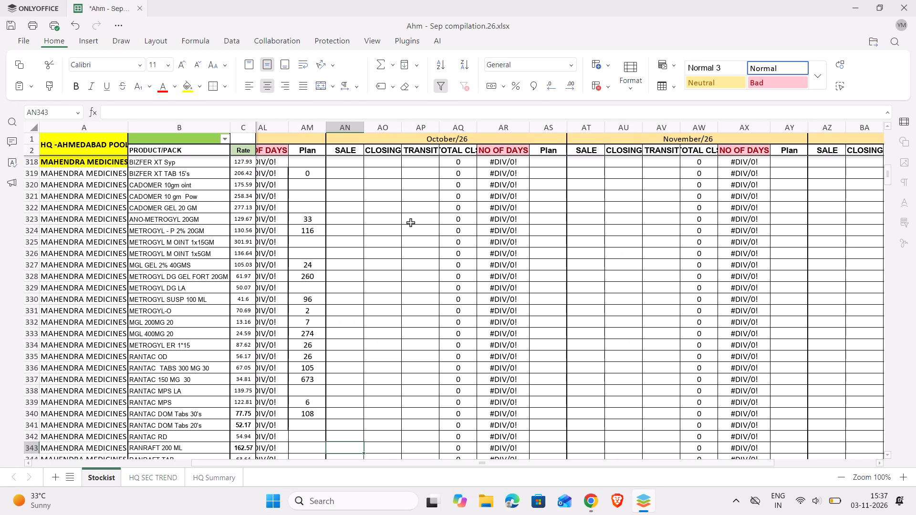
scroll(410, 222, "down", 9)
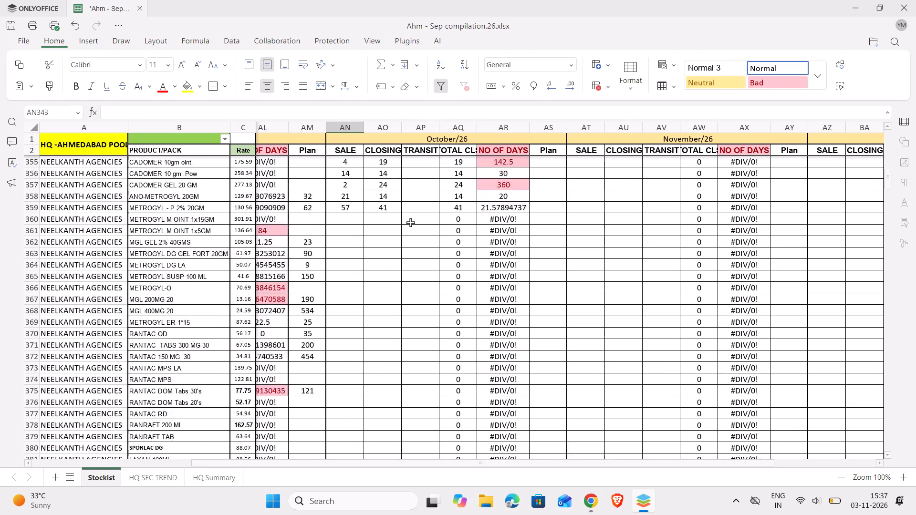
scroll(410, 222, "down", 7)
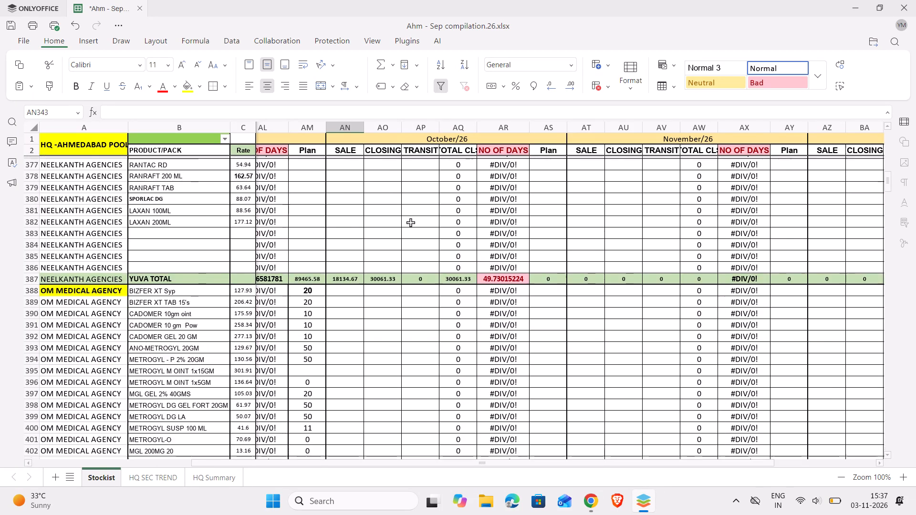
scroll(410, 222, "down", 6)
left_click(410, 222)
scroll(410, 222, "up", 1)
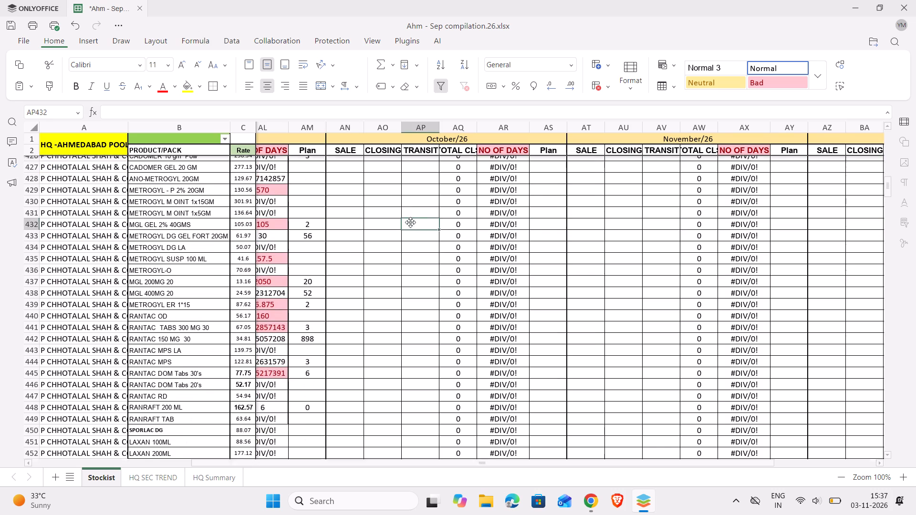
scroll(410, 222, "up", 3)
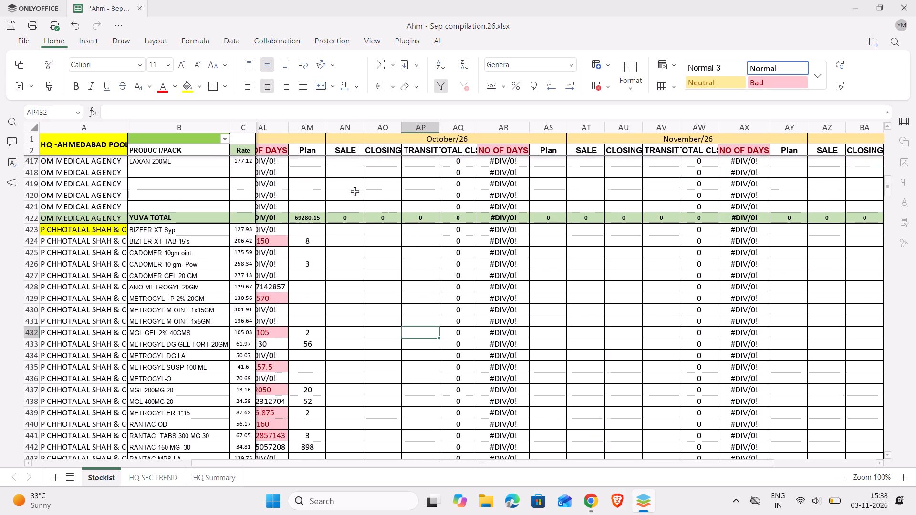
left_click(348, 226)
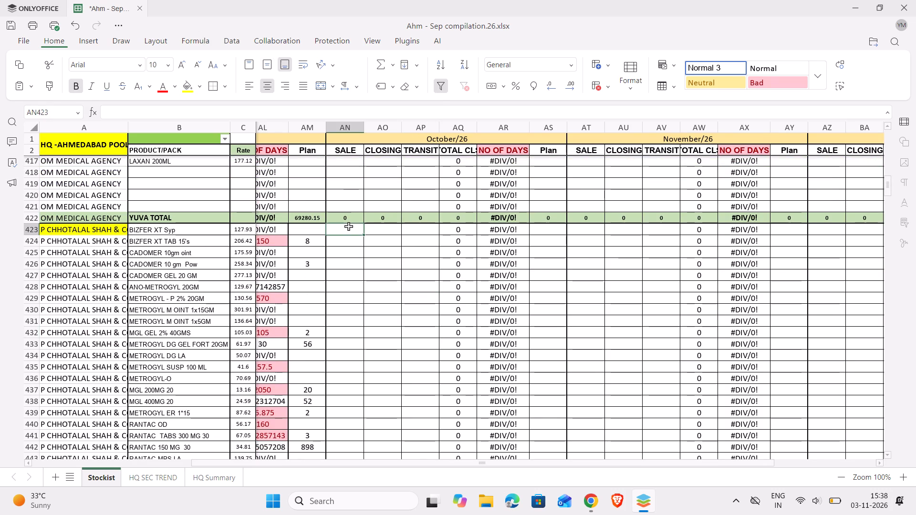
Search the computer for the Kuro app and open it.
left_click(323, 505)
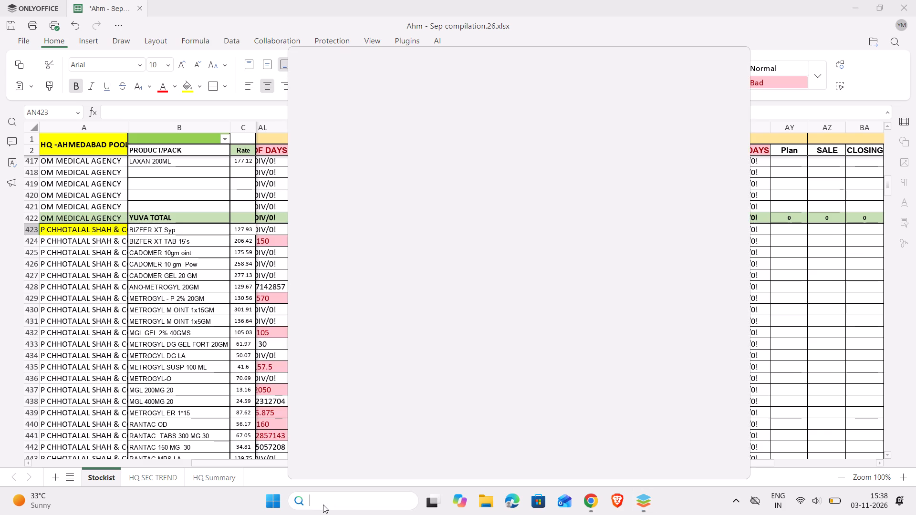
type("ku")
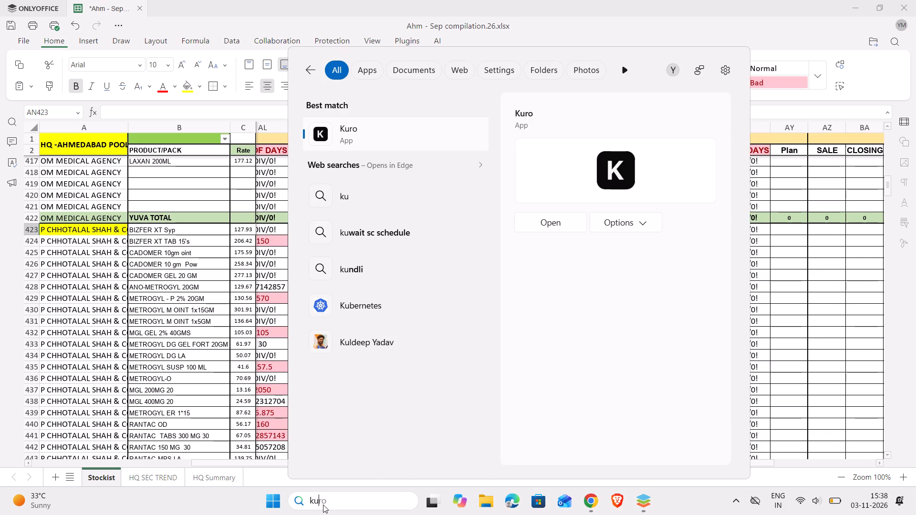
left_click(357, 134)
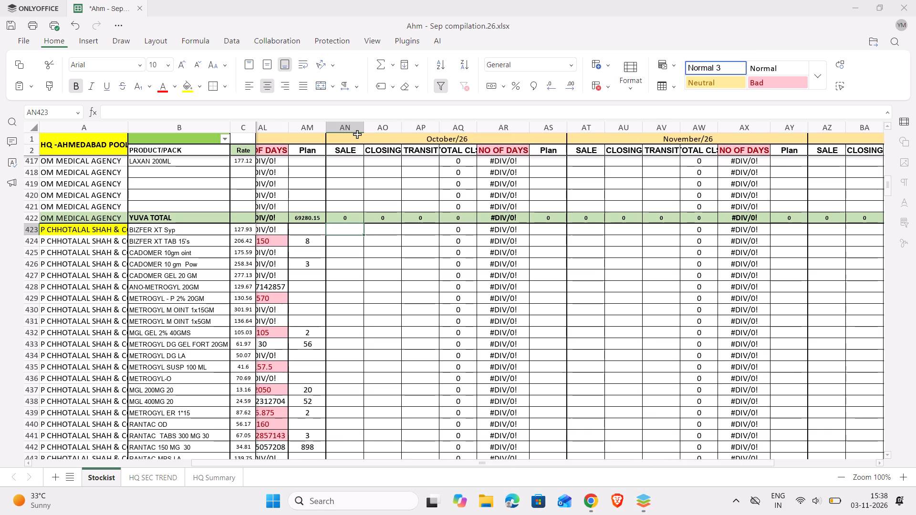
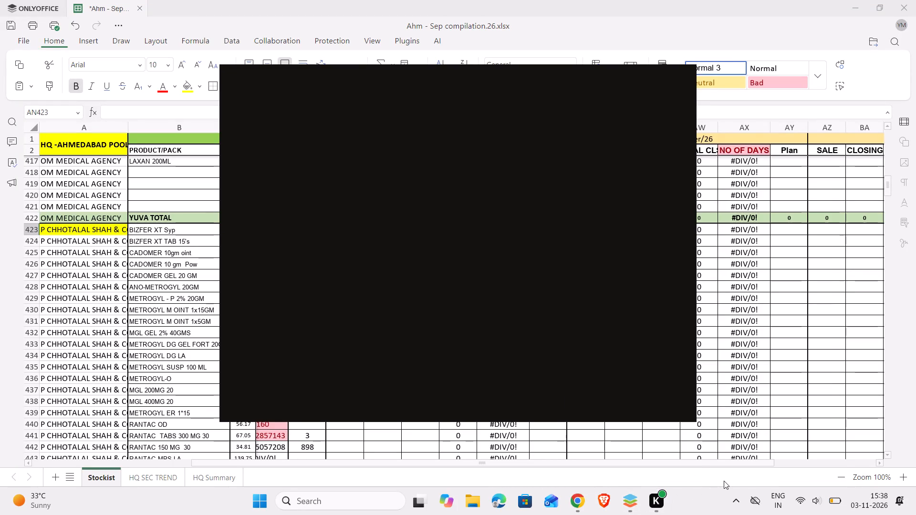
Return to the compilation workbook and enter P Chhotalal Shah & Co's October/26 sale 9 for BIZFER XT Syp, and sale 9, closing 1 for BIZFER XT TAB.
key("alt+Tab")
key("alt+Tab")
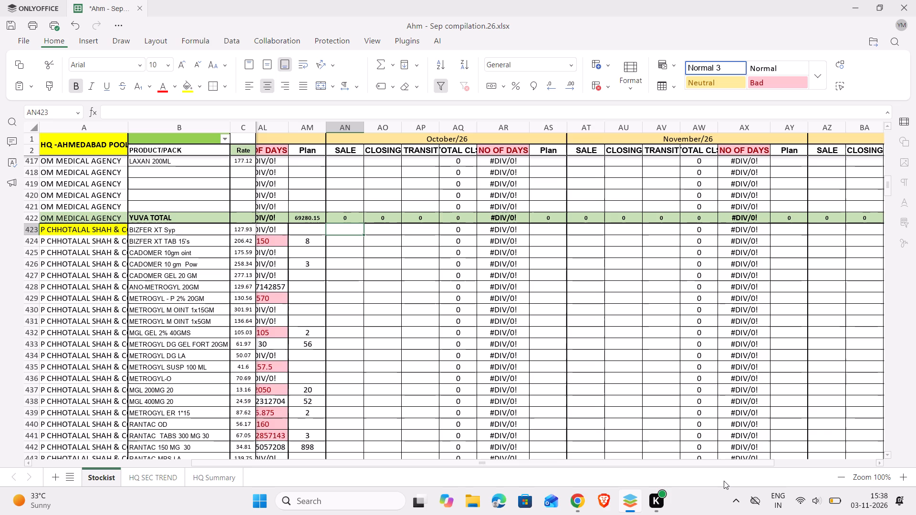
key("9")
key("Tab")
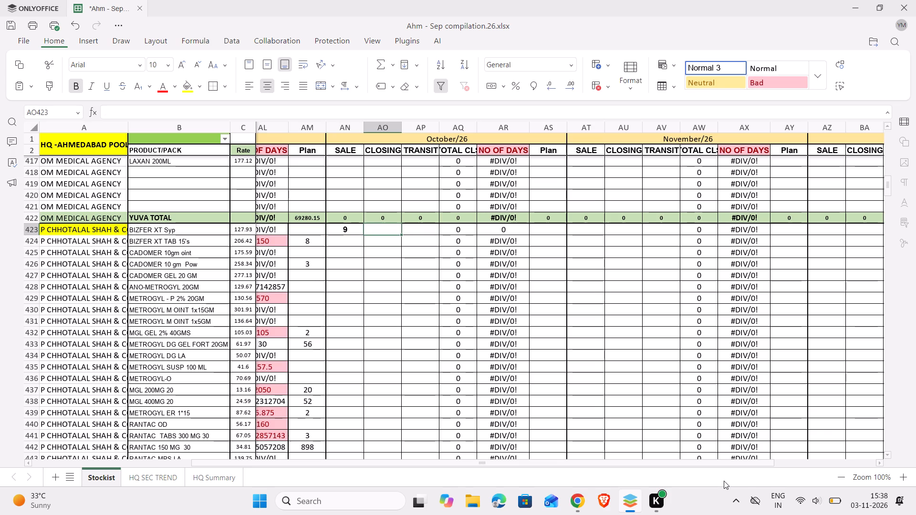
key("Down")
key("Left")
key("9")
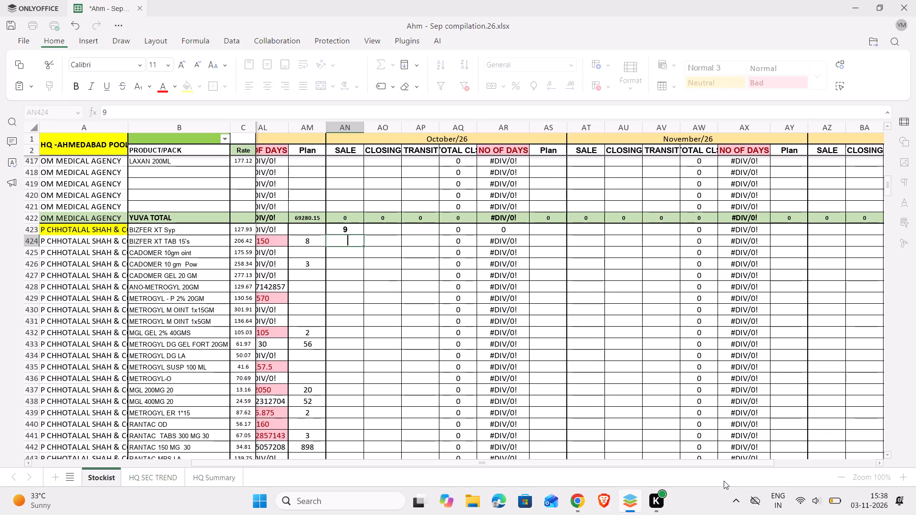
key("Tab")
key("1")
Clear the October/26 sale figure for BIZFER XT Syp in the P Chhotalal Shah & Co block.
key("Up")
key("Up")
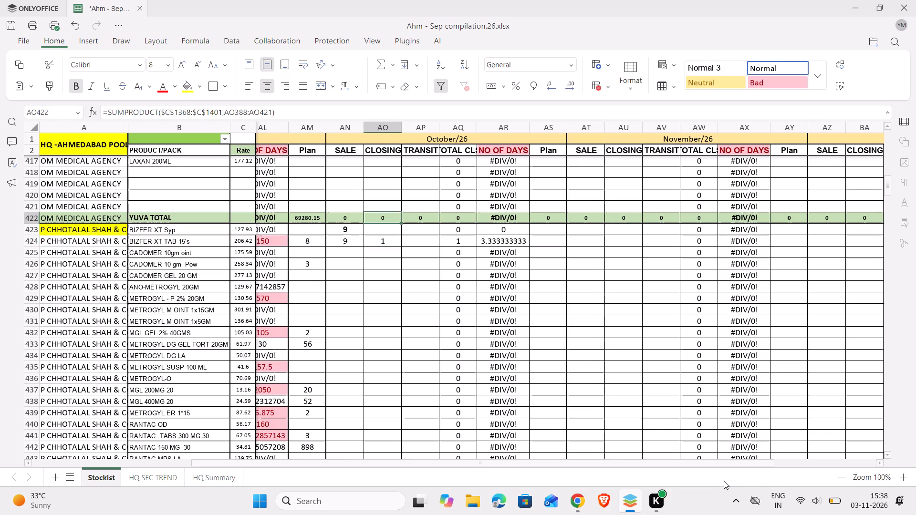
key("Down")
key("Left")
key("BackSpace")
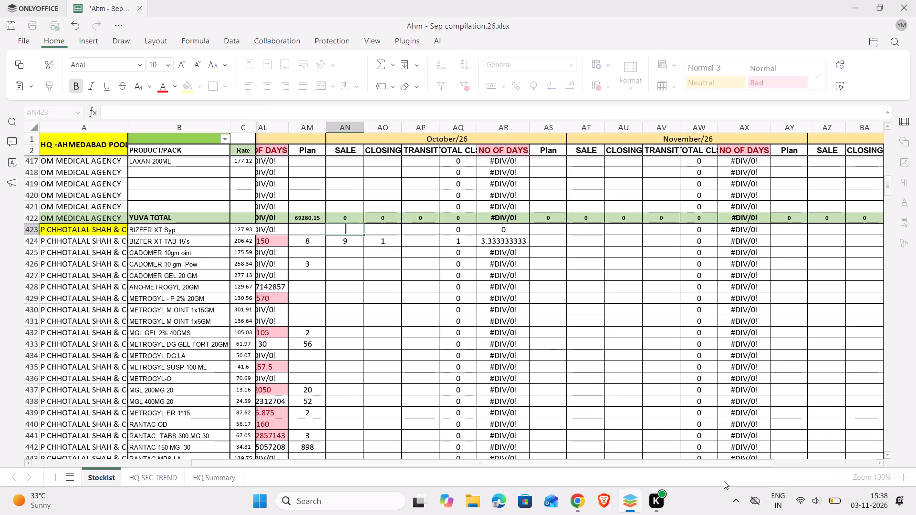
key("Down")
Enter P Chhotalal Shah & Co's October/26 sale 0, closing 29 for CADOMER 10gm oint and sale 5, closing 15 for CADOMER 10 gm Pow.
key("Down")
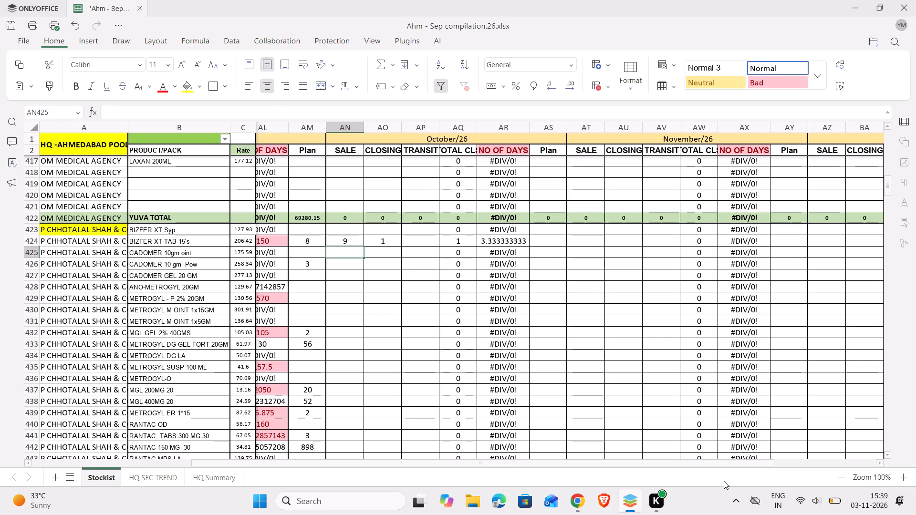
key("0")
key("Tab")
type("29")
key("Down")
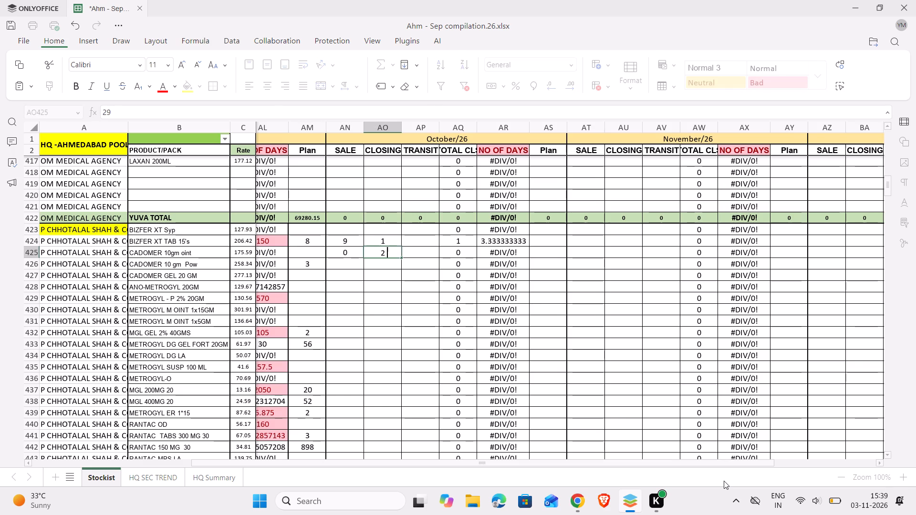
key("Left")
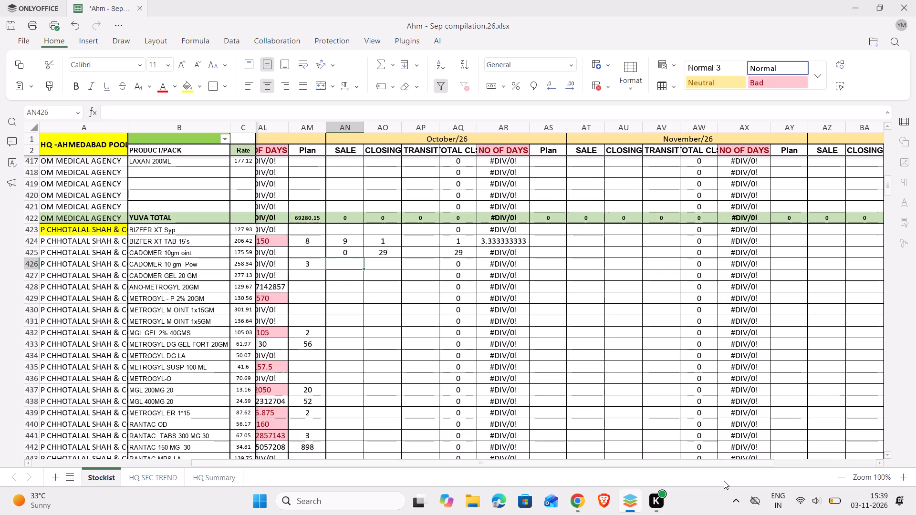
key("5")
key("Tab")
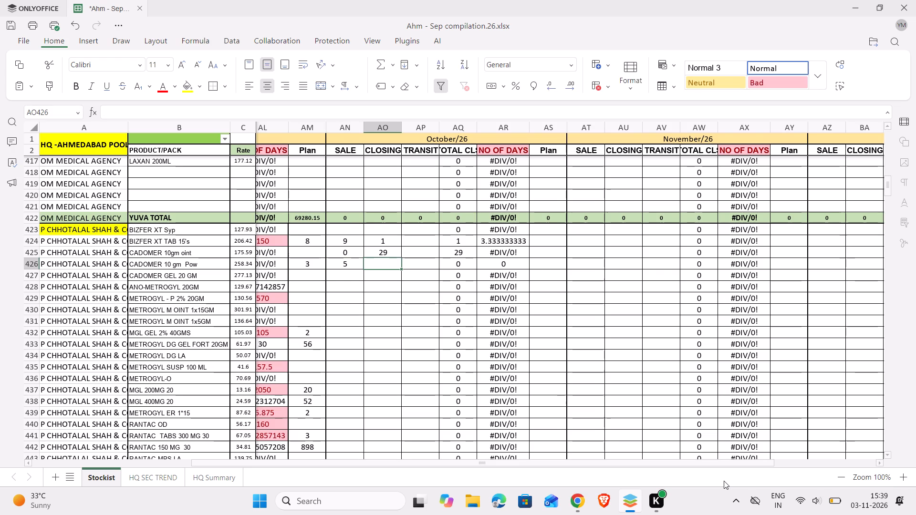
type("15")
key("Down")
Leave CADOMER GEL blank and enter October/26 sale 17, closing 1 for ANO-METROGYL 20GM and sale 15, closing 4 for METROGYL - P 2%.
key("Left")
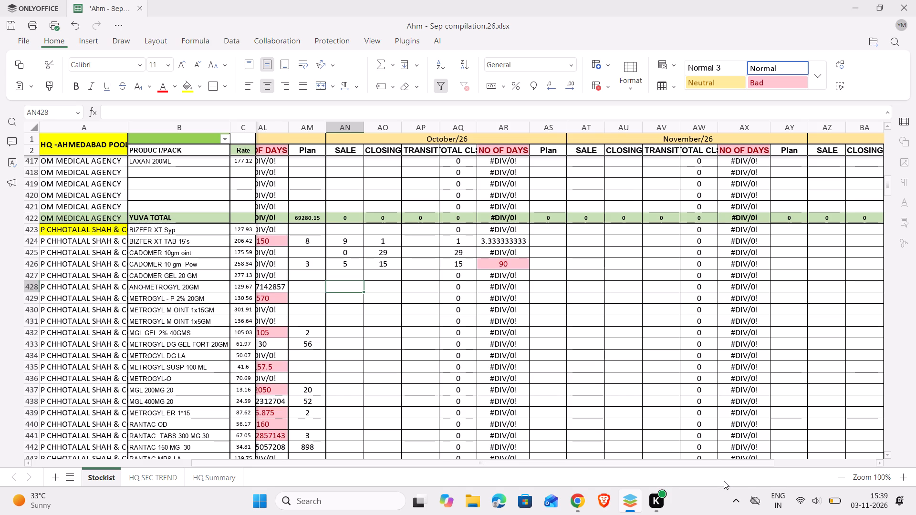
type("17")
key("Tab")
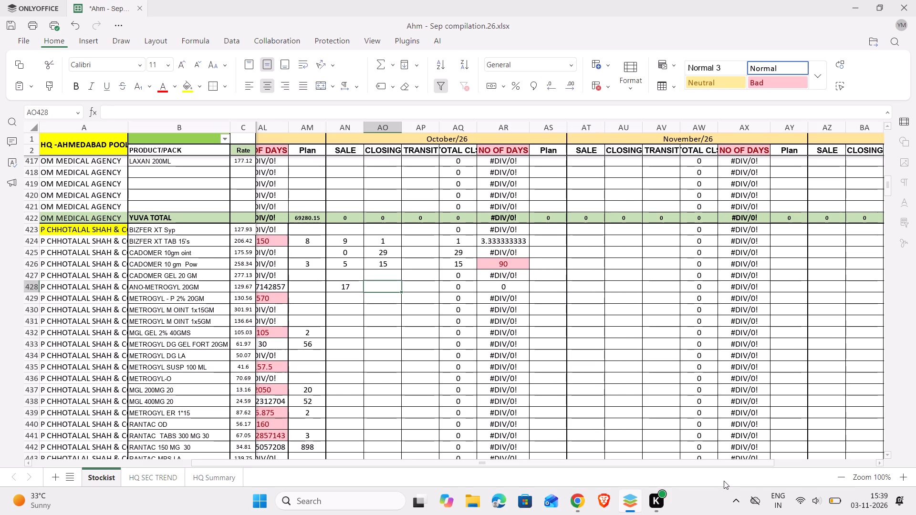
key("1")
key("Down")
key("Left")
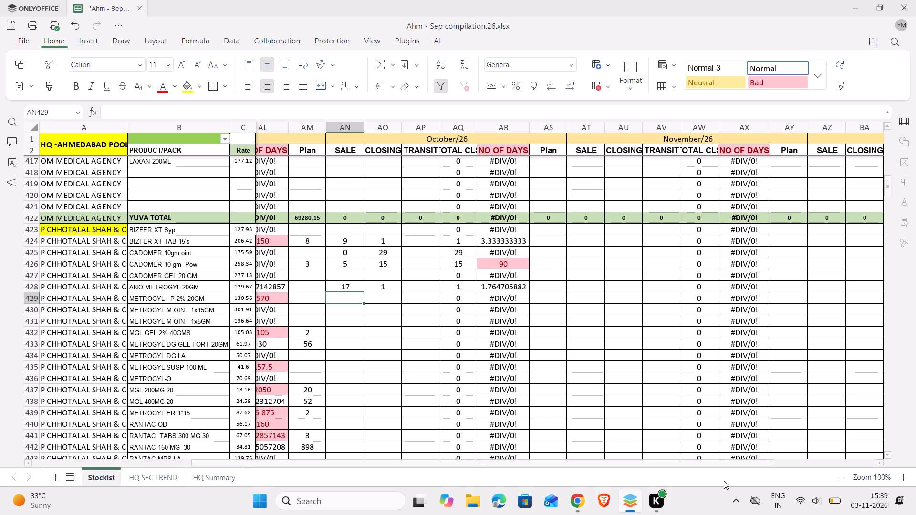
type("15")
key("Tab")
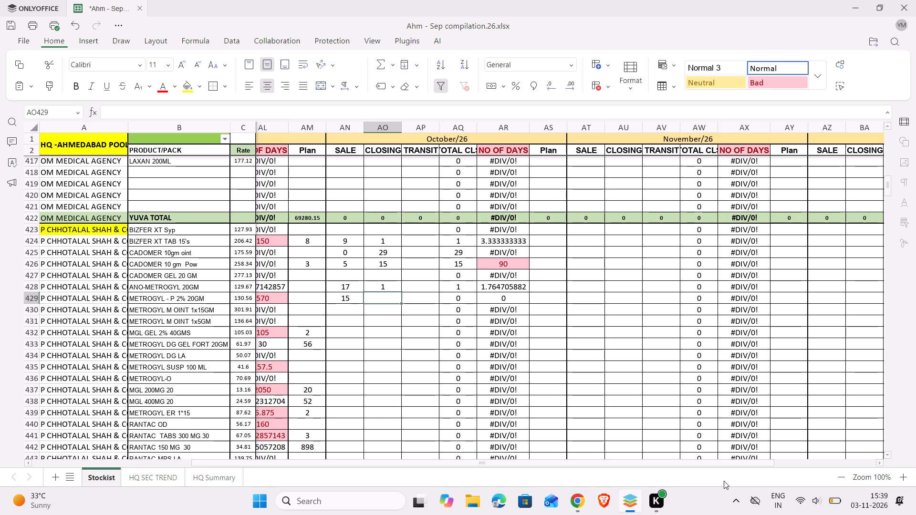
key("4")
key("Down")
Leave both METROGYL M OINT rows blank and enter October/26 sale 5, closing 2 for MGL GEL 2% and sale 107, closing 0 for METROGYL DG GEL FORT.
key("Left")
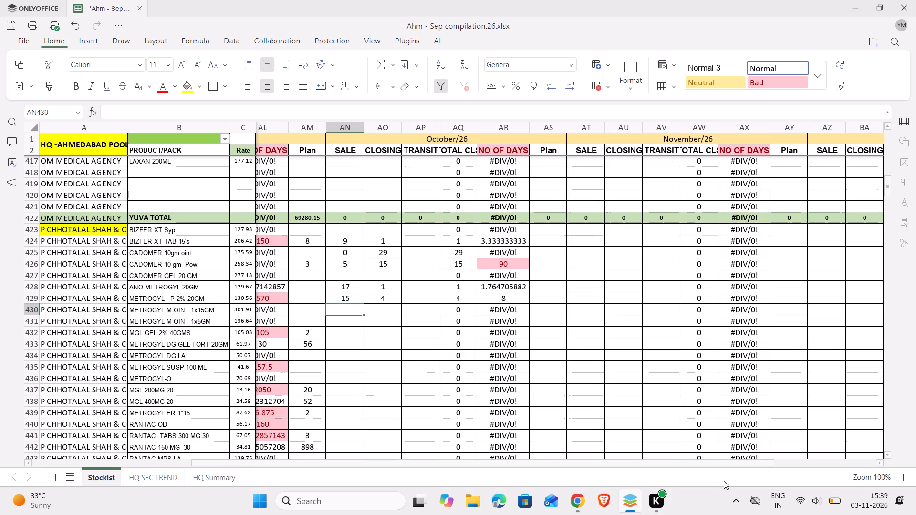
key("Down")
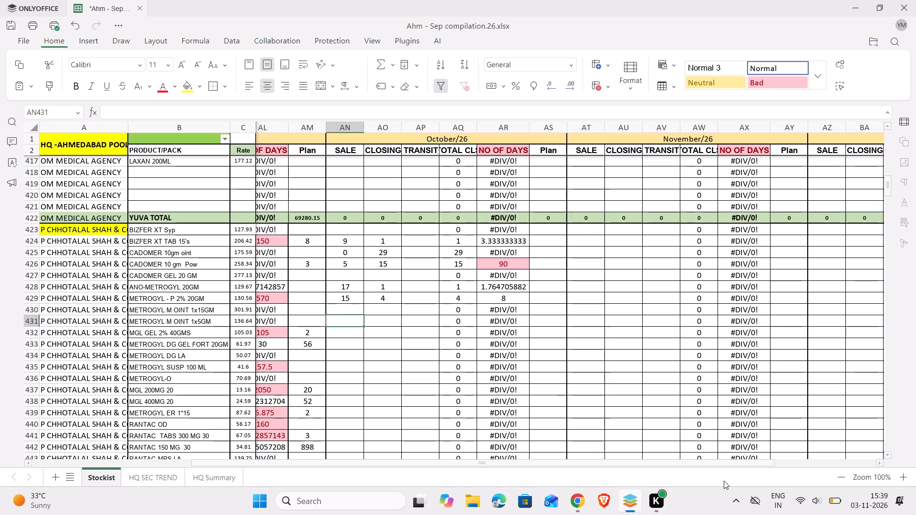
key("Down")
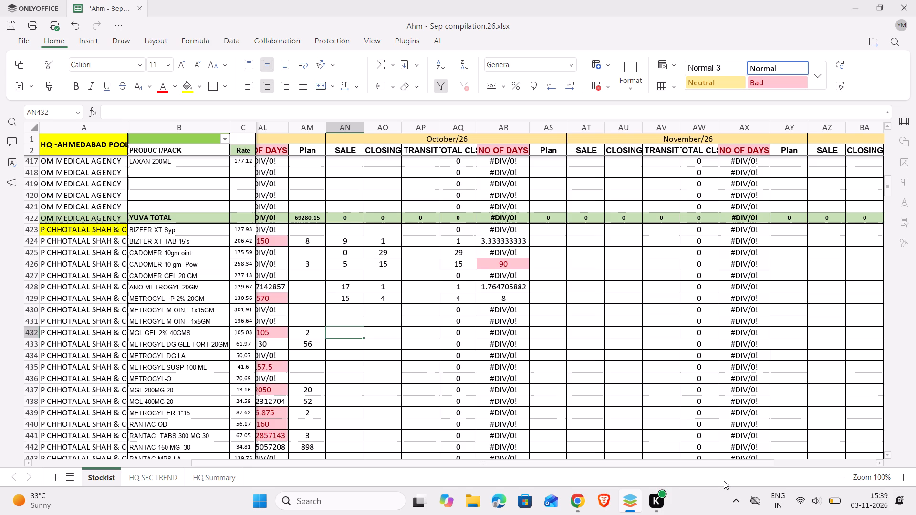
key("5")
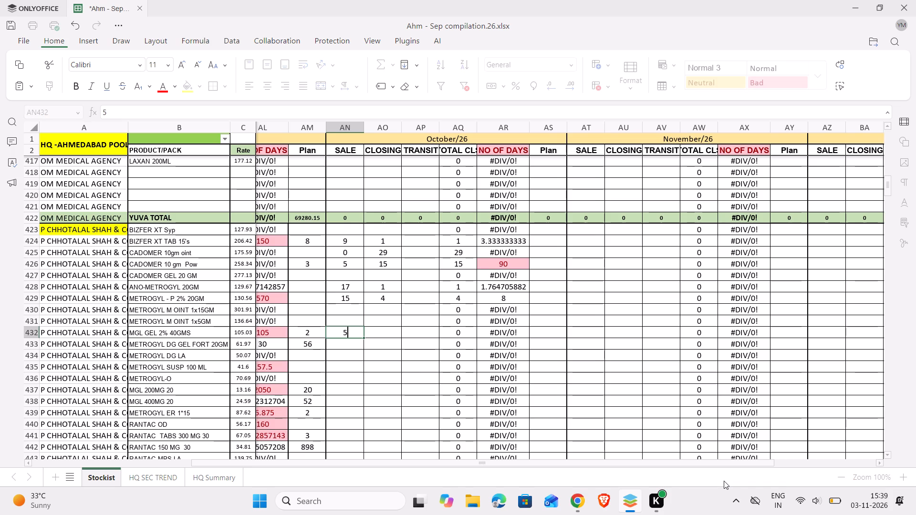
key("Tab")
key("2")
key("Down")
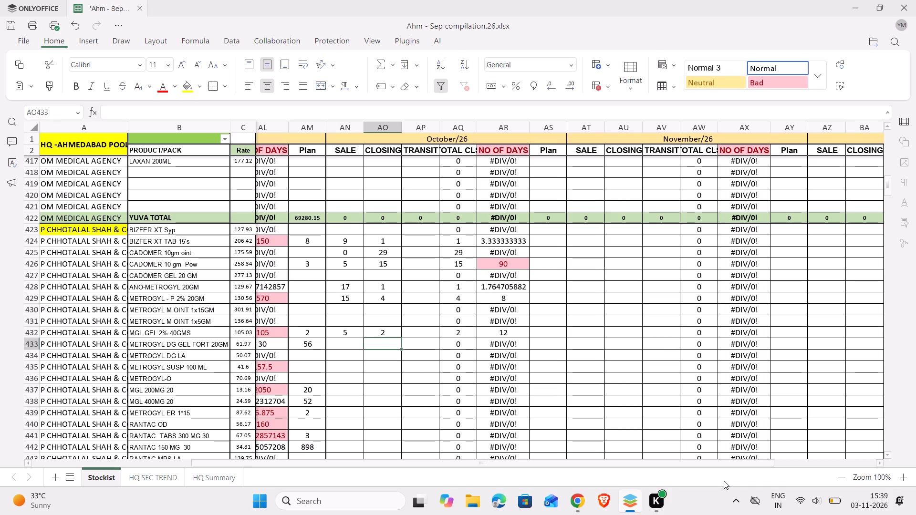
key("Left")
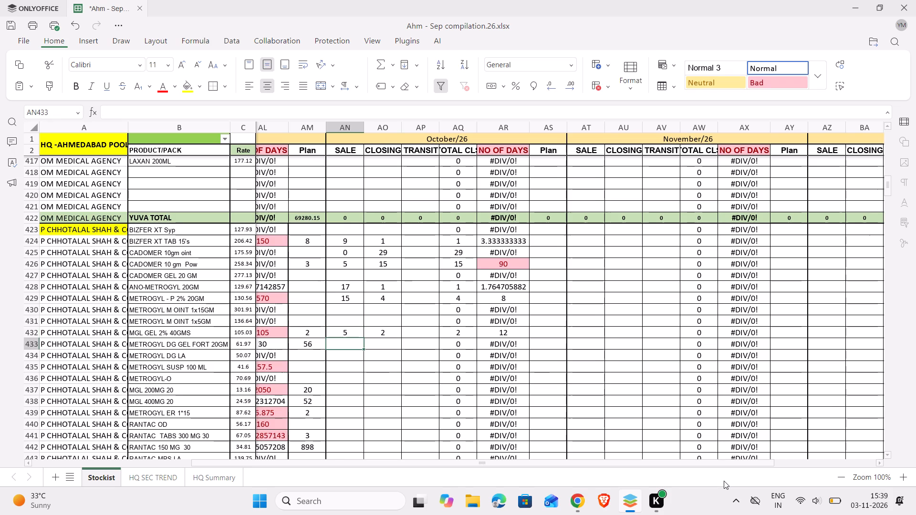
type("107")
key("Tab")
key("0")
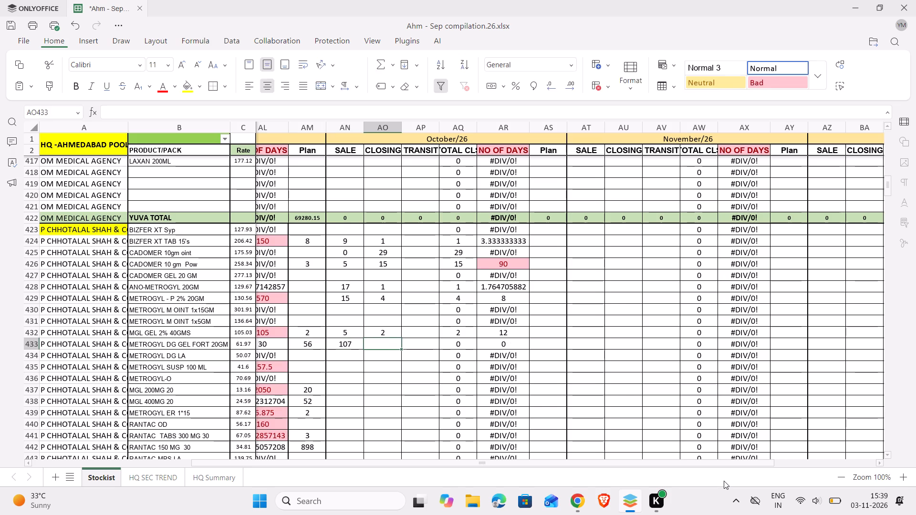
key("Down")
Leave METROGYL DG LA blank and enter October/26 sale 17, closing 4 for METROGYL SUSP 100 ML and sale 10, closing 14 for METROGYL-O.
key("Left")
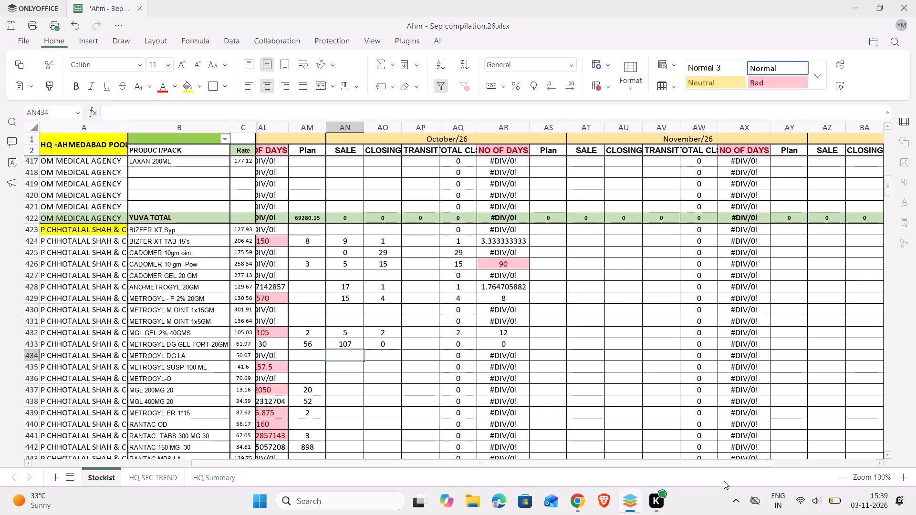
key("Down")
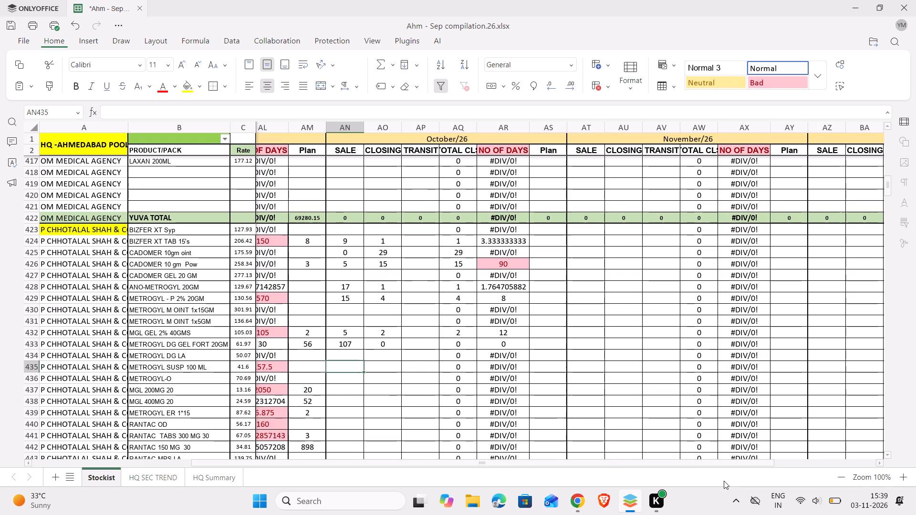
type("17")
key("Tab")
key("0")
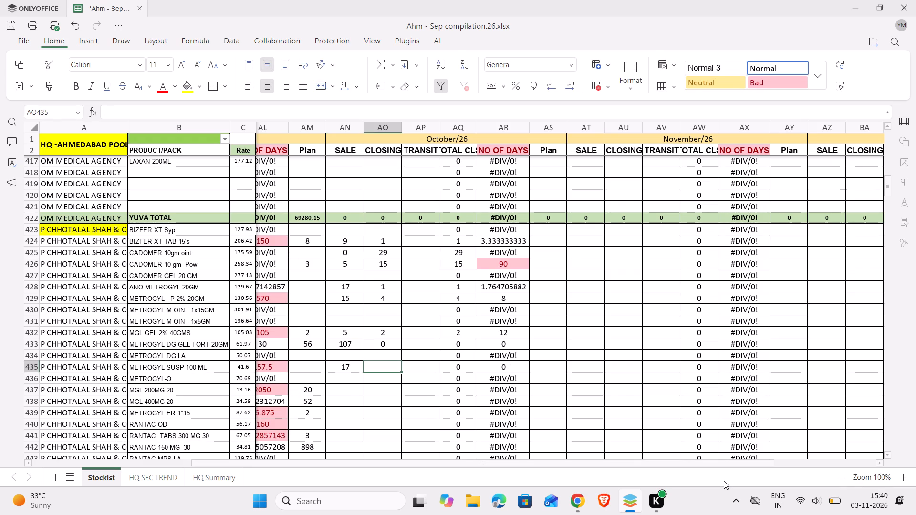
key("BackSpace")
key("4")
key("Down")
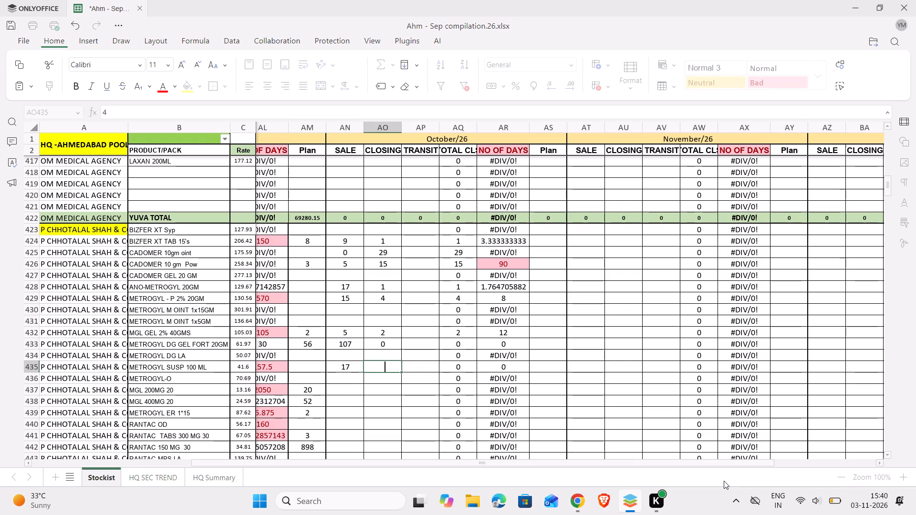
key("Left")
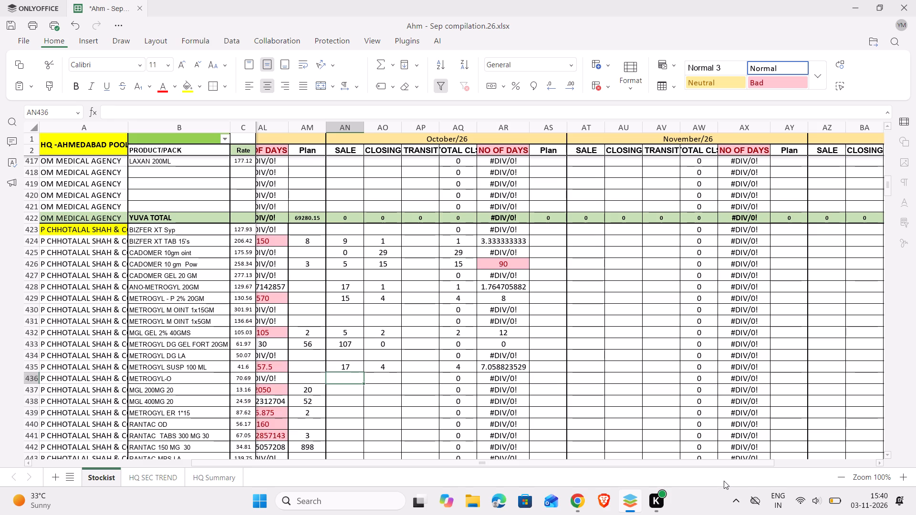
type("10")
key("Tab")
type("14")
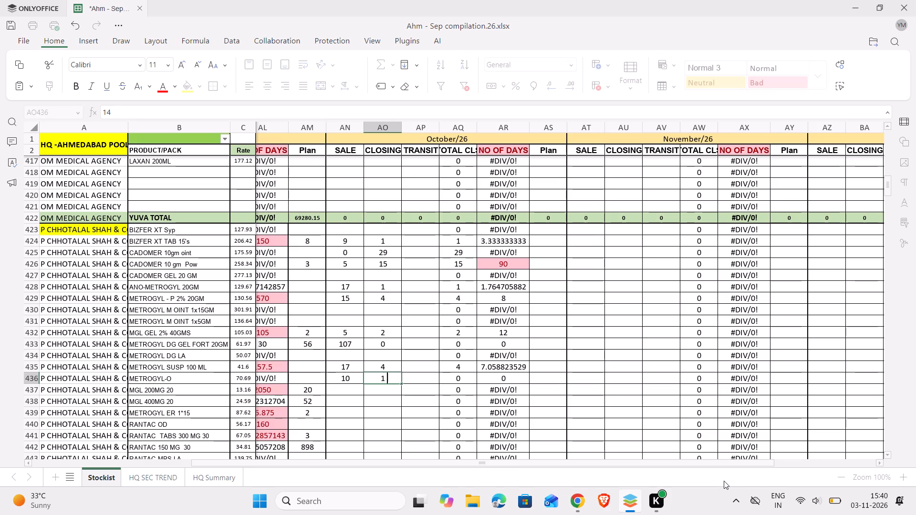
key("Down")
Enter P Chhotalal Shah & Co's October/26 sale 107, closing 98 for MGL 200MG and sale 253, closing 0 for MGL 400MG.
key("Left")
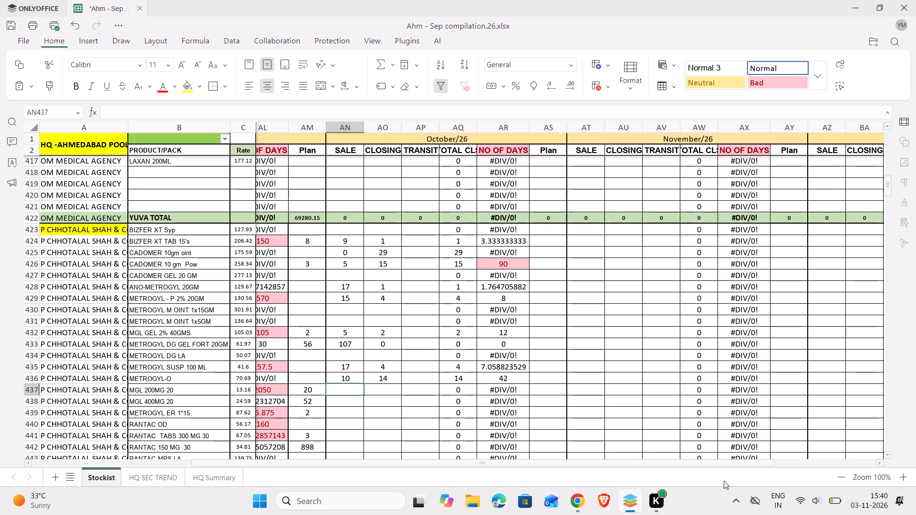
type("107")
key("Tab")
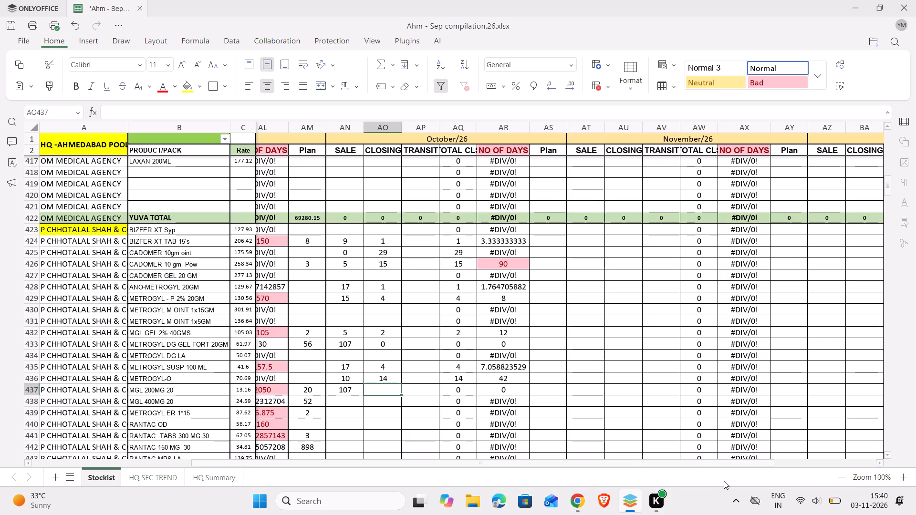
type("98")
key("Down")
key("Left")
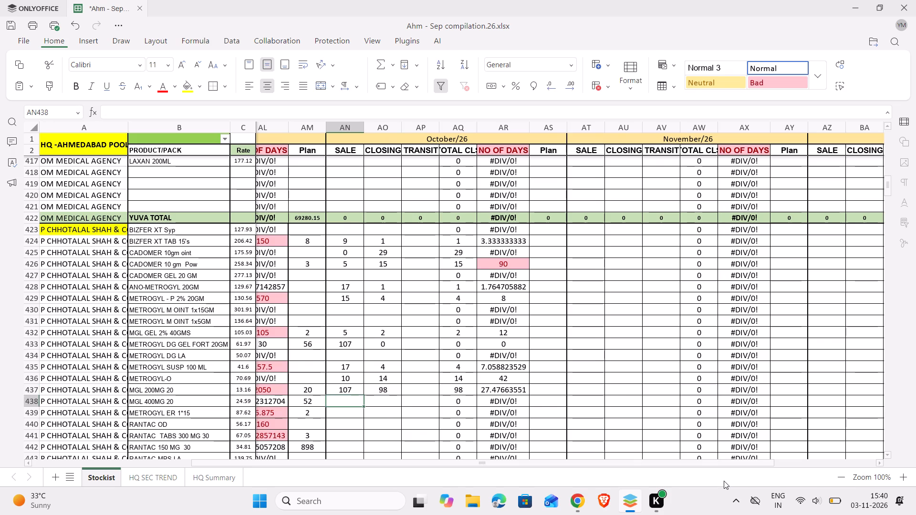
type("253")
key("Tab")
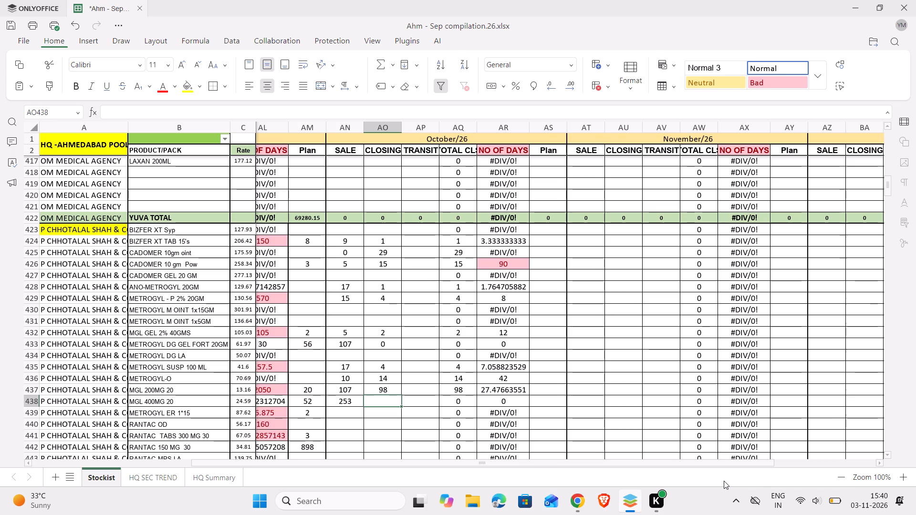
key("0")
key("Down")
Enter P Chhotalal Shah & Co's October/26 sale 22, closing 3 for METROGYL ER and sale 12, closing 4 for RANTAC OD.
key("Left")
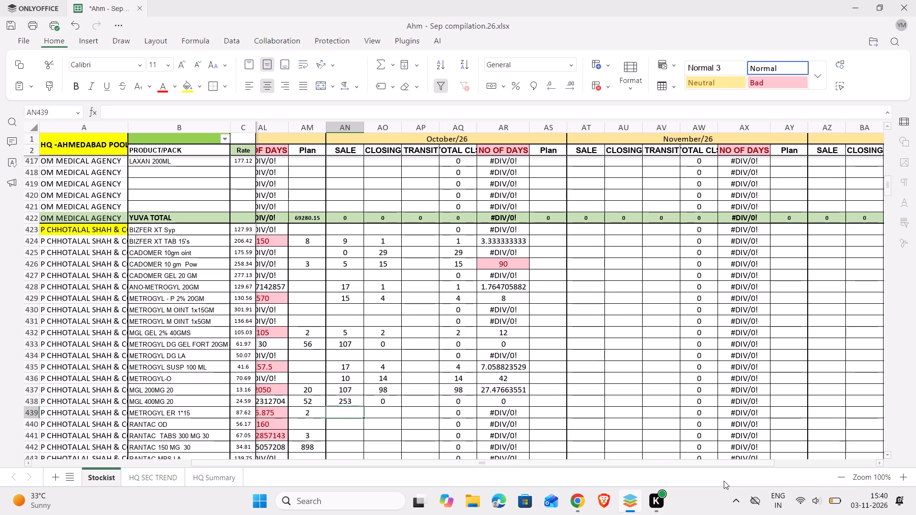
type("22")
key("Tab")
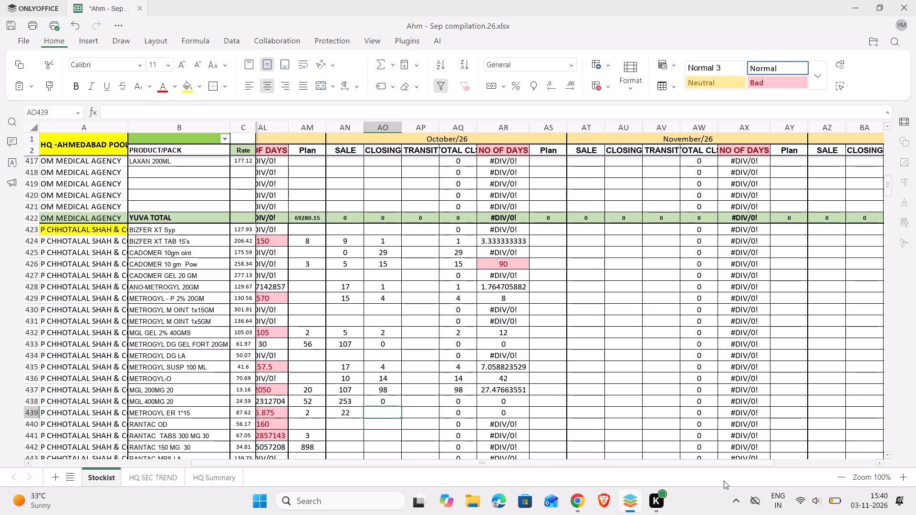
key("3")
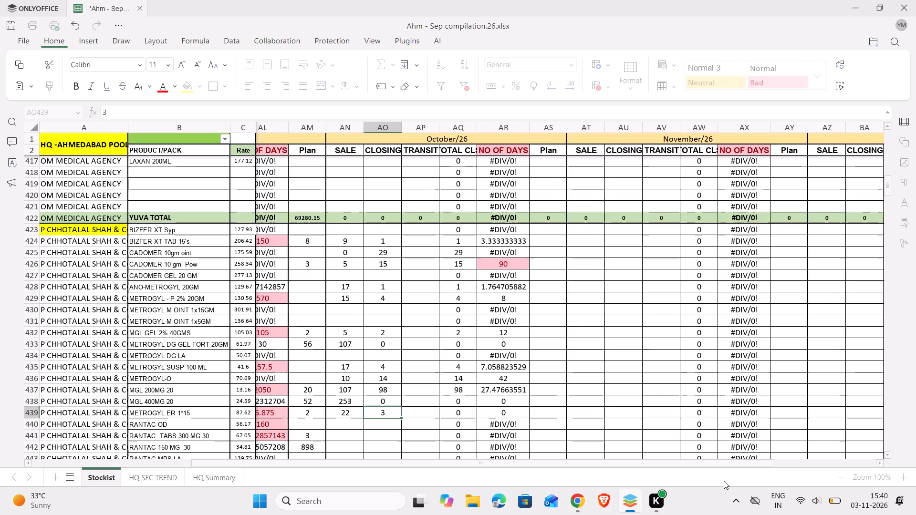
key("Down")
key("Left")
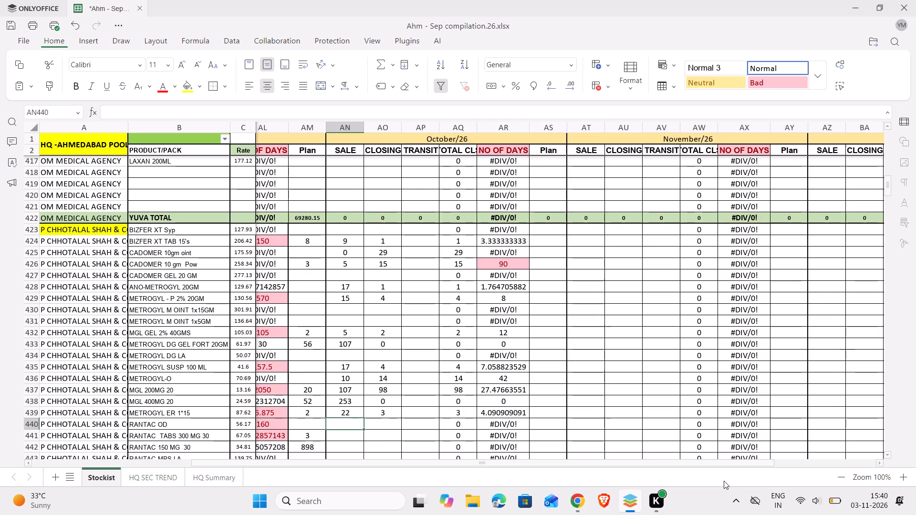
type("12")
key("Tab")
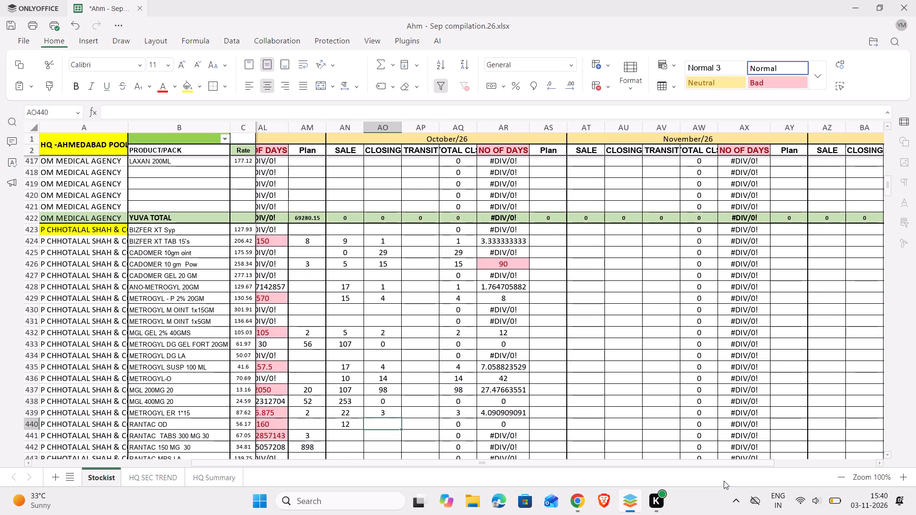
key("4")
key("Down")
Enter October/26 sale 144, closing 104 for RANTAC TABS 300 MG and sale 925, closing 0 for RANTAC 150 MG.
key("Left")
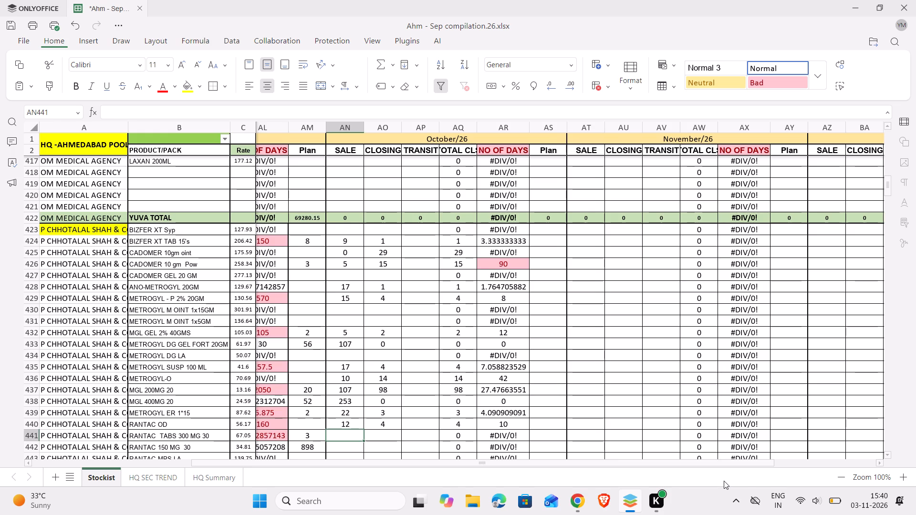
type("144")
key("Tab")
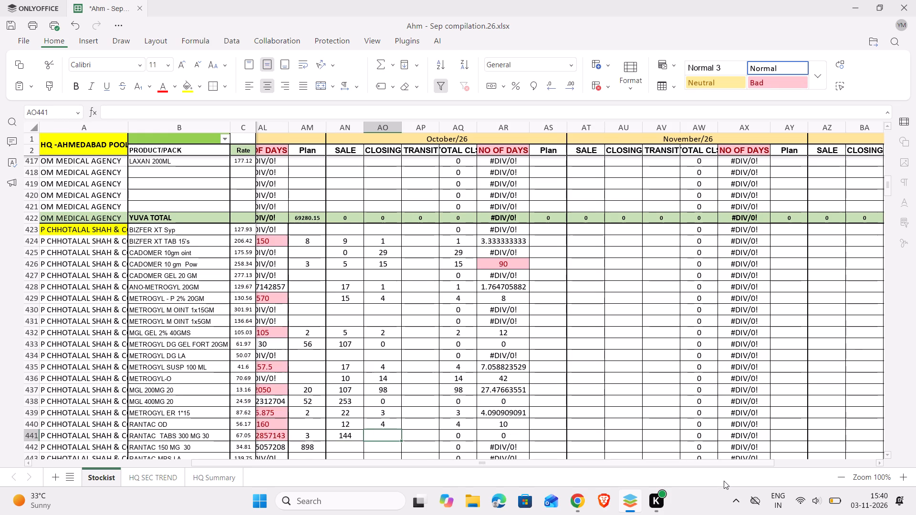
type("104")
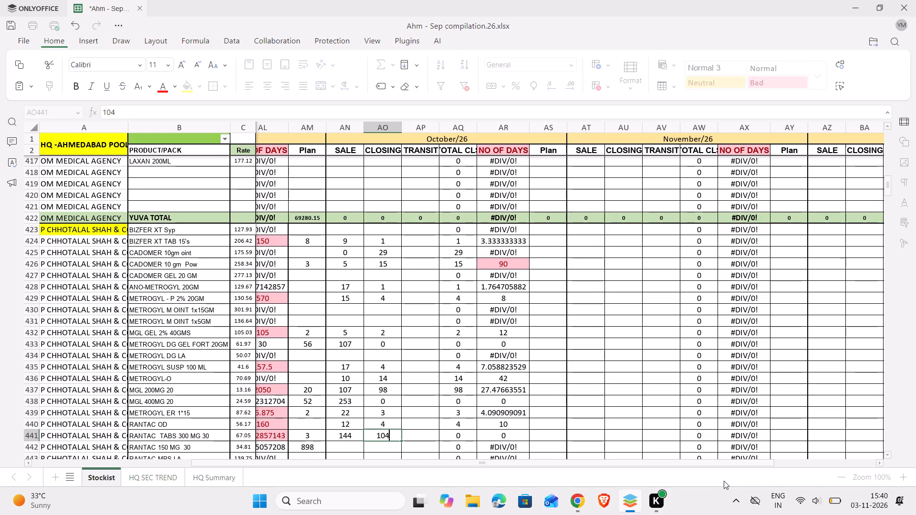
key("Down")
key("Left")
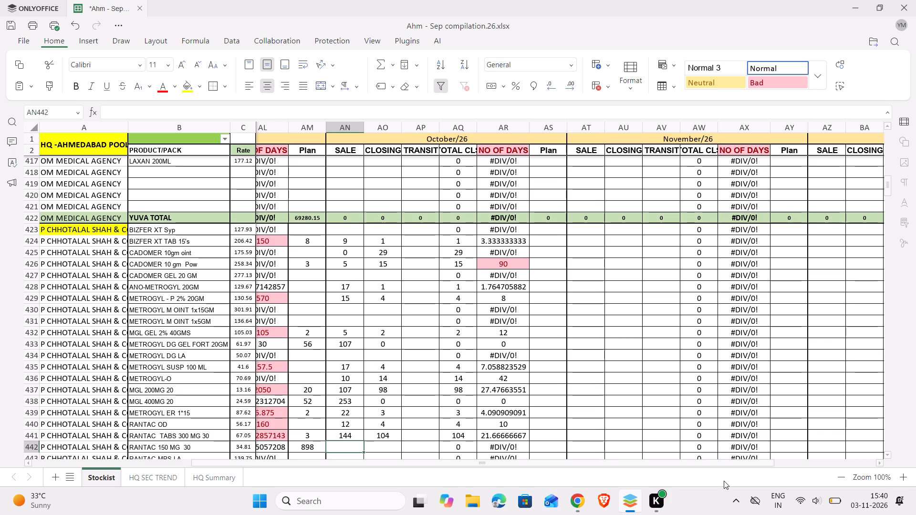
key("9")
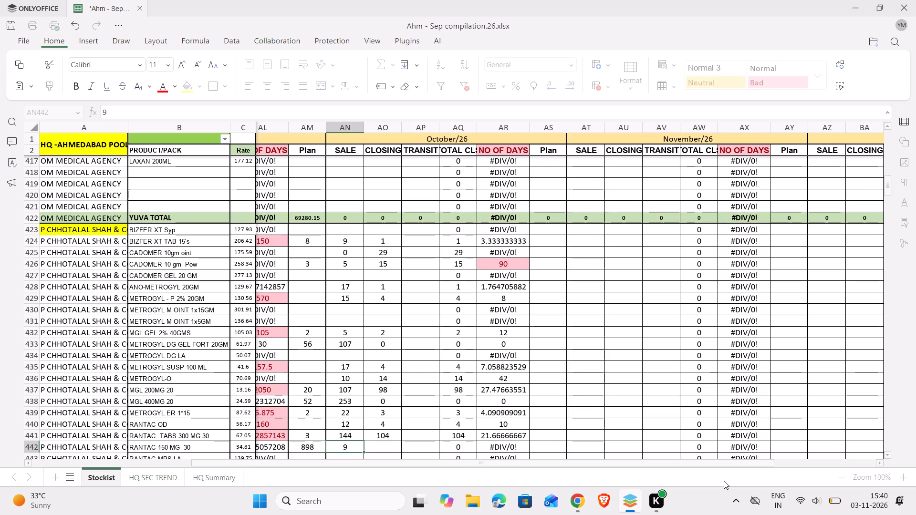
key("BackSpace")
key("equal")
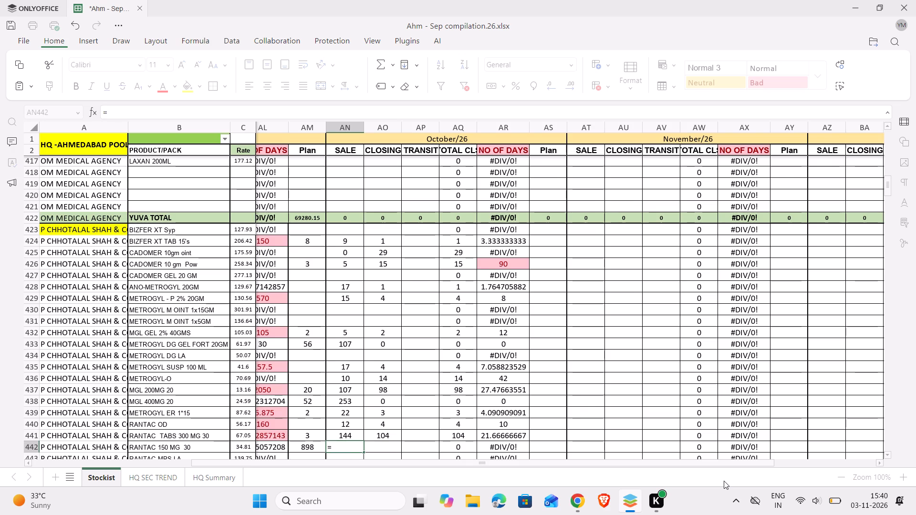
key("BackSpace")
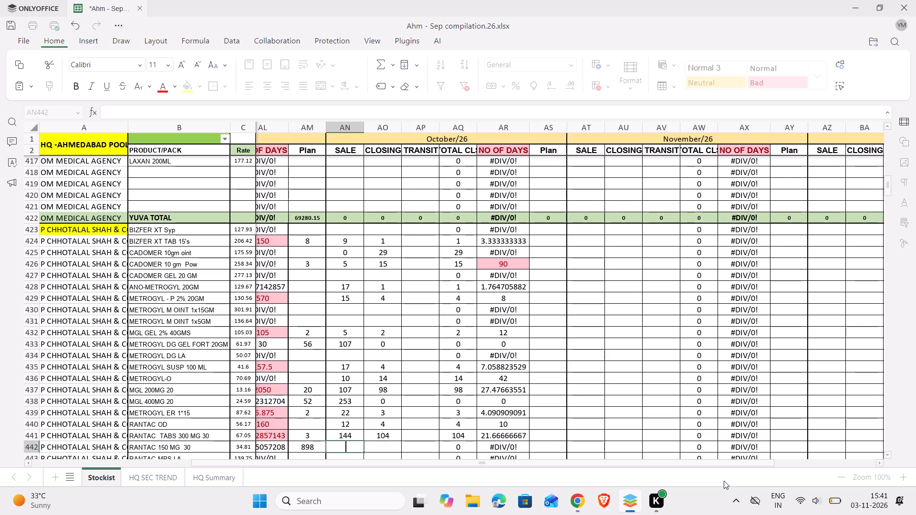
type("925")
key("Tab")
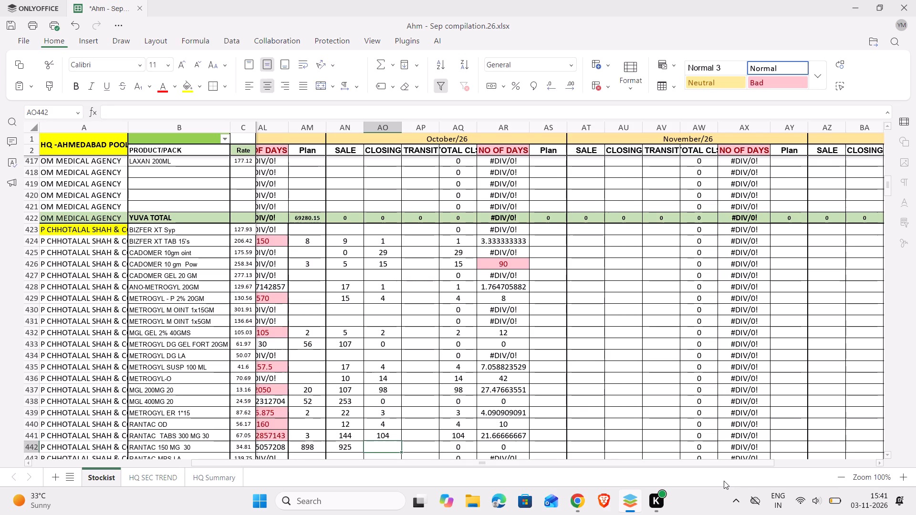
key("0")
key("Down")
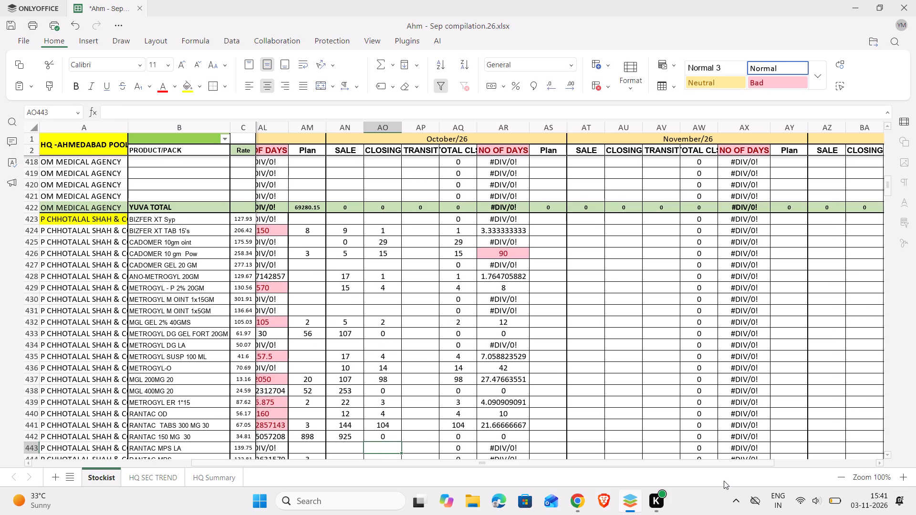
Leave RANTAC MPS LA blank and enter October/26 sale 10, closing 3 for RANTAC MPS and sale 139, closing 0 for RANTAC DOM Tabs 30's.
key("Left")
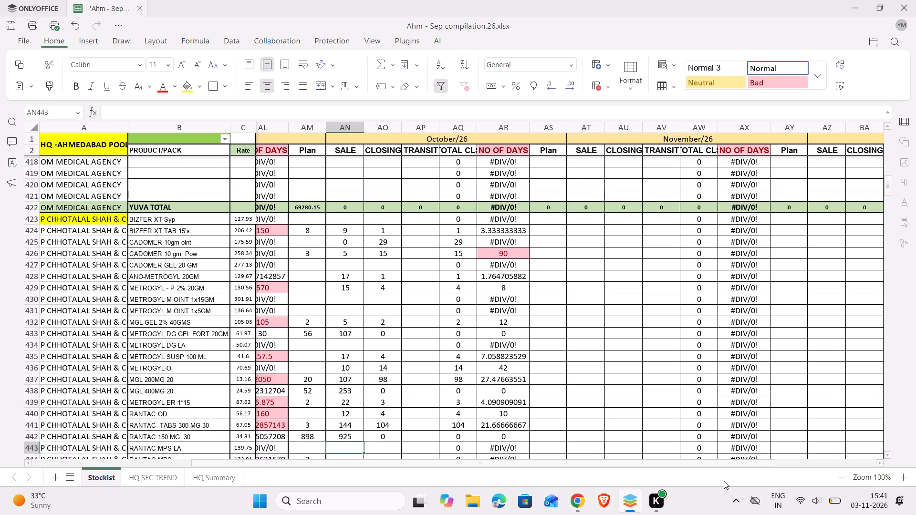
key("Down")
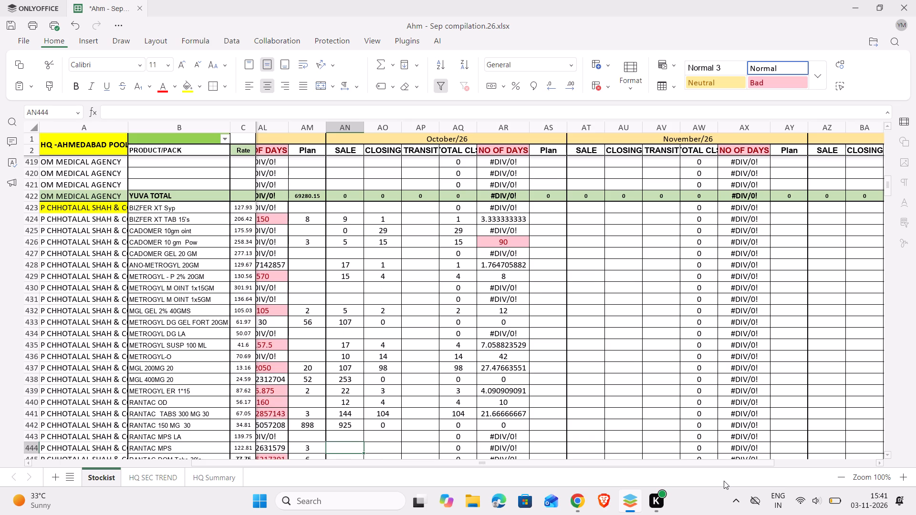
type("10")
key("Tab")
key("3")
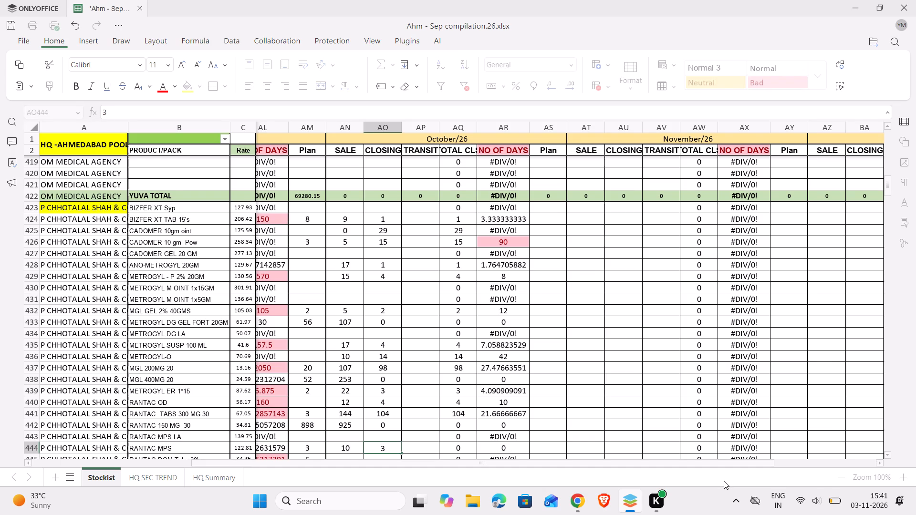
key("Down")
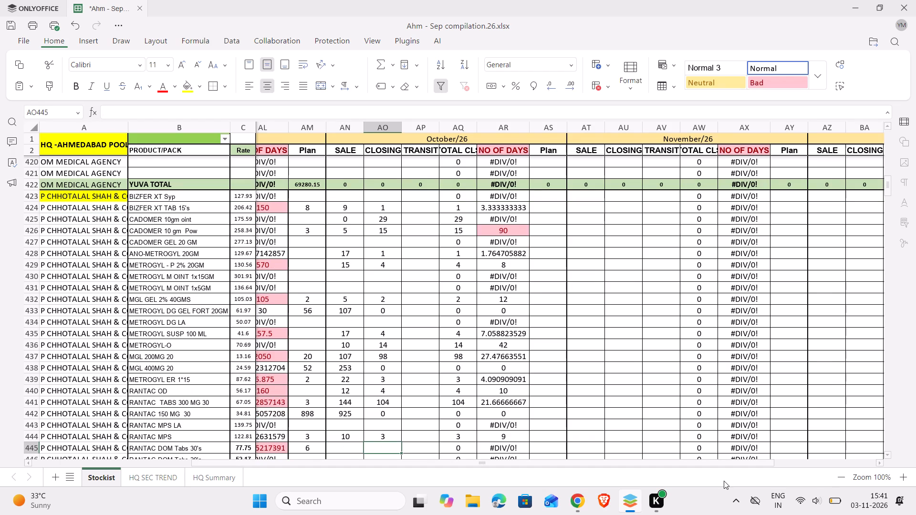
key("Left")
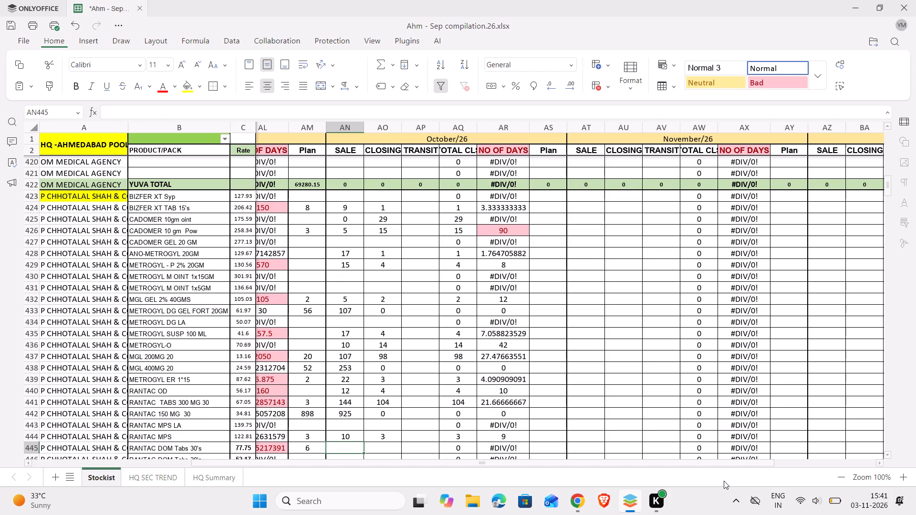
type("139")
key("Tab")
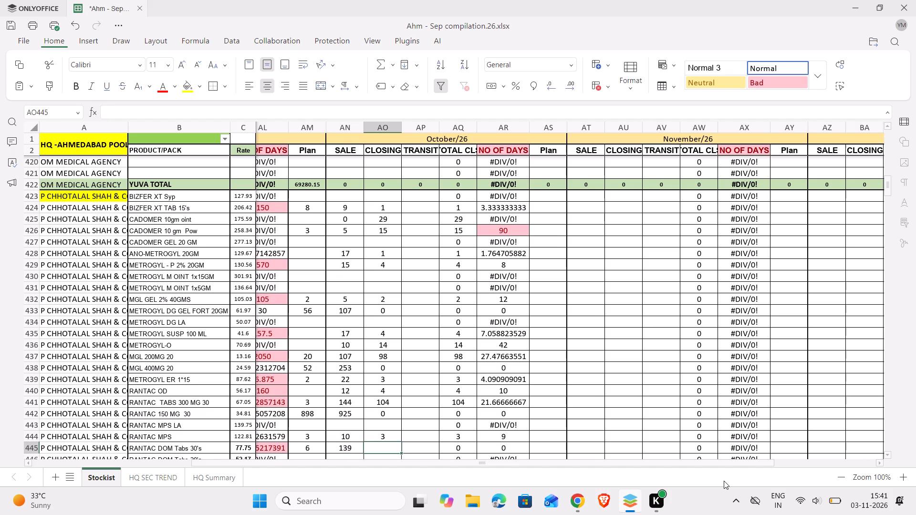
key("0")
key("Down")
Leave RANTAC DOM Tabs 20's and RANTAC RD blank and enter October/26 sale 0, closing 1 for RANRAFT 200 ML.
key("Down")
key("Down")
key("Down")
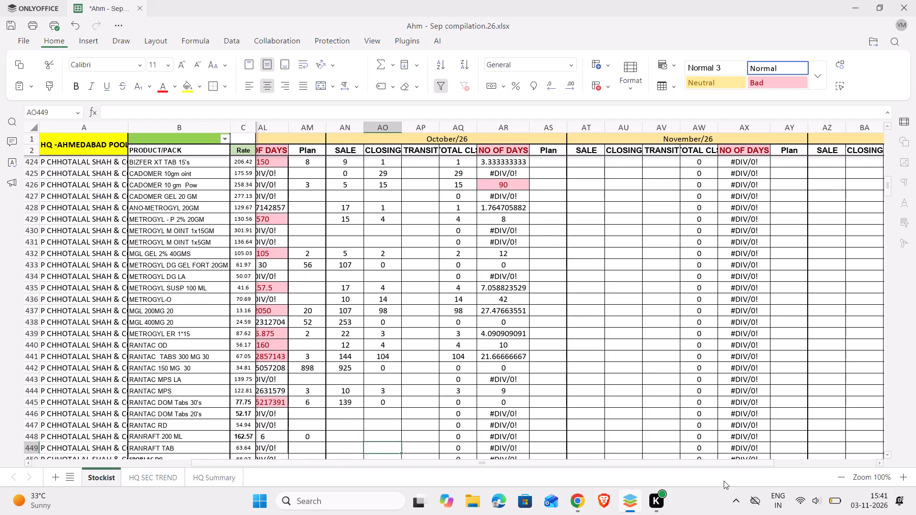
key("Left")
key("Up")
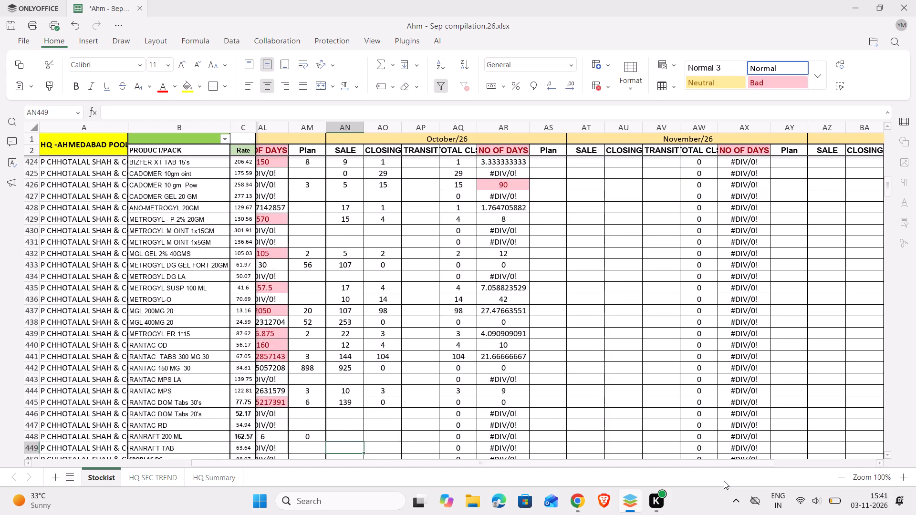
key("Up")
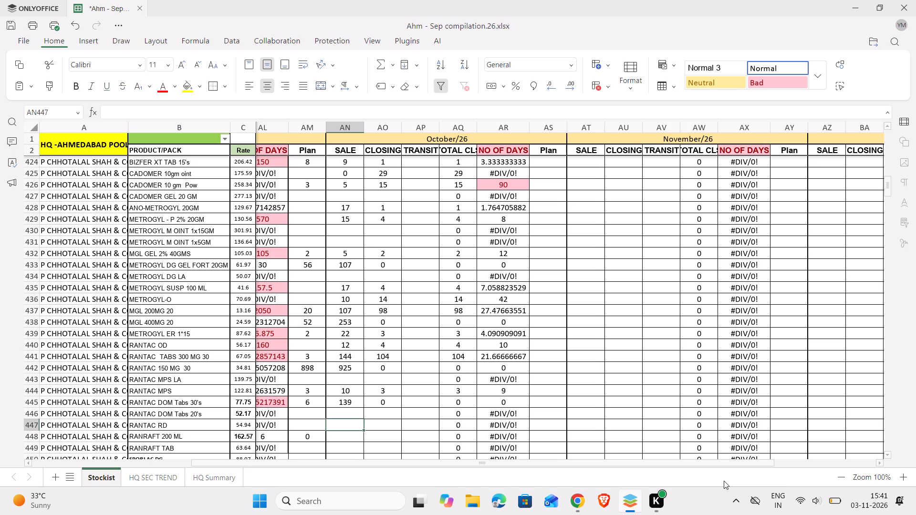
key("Down")
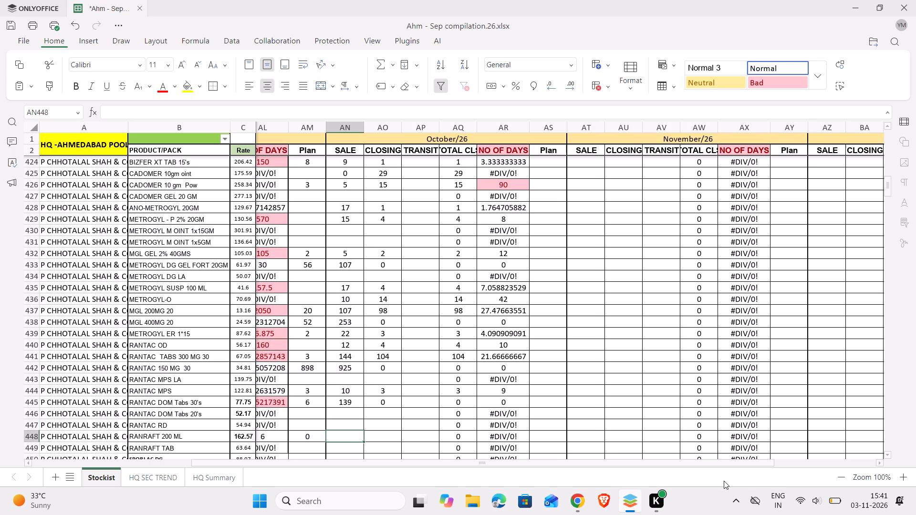
key("Down")
key("Up")
key("0")
key("Tab")
key("1")
key("Down")
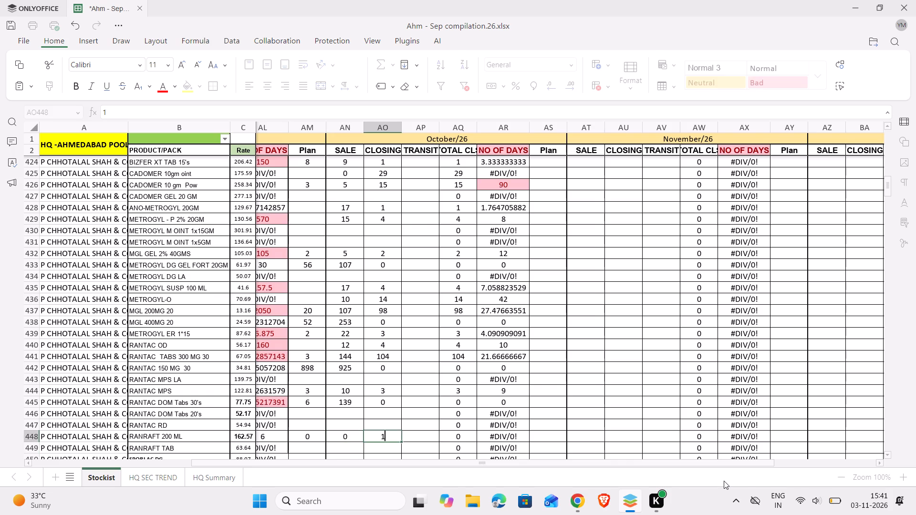
Leave RANRAFT TAB, SPORLAC DG and LAXAN 100ML blank and enter October/26 sale 2, closing 8 for LAXAN 200ML.
key("Left")
key("Down")
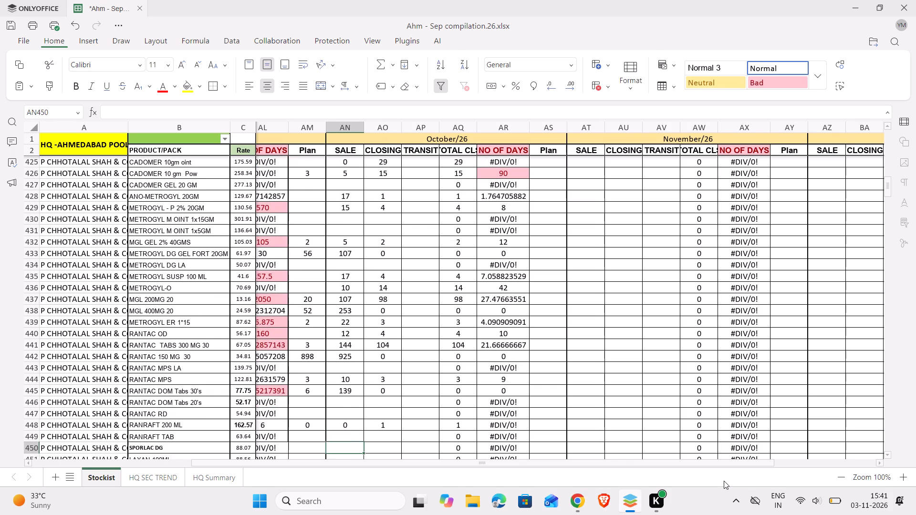
key("Down")
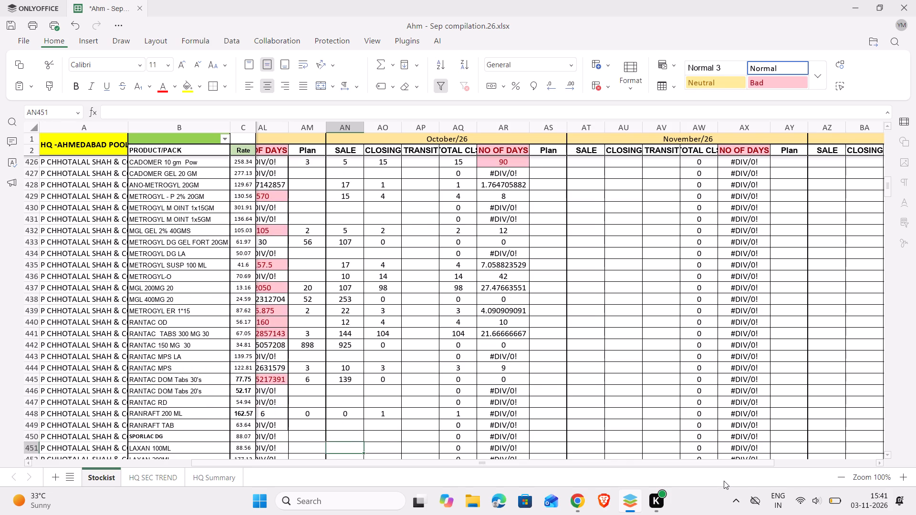
key("Down")
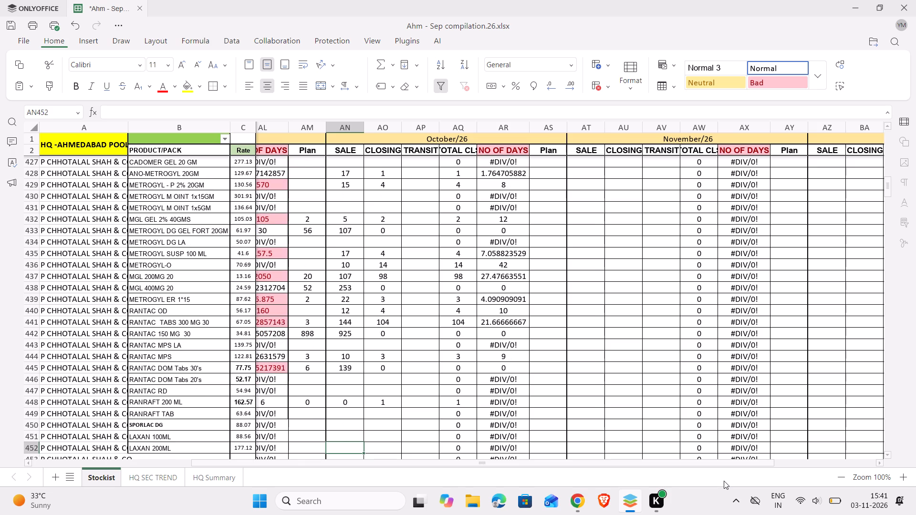
key("Up")
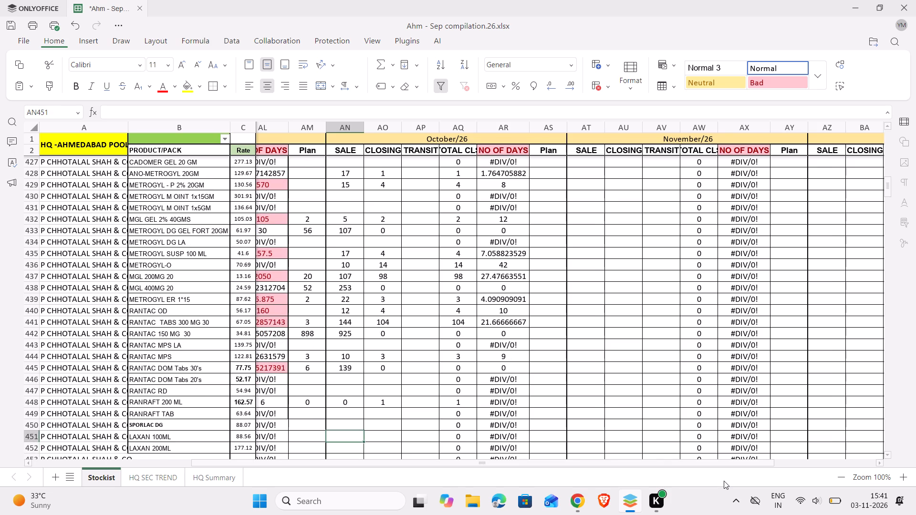
key("Down")
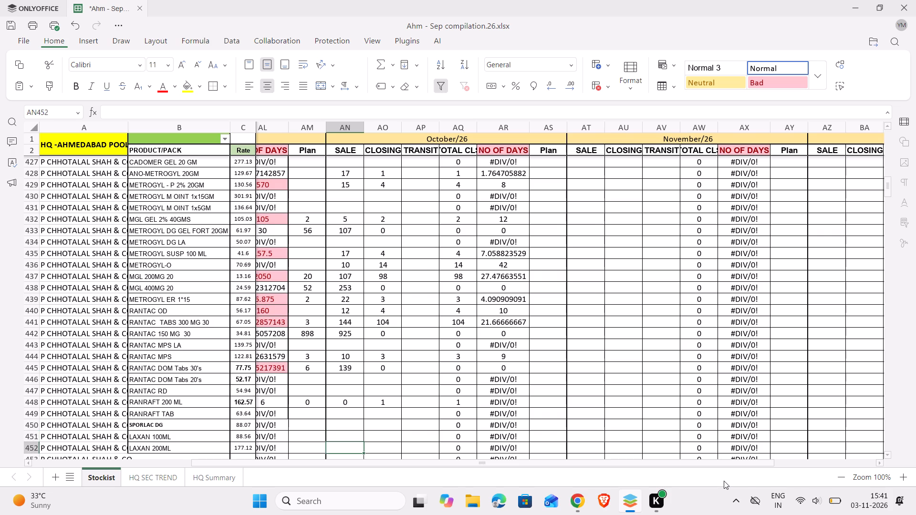
key("2")
key("Tab")
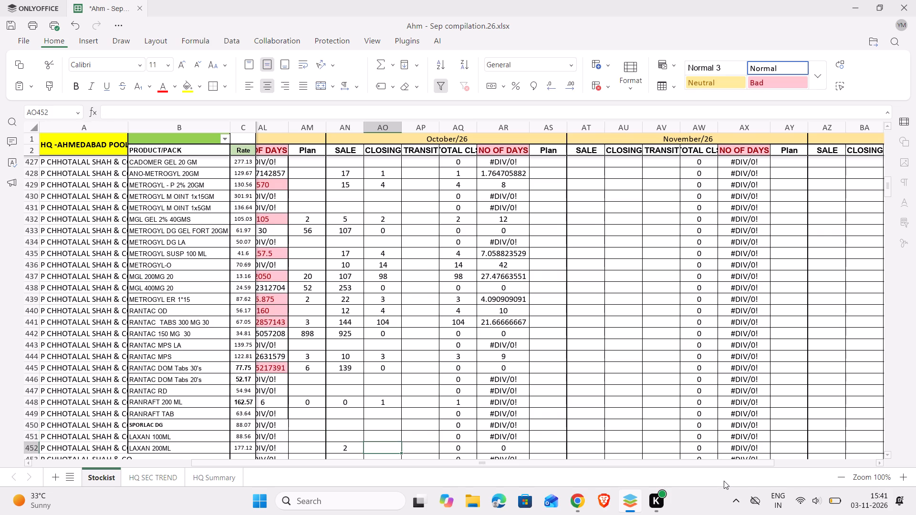
key("8")
key("Down")
Move on to the PARAS DISTRIBUTORS block, starting at the October/26 sale cell of BIZFER XT Syp.
key("Down")
key("Down")
key("Down")
key("Down")
key("Down")
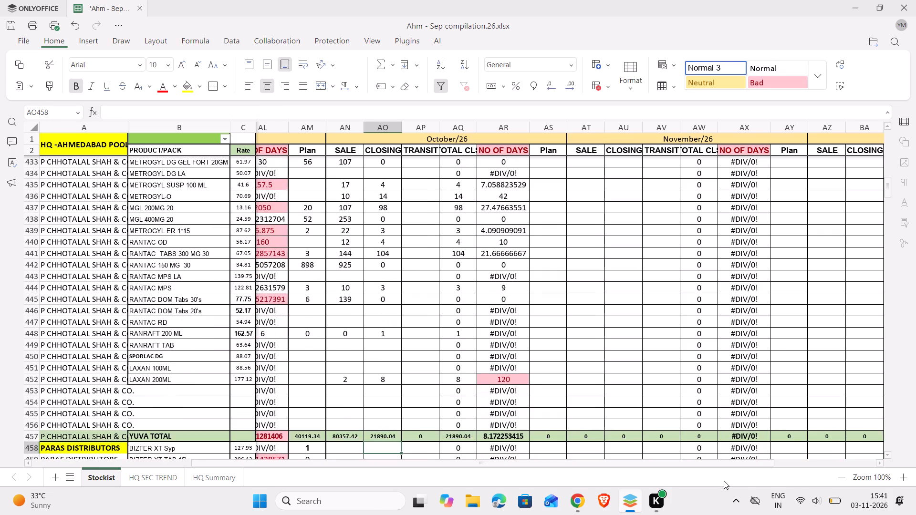
key("Down")
key("Down")
key("Down")
key("Down")
key("Up")
key("Up")
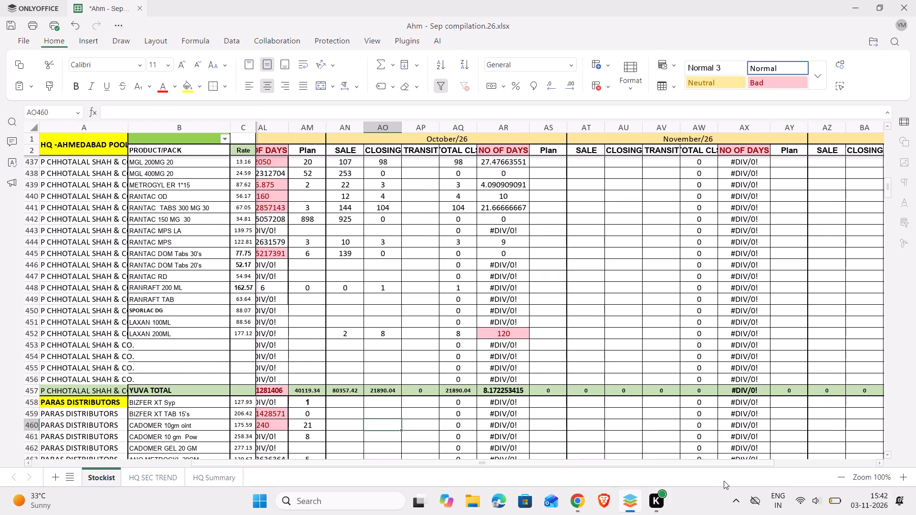
key("Up")
key("Up")
key("Left")
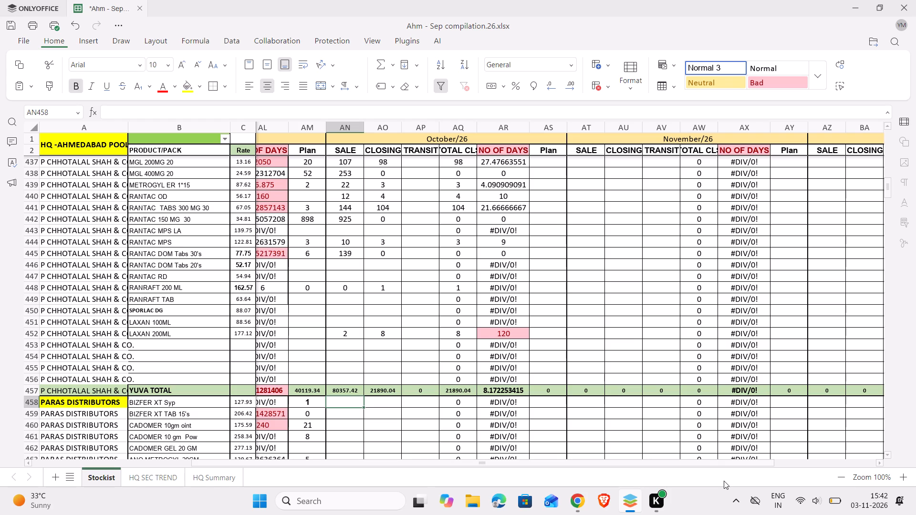
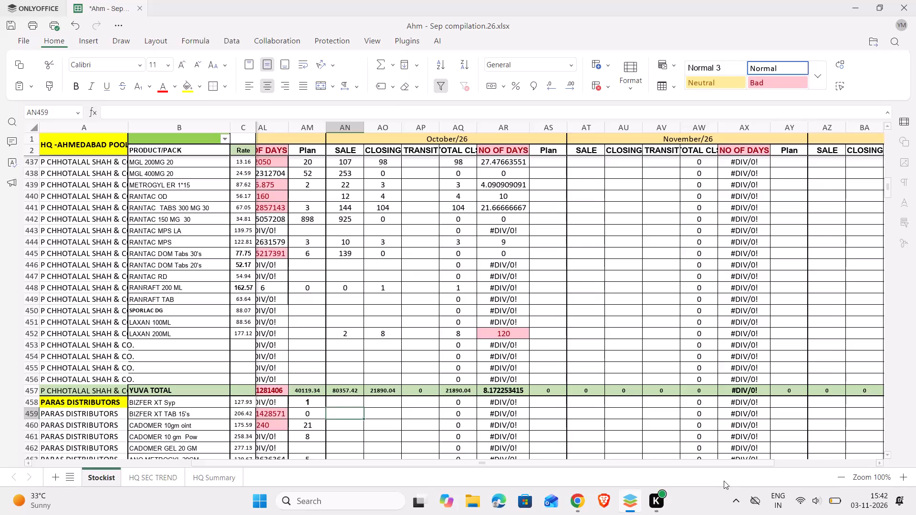
For PARAS DISTRIBUTORS, enter October/26 sale 27, closing 35 for BIZFER XT TAB 15's and sale 5, closing 3 for CADOMER 10gm oint.
type("7`")
key("BackSpace")
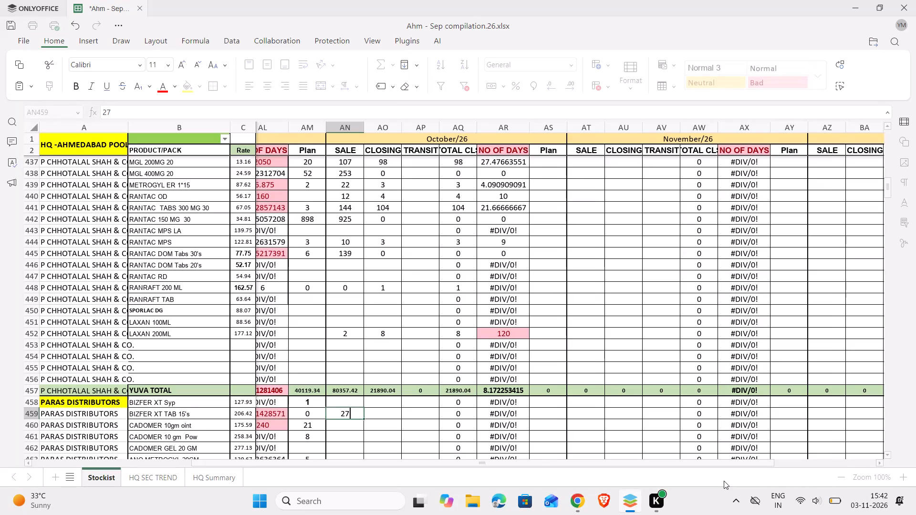
key("Tab")
type("35")
key("Down")
key("Left")
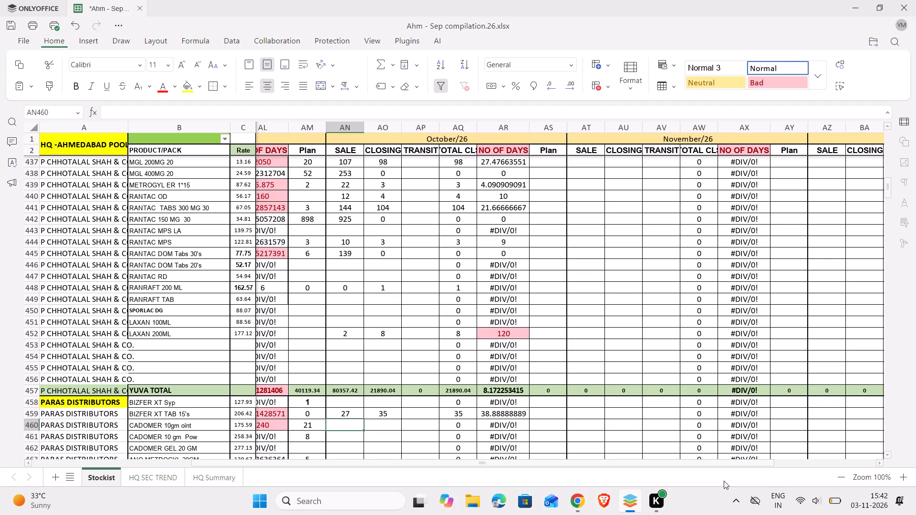
key("5")
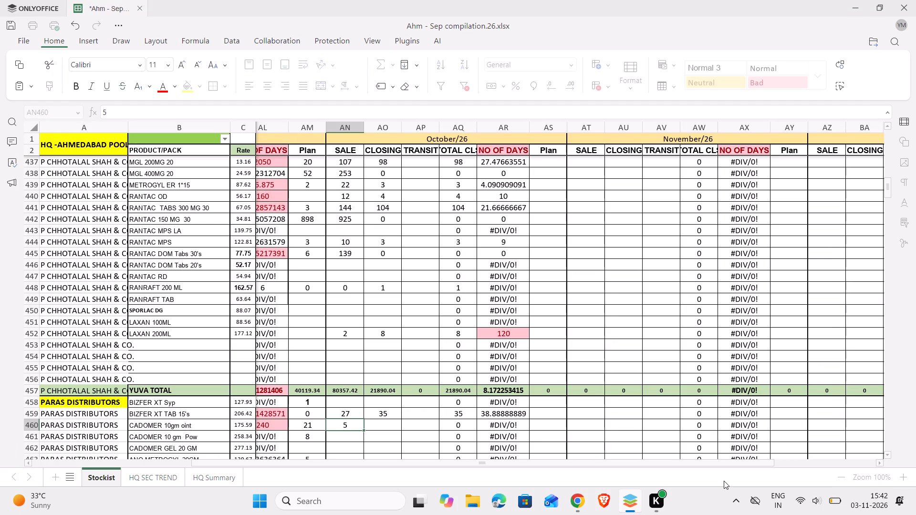
key("Tab")
key("3")
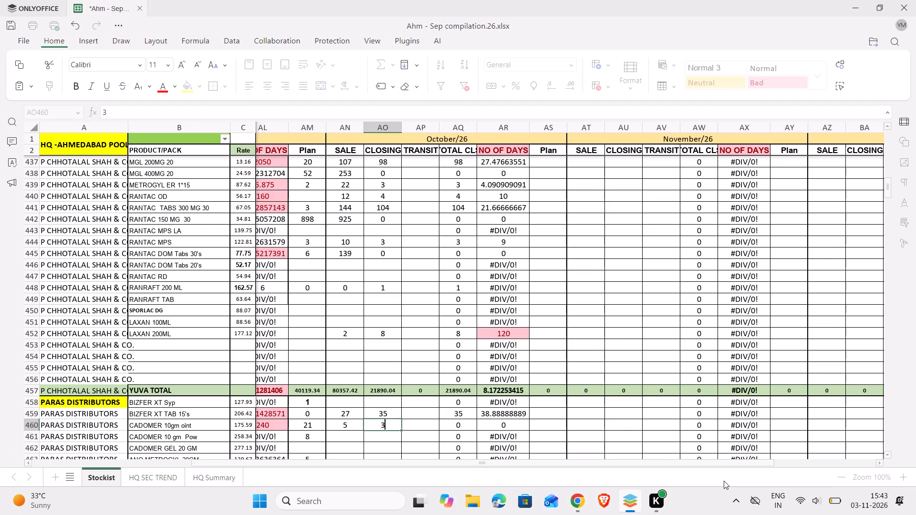
key("Down")
key("Left")
Leave CADOMER 10 gm Pow and GEL blank; enter October/26 sale 26, closing 26 for ANO-METROGYL 20GM and sale 119, closing 107 for METROGYL-P 2%.
key("Down")
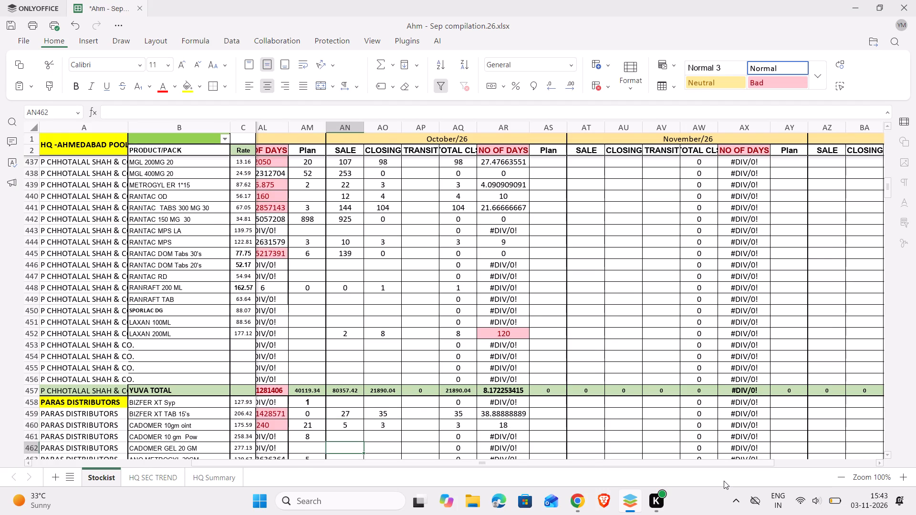
key("Down")
key("Down")
key("Up")
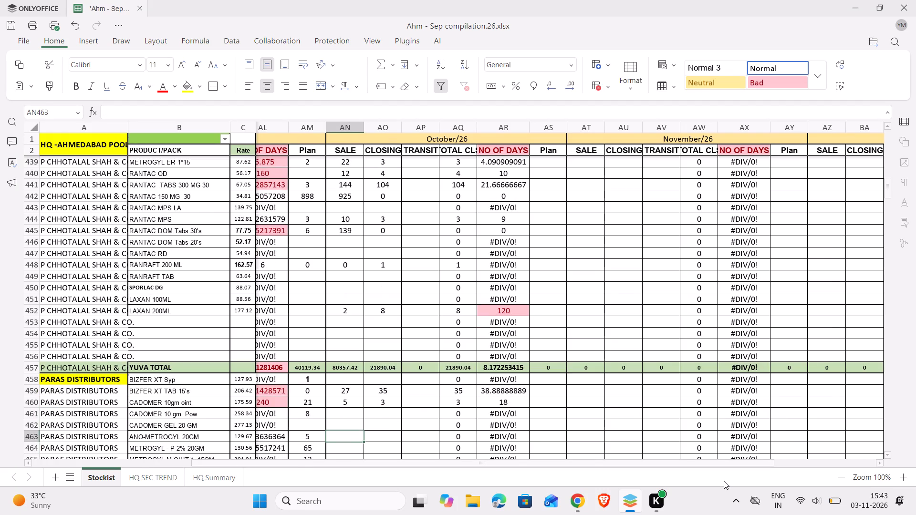
type("26")
key("Tab")
type("26")
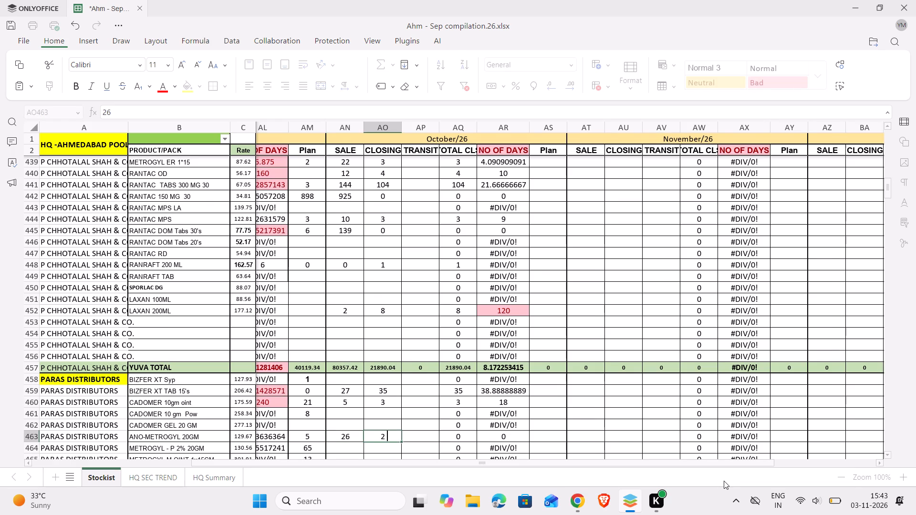
key("Down")
key("Left")
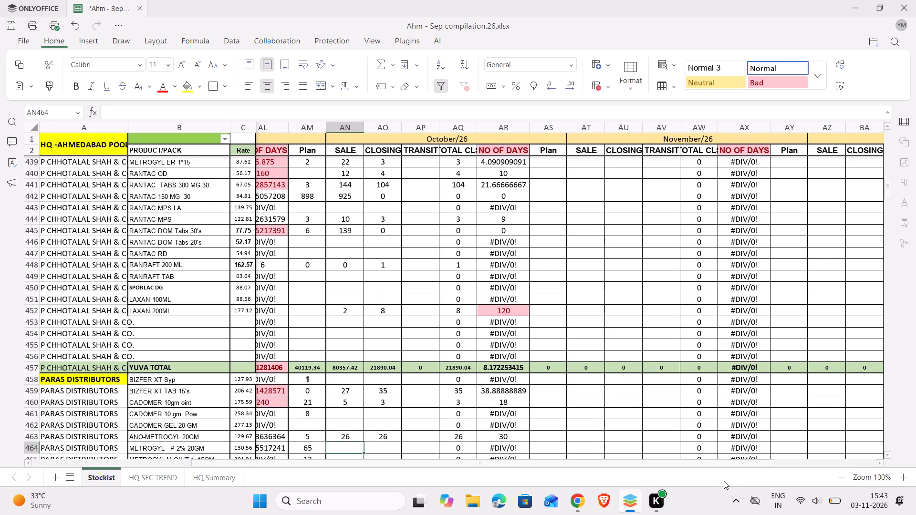
type("119")
key("Tab")
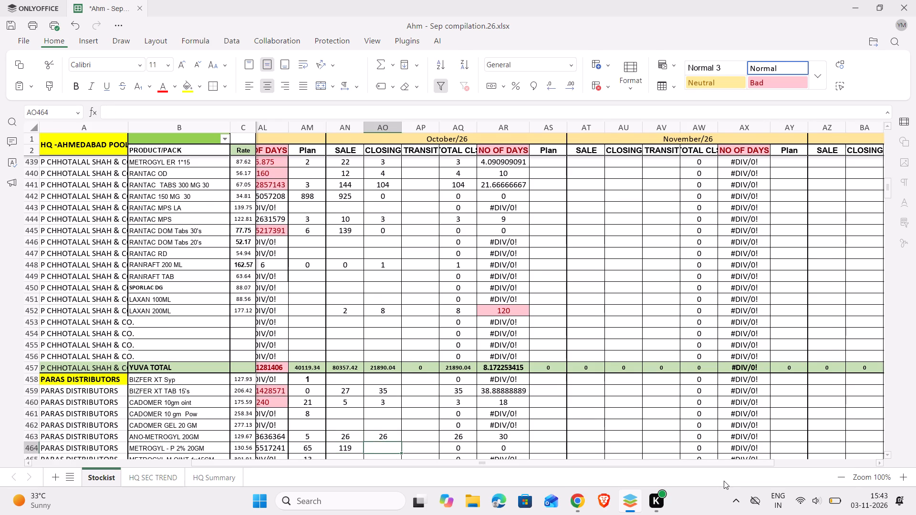
key("3")
key("BackSpace")
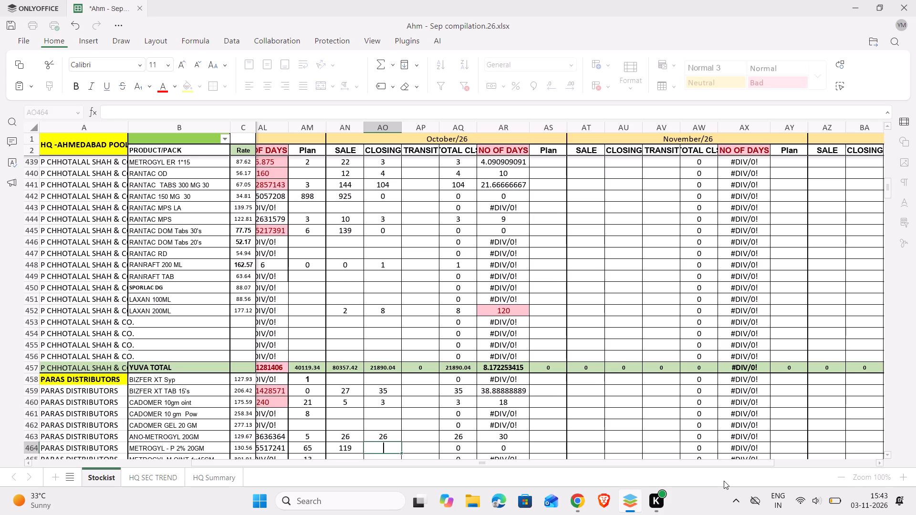
type("107")
key("Down")
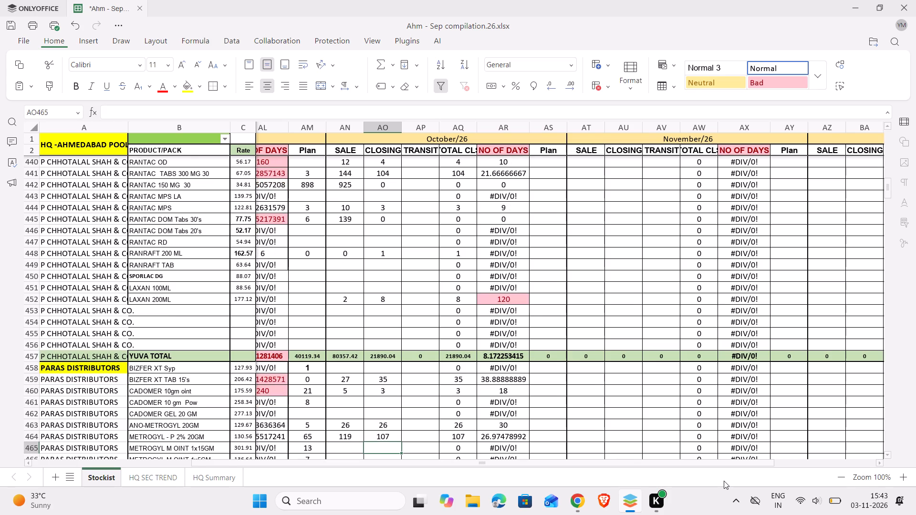
Leave both METROGYL M OINT rows blank and enter October/26 sale 14, closing 91 for MGL GEL 2% 40GMS.
scroll(724, 481, "down", 4)
scroll(724, 481, "up", 1)
scroll(724, 481, "down", 4)
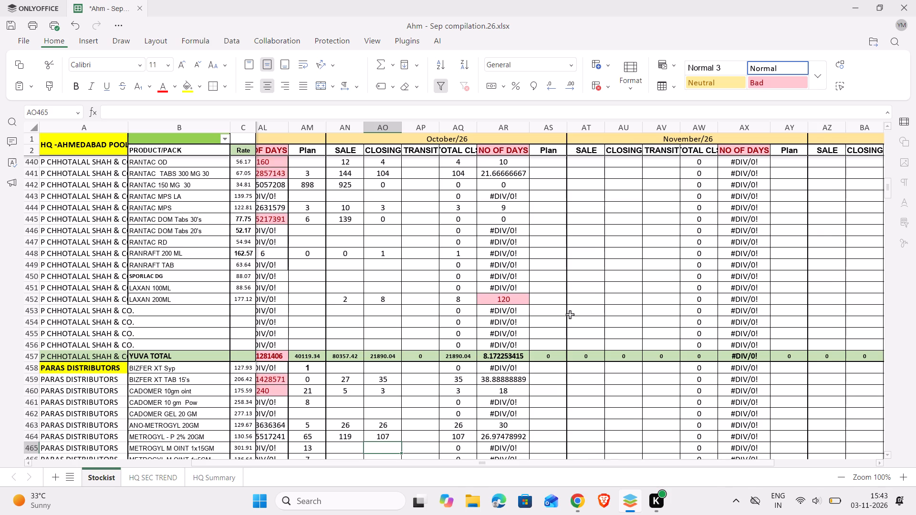
scroll(570, 314, "down", 1)
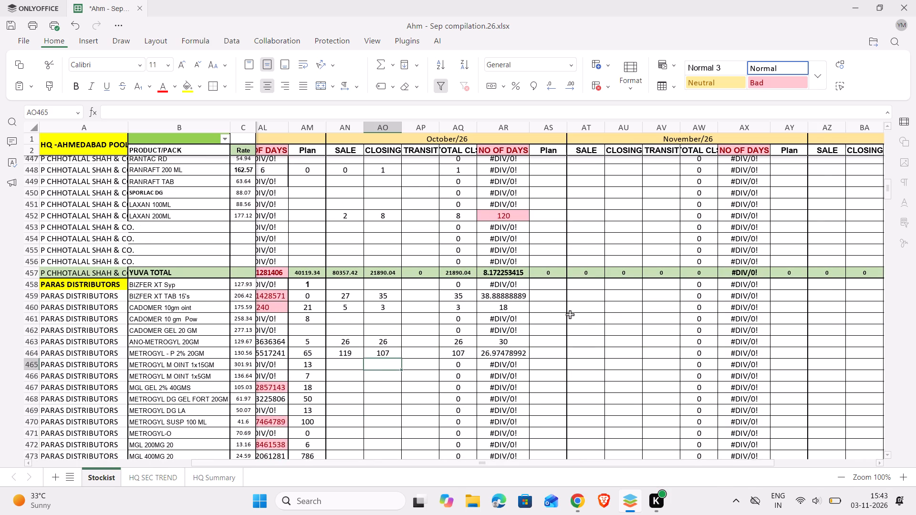
key("Down")
key("Down")
key("Left")
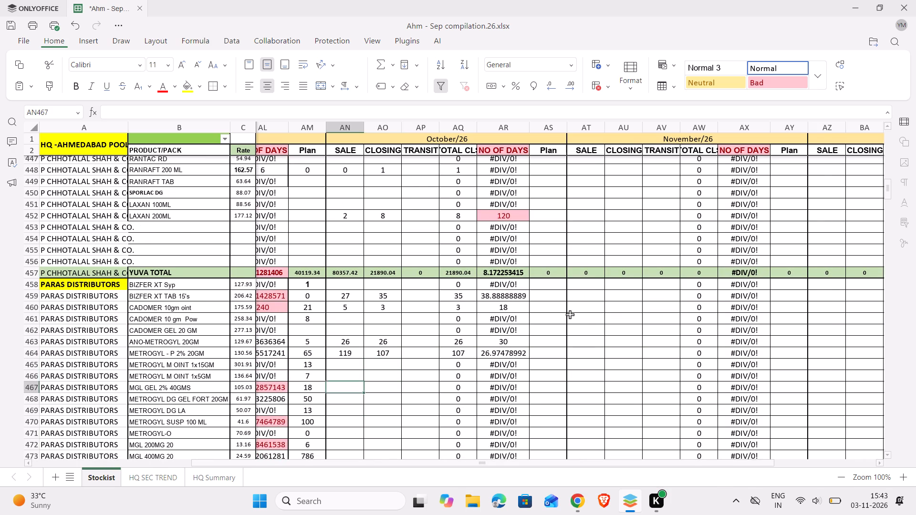
type("14")
key("Tab")
key("9")
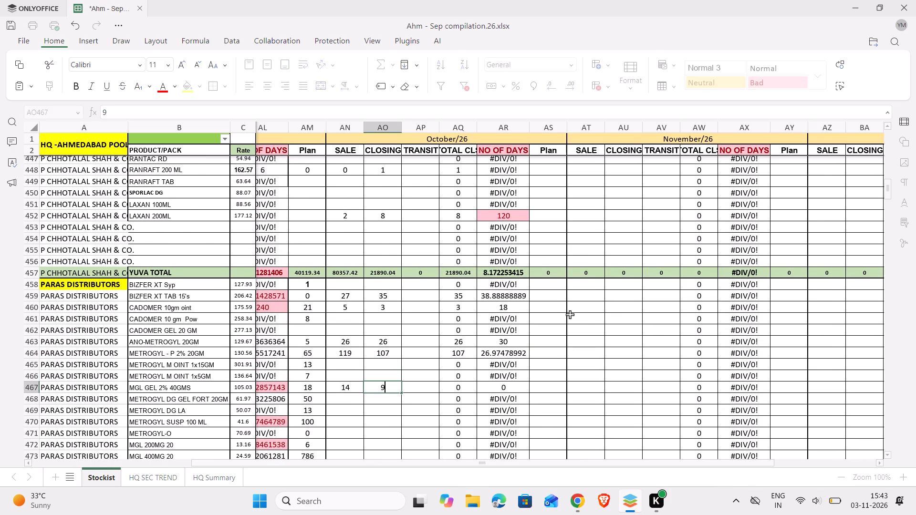
key("1")
key("Down")
key("Left")
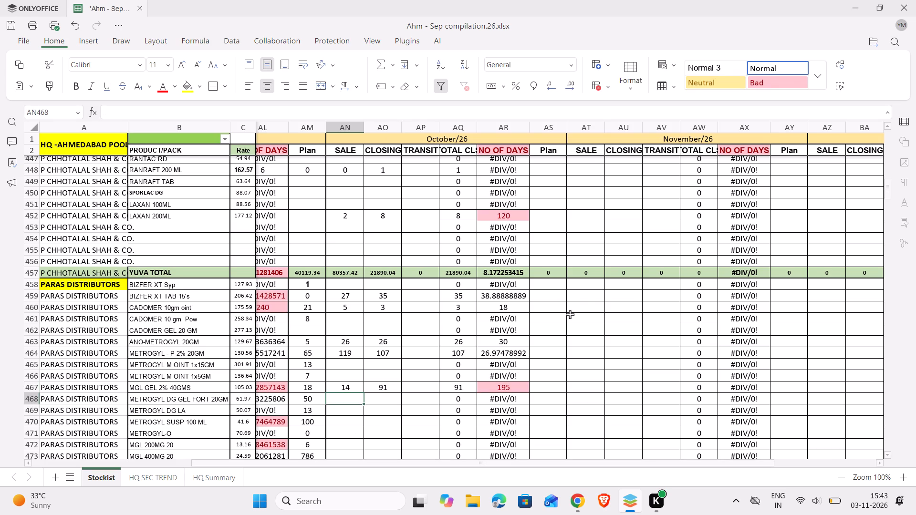
Enter October/26 sale 216, closing 105 for METROGYL DG GEL FORT, skip METROGYL DG LA, and enter sale 17, closing 115 for METROGYL SUSP.
type("216")
key("Tab")
type("105")
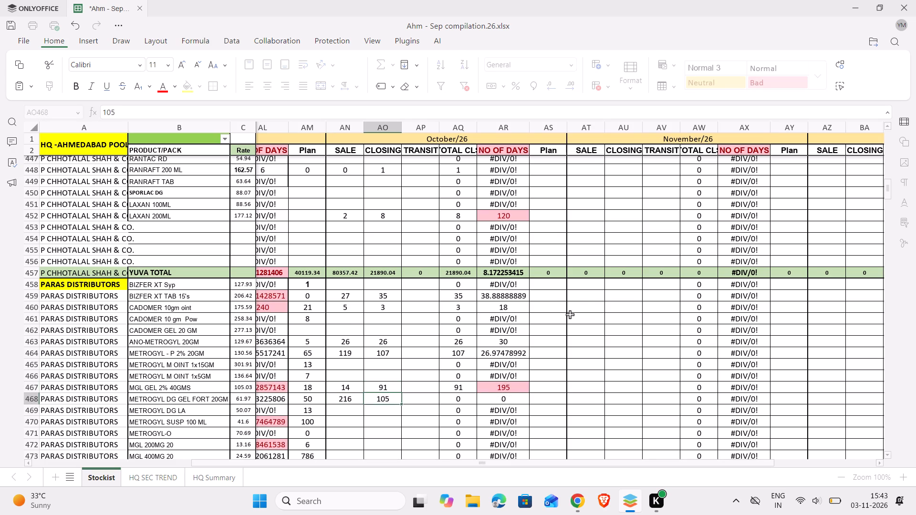
key("Down")
key("Left")
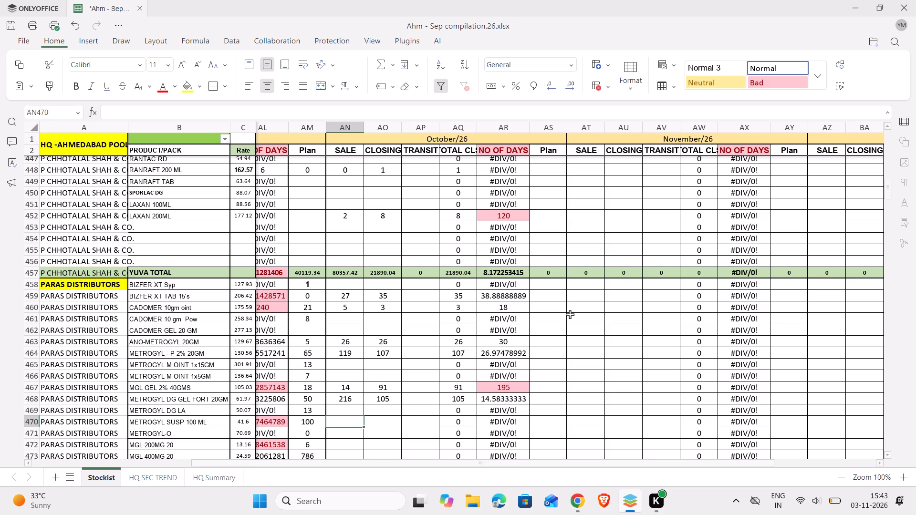
type("17")
key("Tab")
type("115")
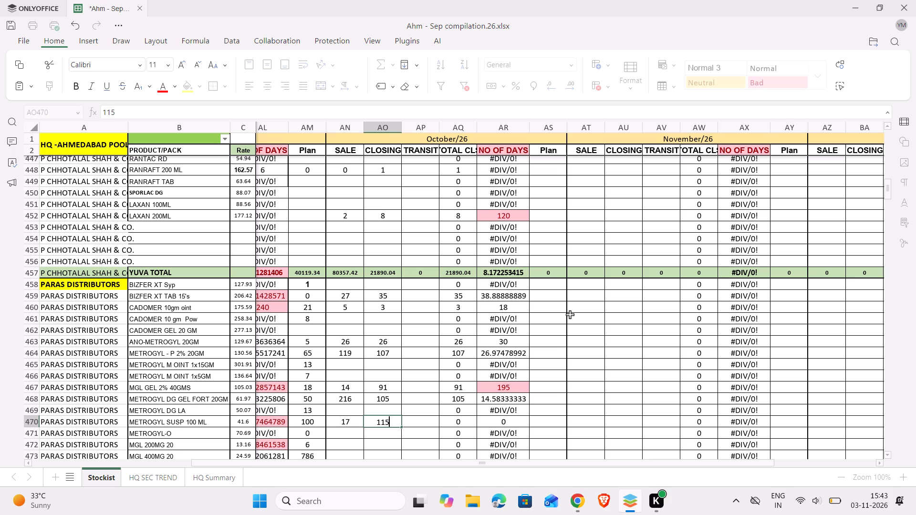
key("Down")
key("Left")
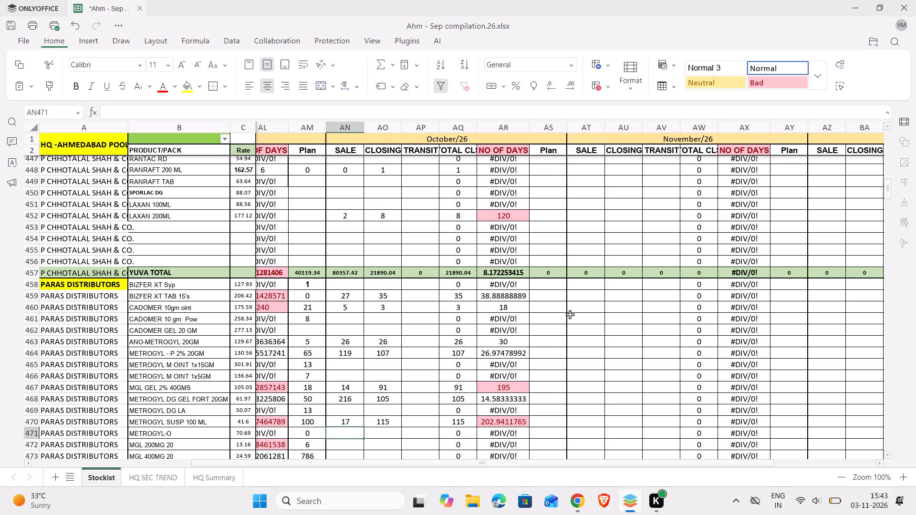
Leave METROGYL-O blank and enter October/26 sale 102, closing 109 for MGL 200MG and sale 470, closing 463 for MGL 400MG.
key("Down")
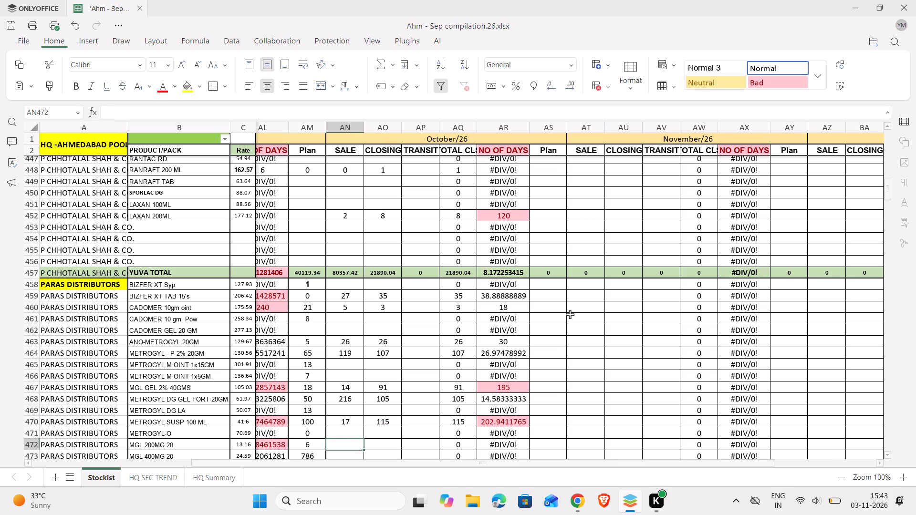
type("102")
key("Tab")
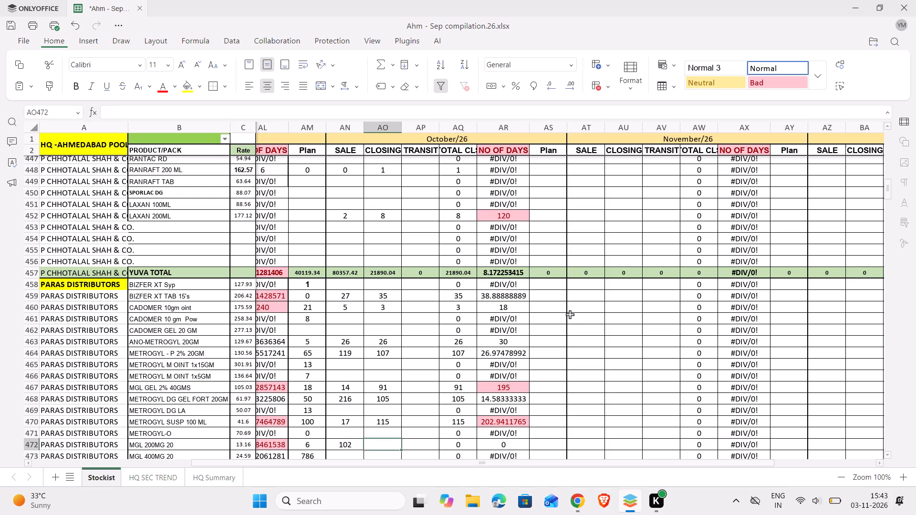
type("109")
key("Down")
key("Left")
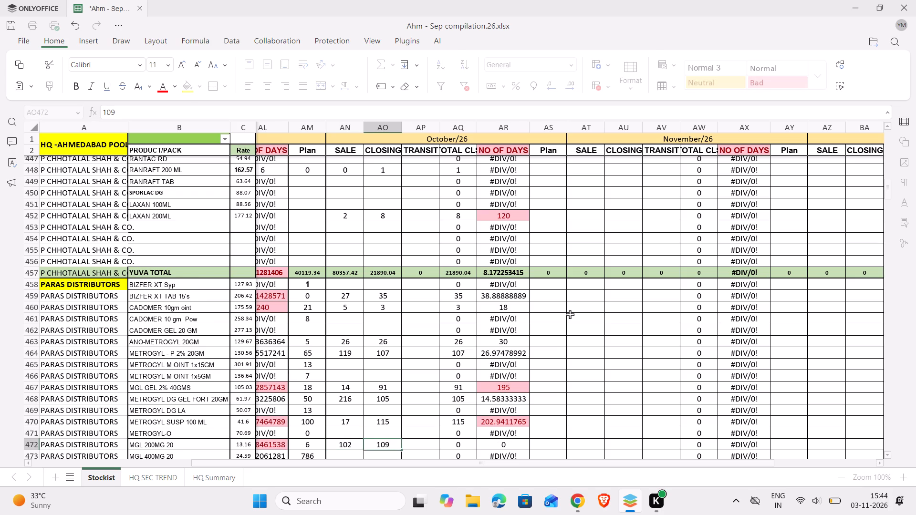
type("70")
key("BackSpace")
key("BackSpace")
type("470")
key("Tab")
type("463")
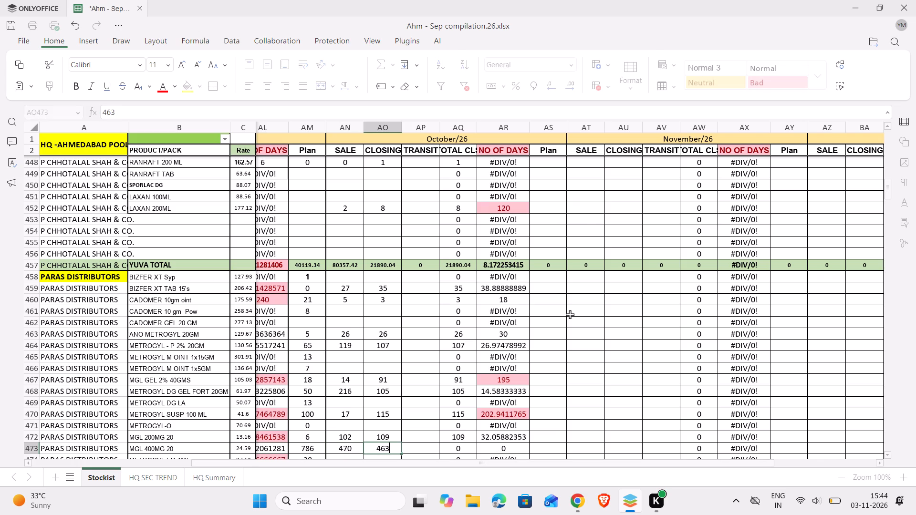
key("Down")
key("Down")
key("Left")
key("Up")
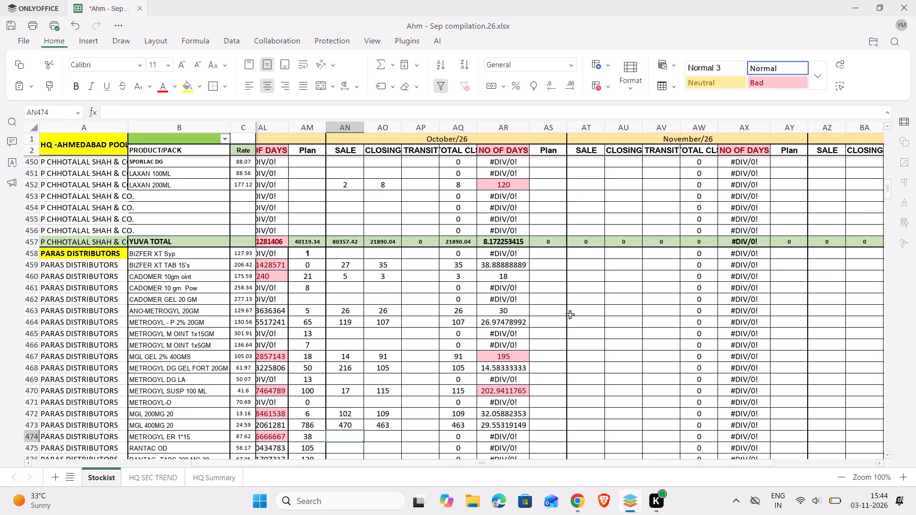
Enter October/26 sale 25, closing 57 for METROGYL ER 1*15 and sale 42, closing 11 for RANTAC OD.
type("25")
key("Tab")
type("57")
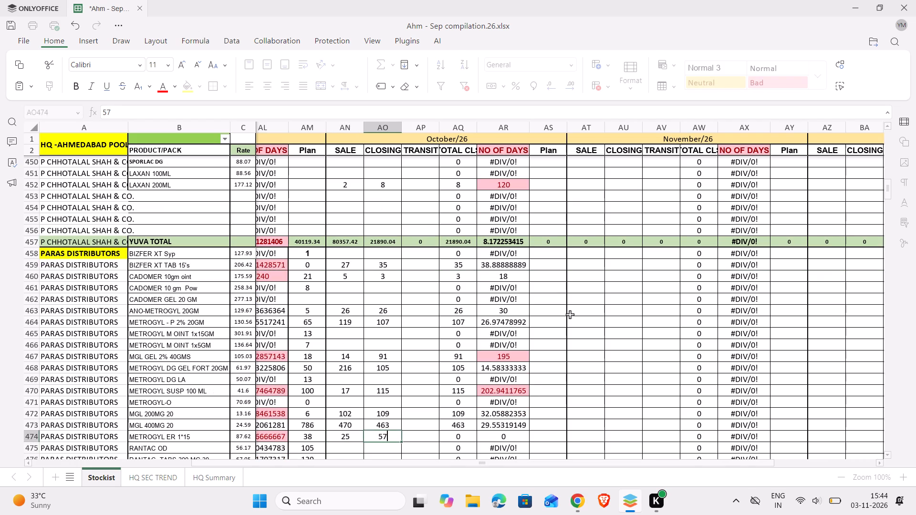
key("Down")
key("Left")
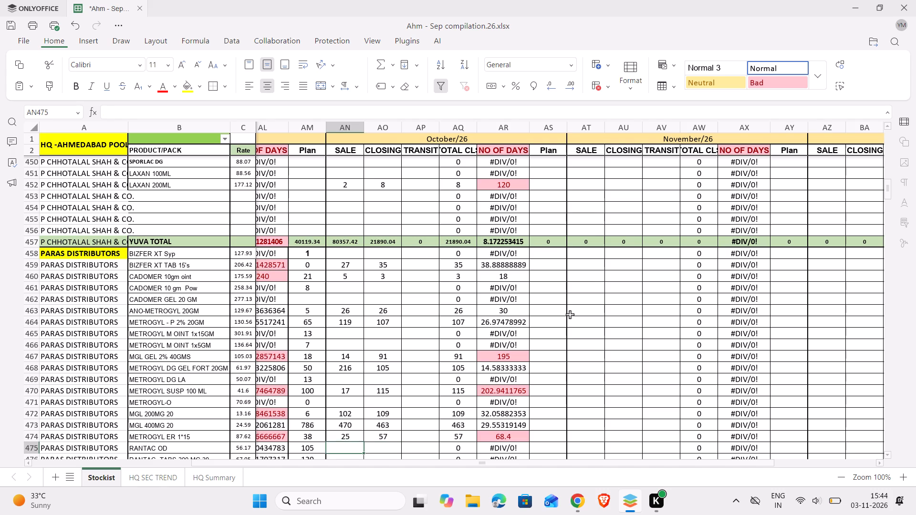
type("42")
key("Tab")
type("11")
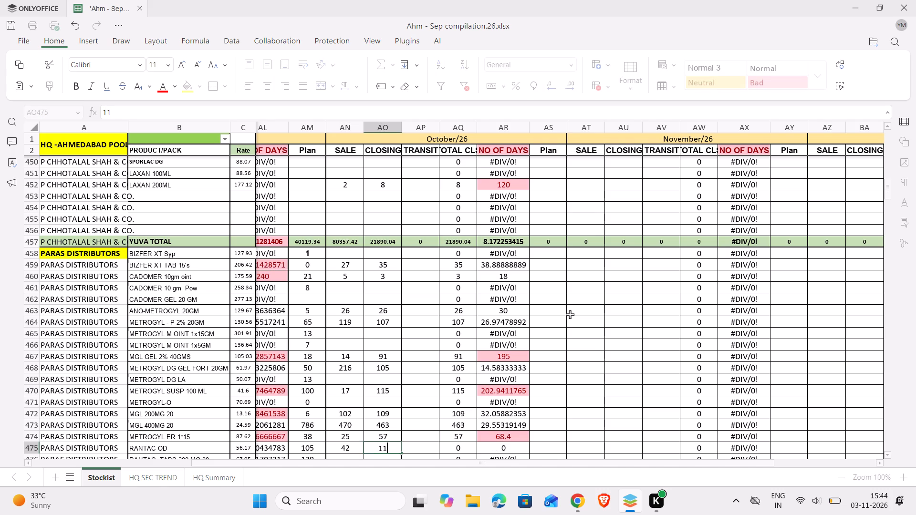
key("Down")
key("Left")
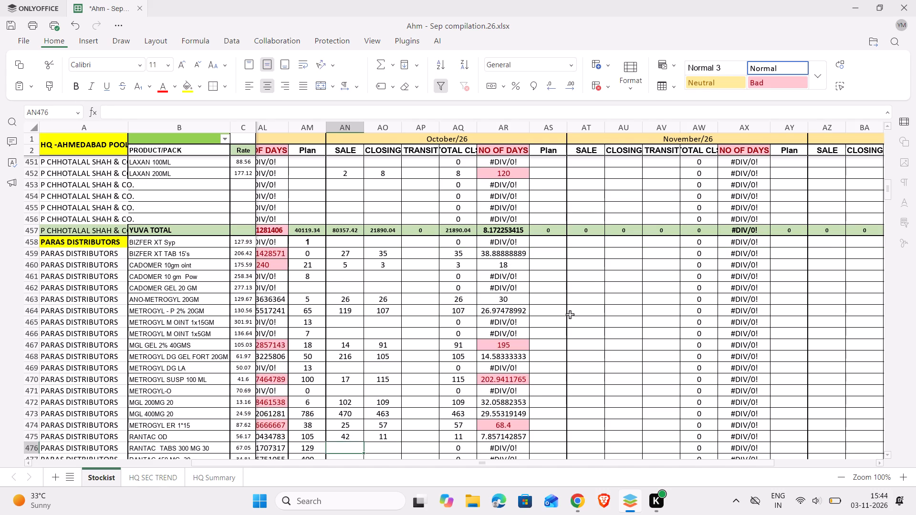
Enter October/26 sale 19, closing 113 for RANTAC TABS 300 MG and sale 886, closing 803 for RANTAC 150 MG, leaving RANTAC MPS LA blank.
type("19")
key("Tab")
type("113")
key("Down")
key("Left")
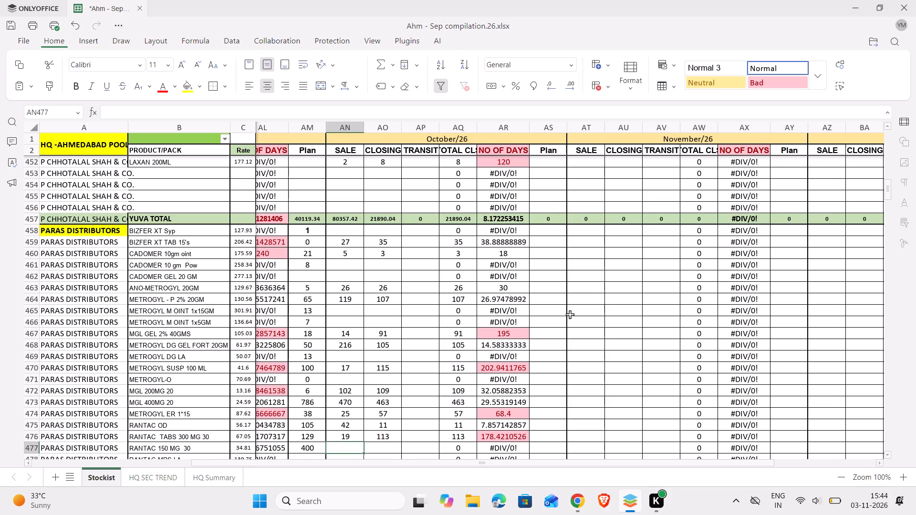
type("886")
key("Tab")
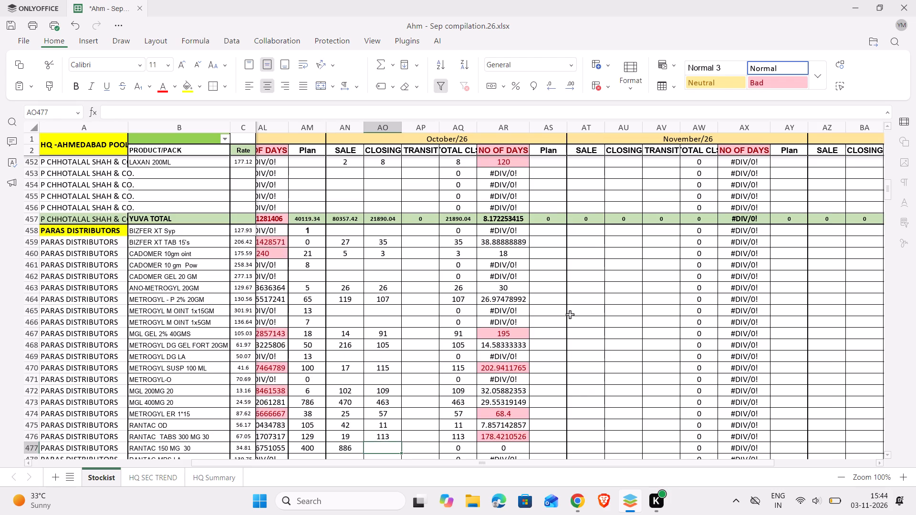
type("803")
key("Down")
key("Left")
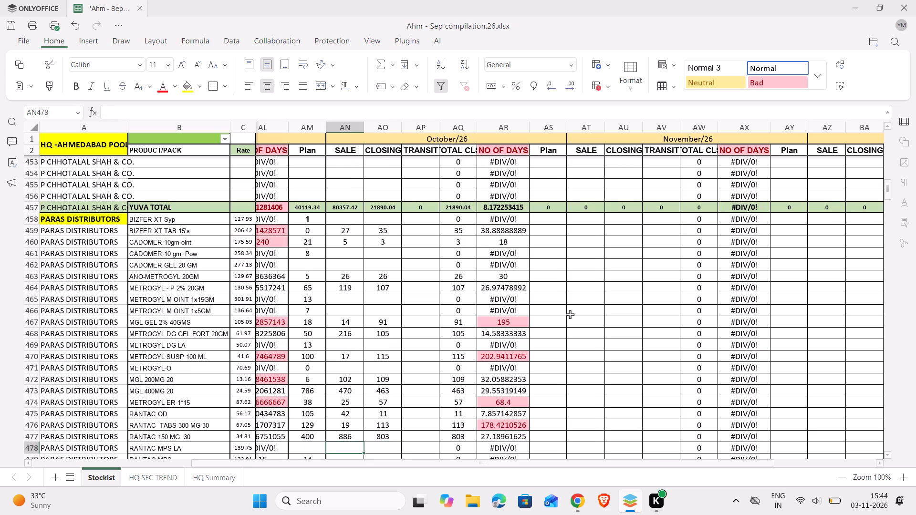
key("Down")
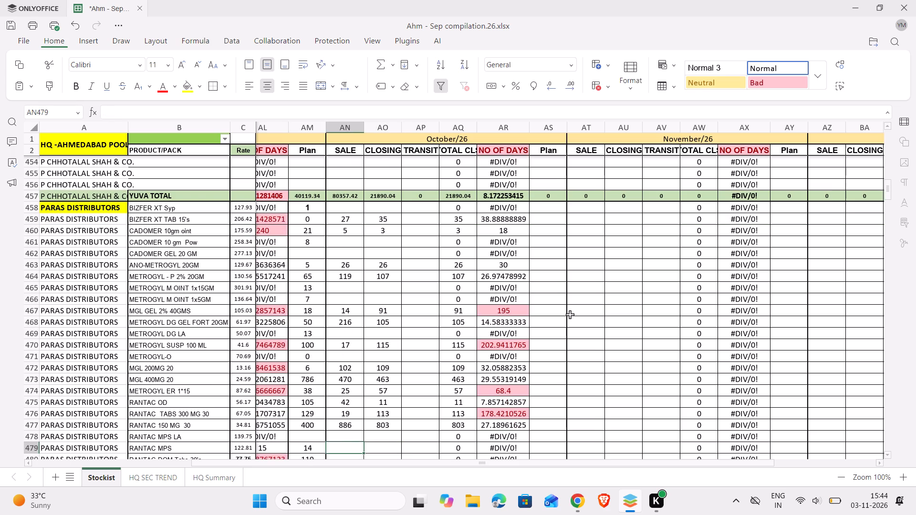
Enter October/26 sale 9, closing 0 for RANTAC MPS and sale 178, closing 136 for RANTAC DOM Tabs 30's under Paras Distributors.
key("9")
key("Tab")
key("0")
key("Down")
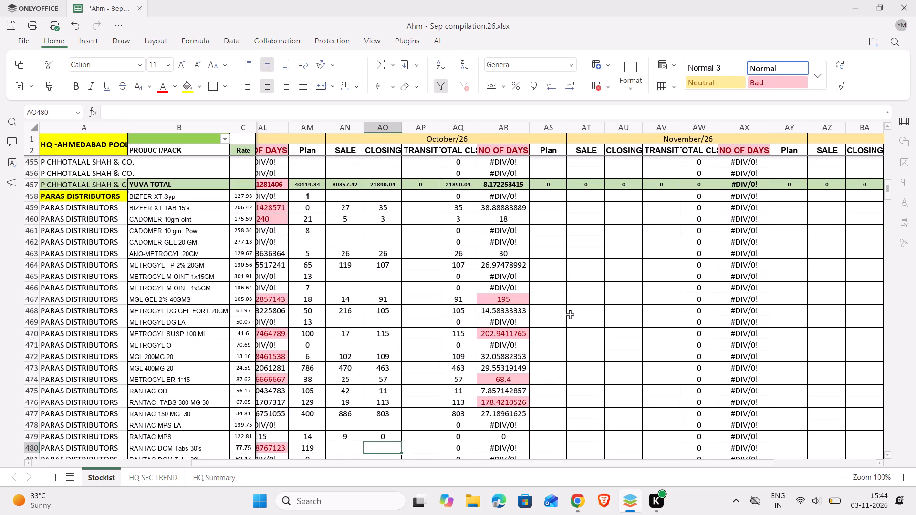
key("Left")
key("1")
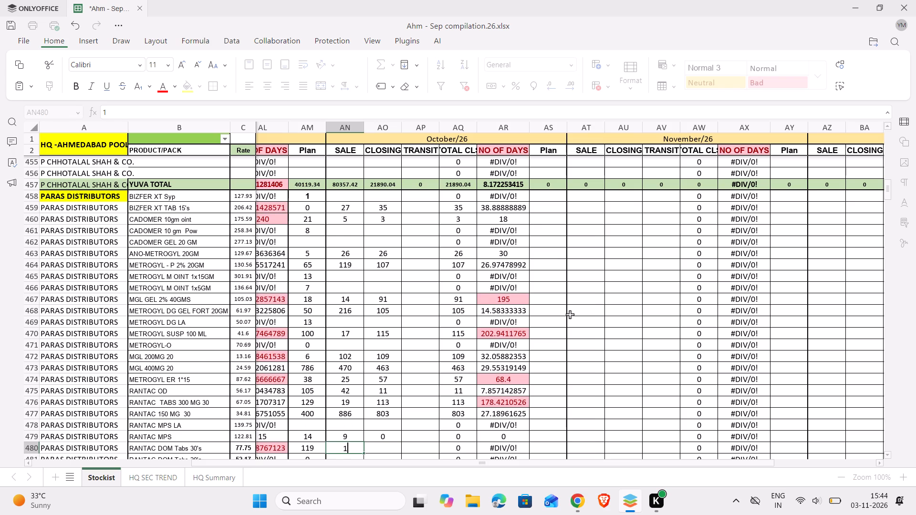
type("78")
key("Tab")
type("136")
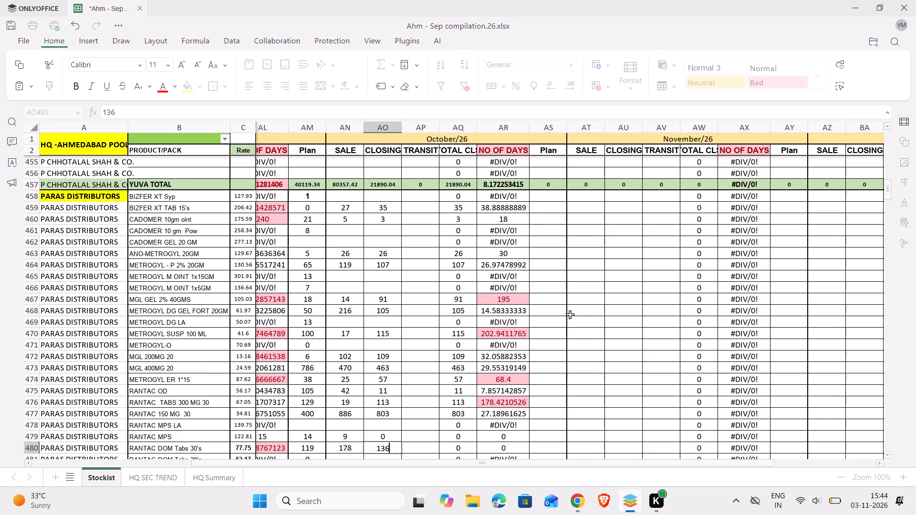
key("Down")
Check the remaining Paras Distributors products, from RANTAC DOM Tabs 20's through LAXAN 200ML, for October/26 figures still to fill.
key("Down")
key("Down")
key("Left")
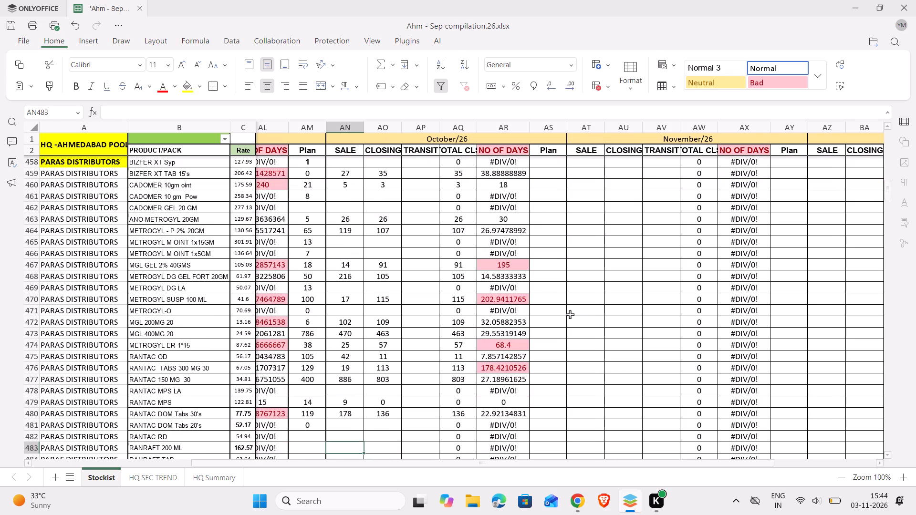
key("Up")
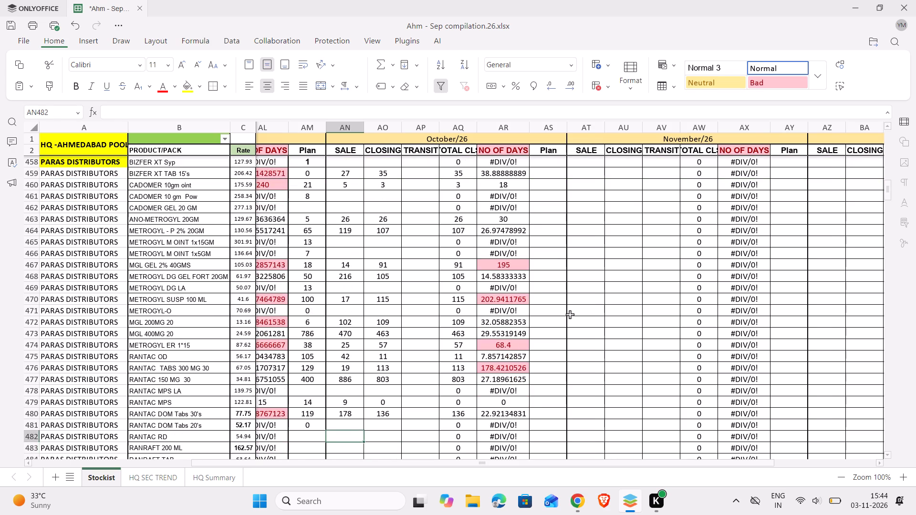
key("Right")
key("Left")
key("Down")
key("Down")
key("Down")
key("Down")
key("Down")
key("Down")
key("Down")
key("Down")
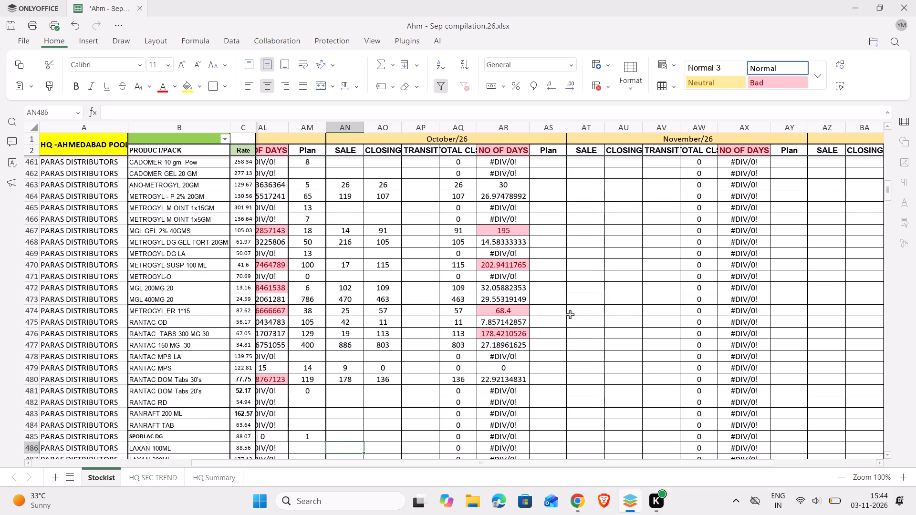
key("Down")
key("Up")
key("Up")
key("Up")
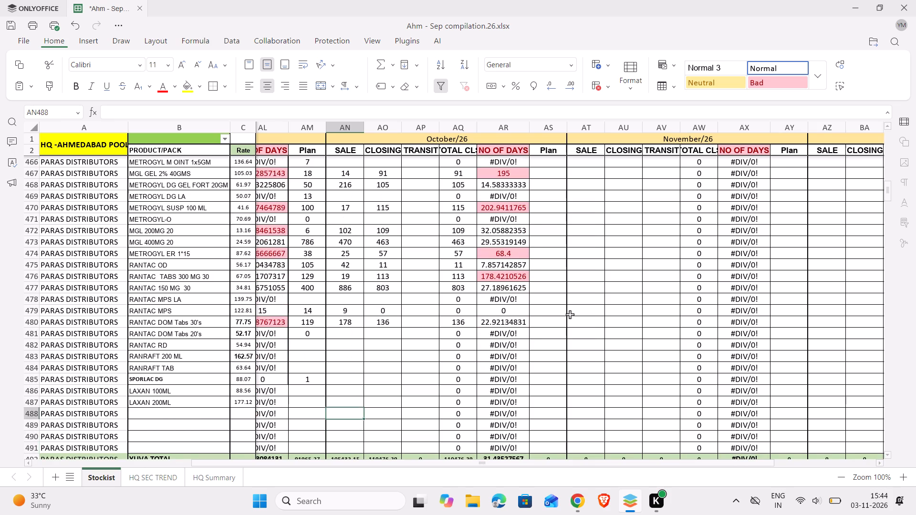
key("Up")
key("Up")
key("Up")
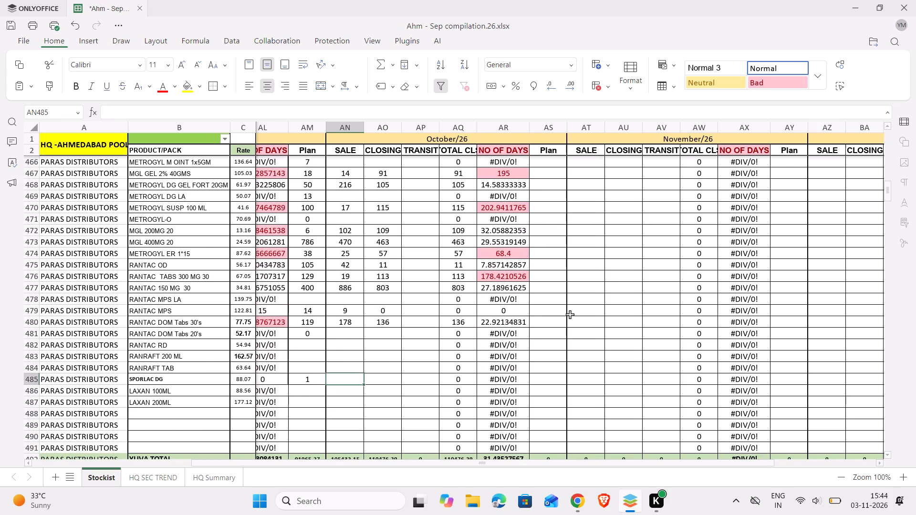
Go past the Pioneer Distributors block to the October/26 sale column of the S P Distributors block.
key("Down")
key("Down")
key("Down")
key("Down")
key("Down")
key("Down")
key("Down")
key("Down")
key("Down")
key("Down")
key("Down")
key("Down")
key("Down")
key("Down")
key("Down")
key("Down")
key("Down")
key("Down")
key("Down")
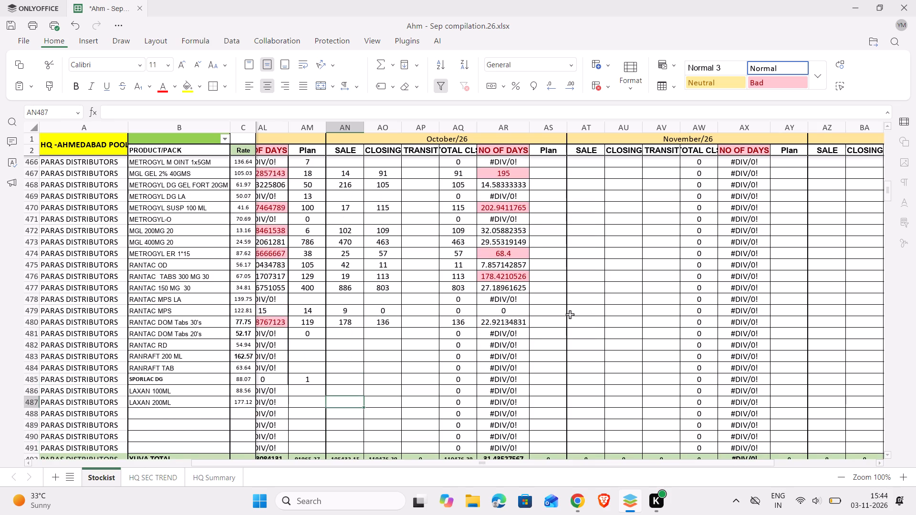
key("Down")
key("Down")
key("Down")
key("Down")
key("Down")
key("Down")
key("Down")
key("Down")
key("Down")
key("Down")
key("Down")
key("Down")
key("Down")
key("Down")
key("Down")
key("Down")
key("Down")
key("Down")
key("Down")
key("Down")
key("Down")
key("Down")
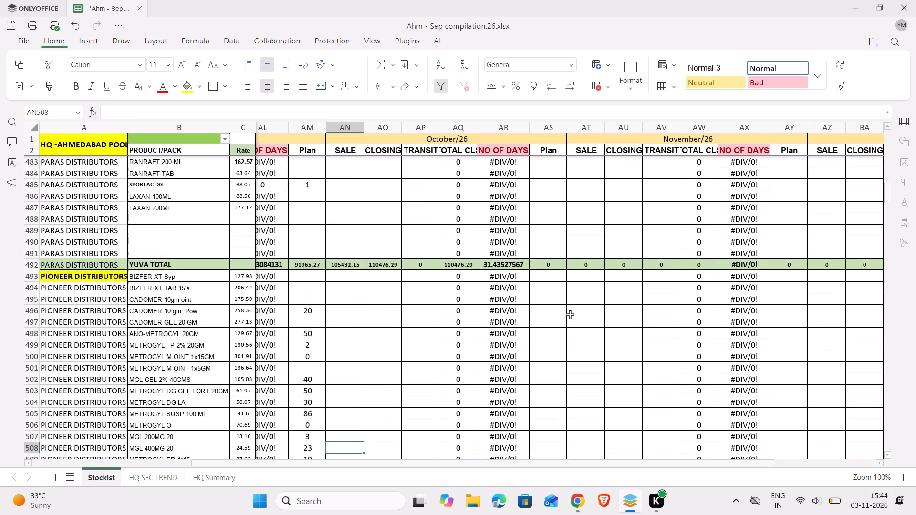
key("Down")
key("Down")
key("Down")
key("Down")
key("Down")
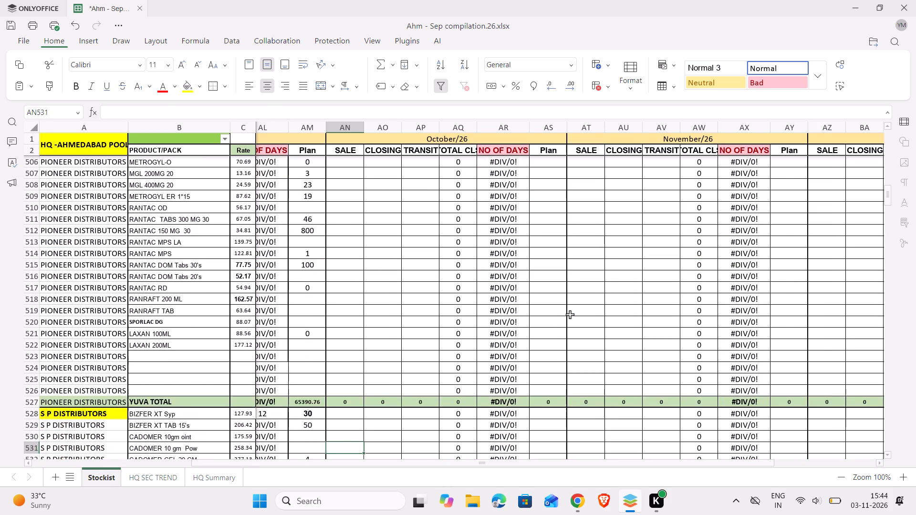
key("Down")
key("Down")
key("Down")
key("Down")
key("Down")
key("Down")
key("Down")
key("Down")
key("Down")
key("Down")
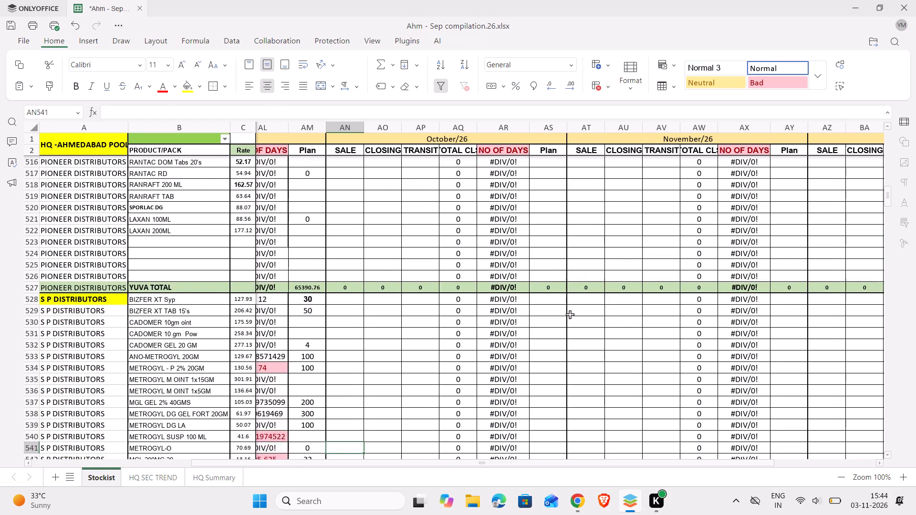
key("Down")
key("Down")
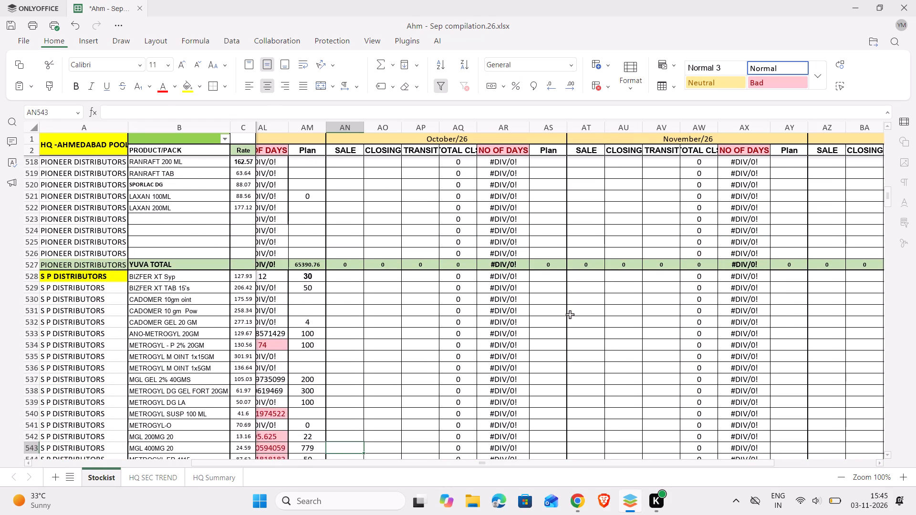
key("Up")
key("Up")
key("Up")
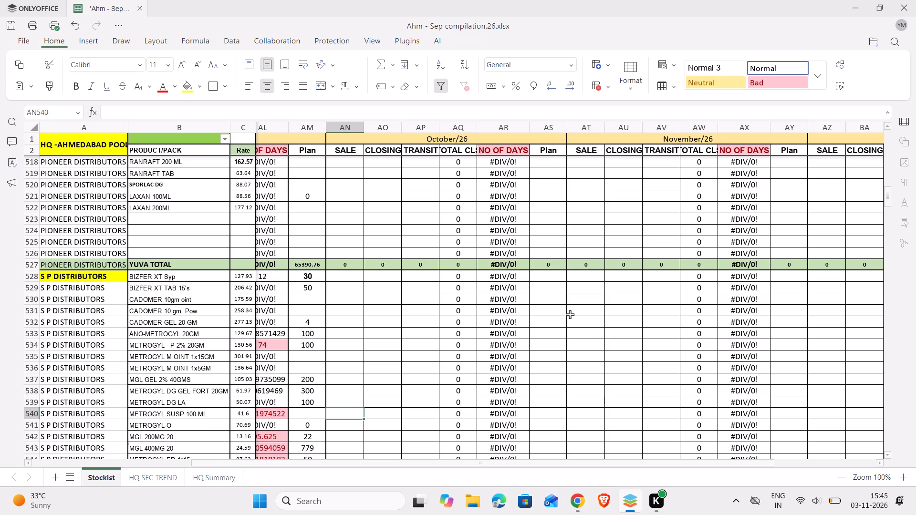
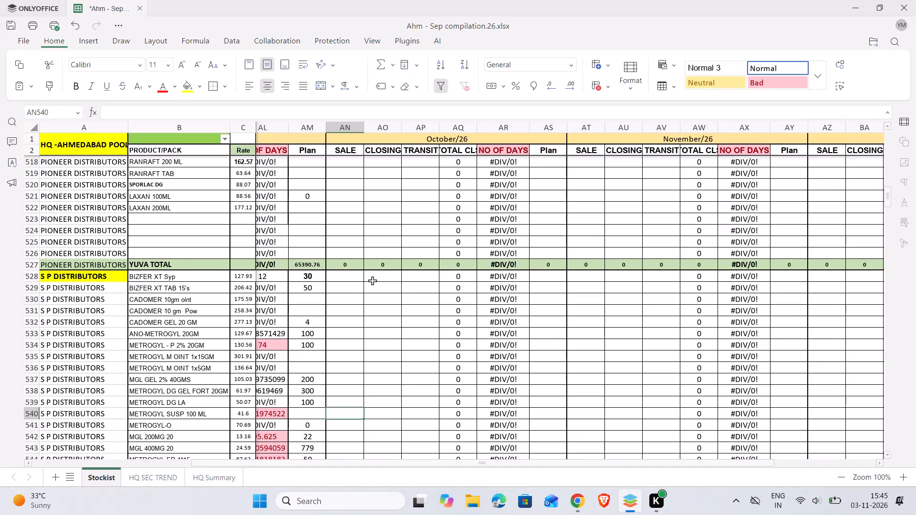
Enter October/26 sale 4, closing 0 for BIZFER XT Syp and sale 4, closing 12 for CADOMER GEL 20 GM under S P Distributors.
left_click(354, 282)
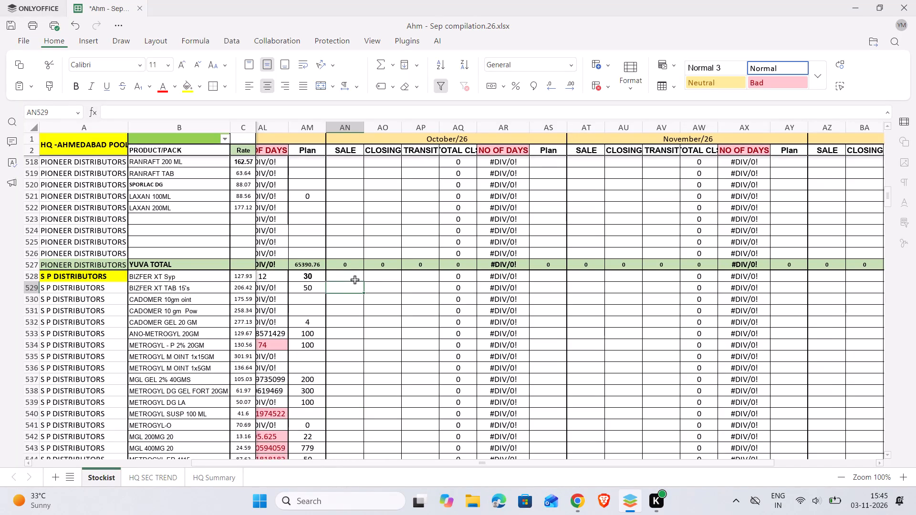
left_click(354, 279)
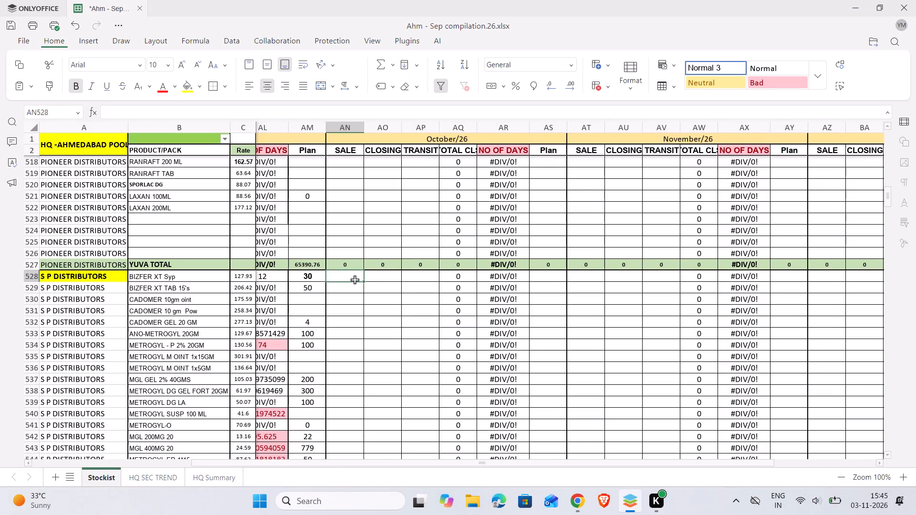
key("4")
key("Tab")
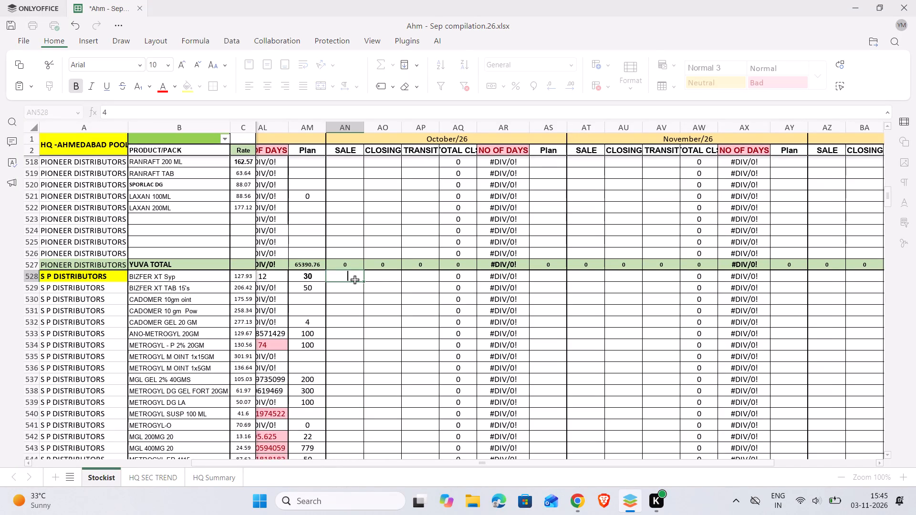
key("0")
key("Down")
key("Down")
key("Left")
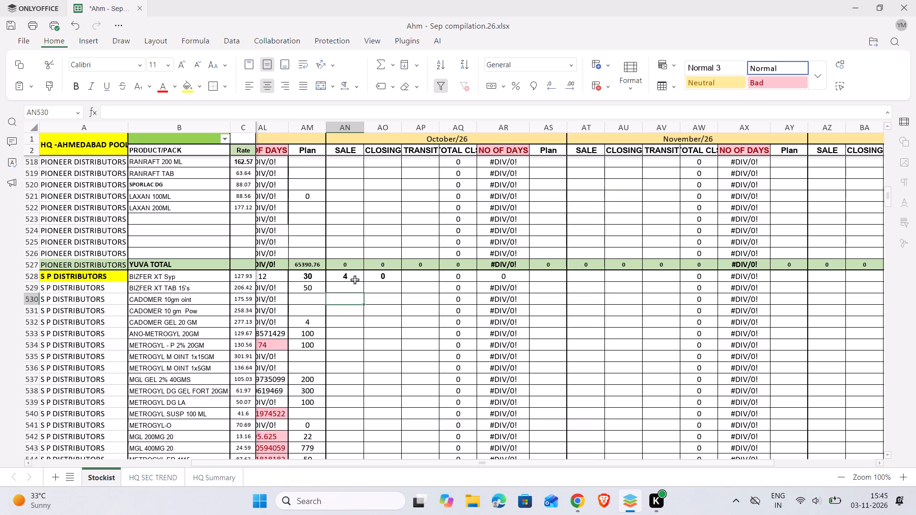
key("Down")
key("Down")
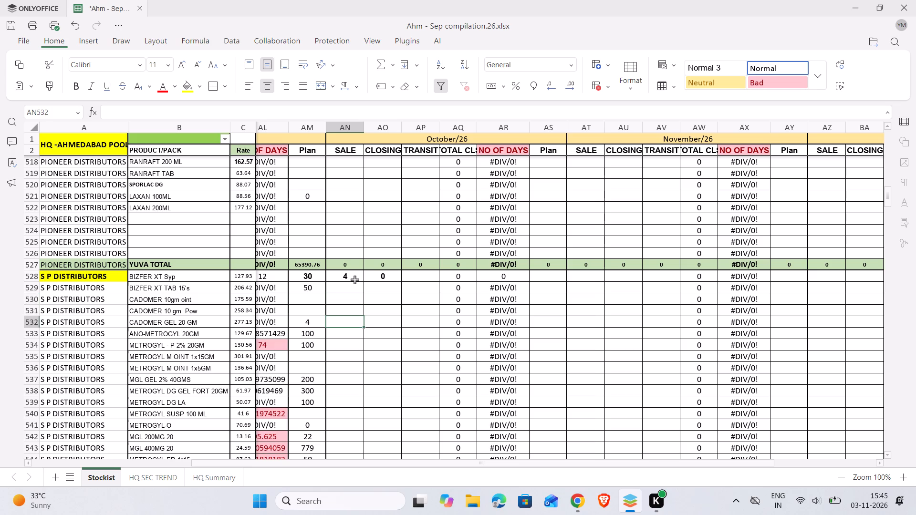
key("4")
key("Tab")
type("12")
key("Down")
key("Left")
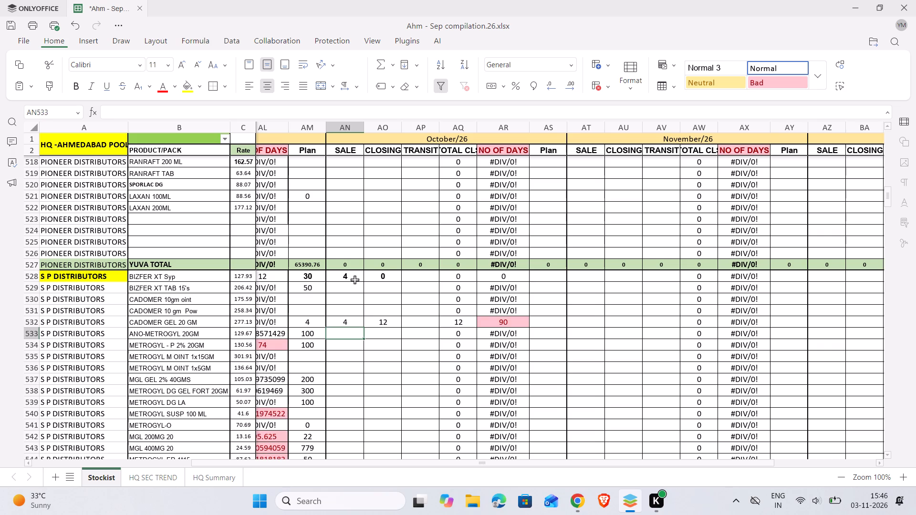
Enter October/26 sale 3, closing 30 for ANO-METROGYL 20GM and sale 52, closing 82 for METROGYL - P 2% 20GM.
key("3")
key("Tab")
type("30")
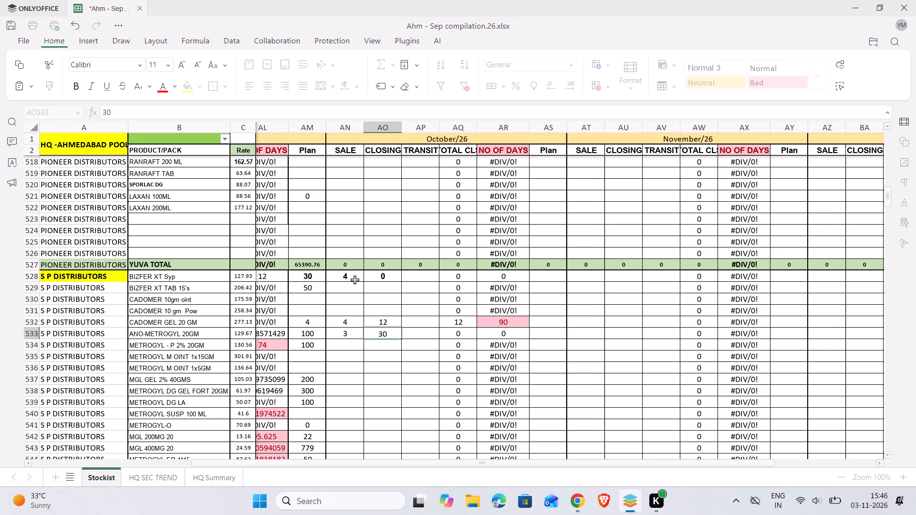
key("Down")
key("Left")
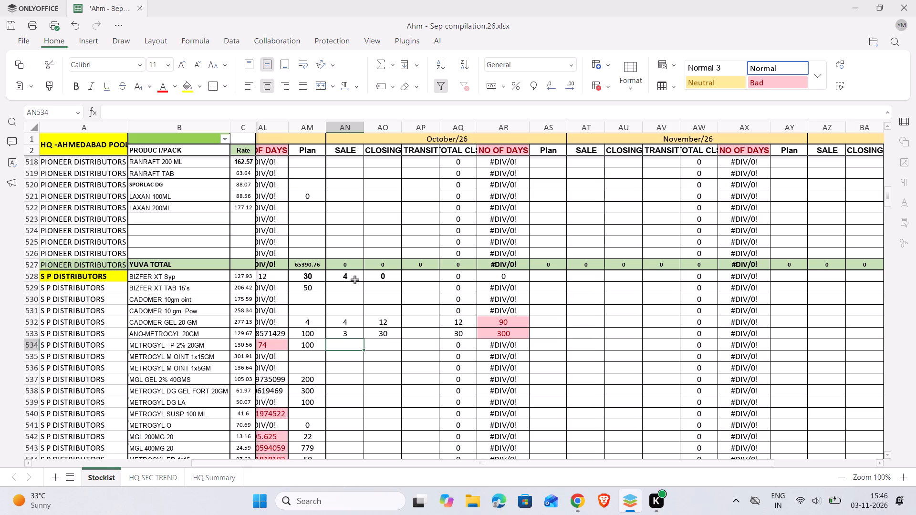
type("52")
key("Tab")
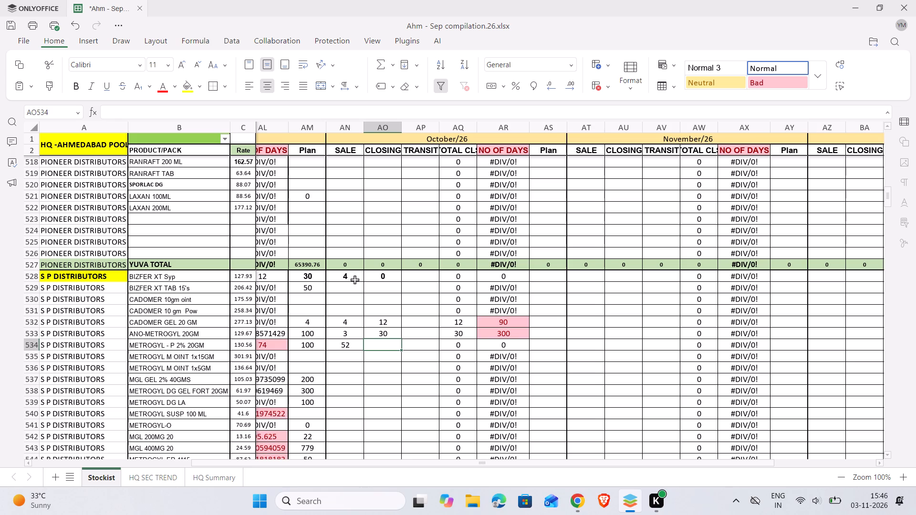
type("82")
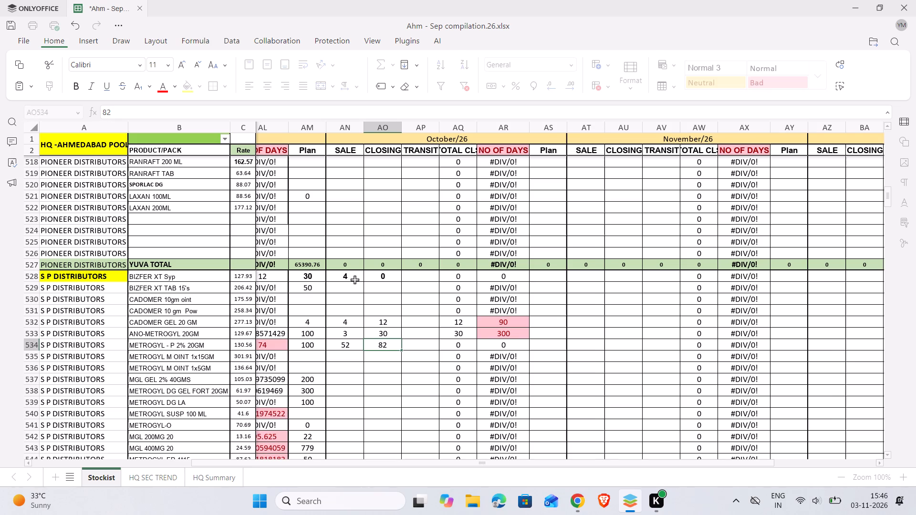
key("Down")
key("Left")
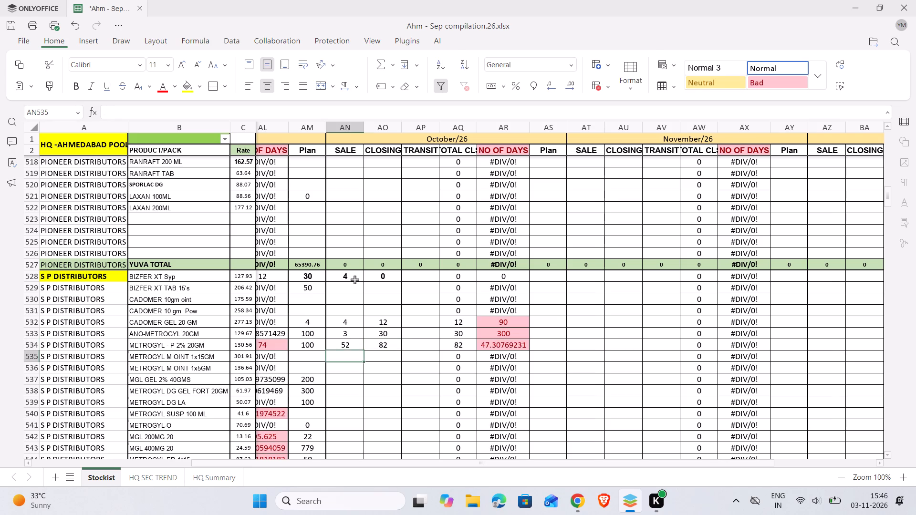
Enter October/26 sale 100, closing 53 for MGL GEL 2% 40GMS and sale 98, closing 169 for METROGYL DG GEL FORT 20GM.
key("Down")
key("Down")
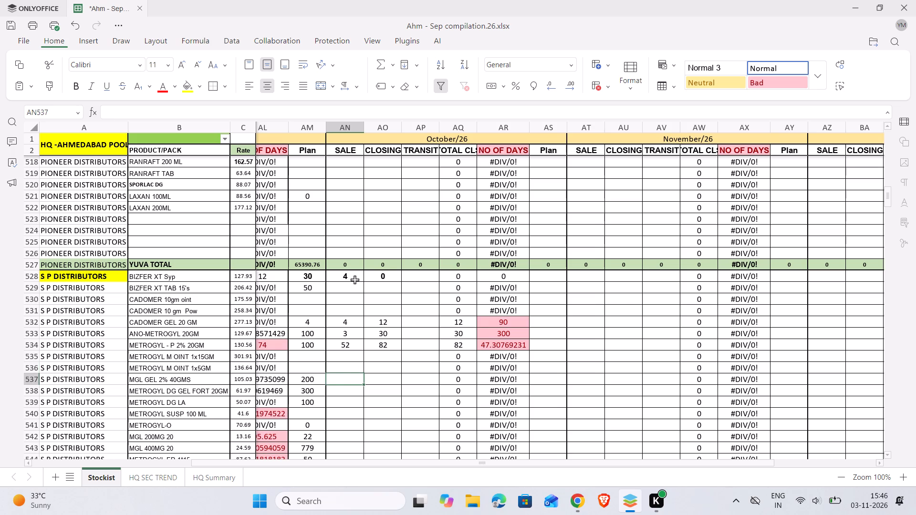
type("100")
key("Tab")
type("53")
key("Right")
key("Down")
key("Left")
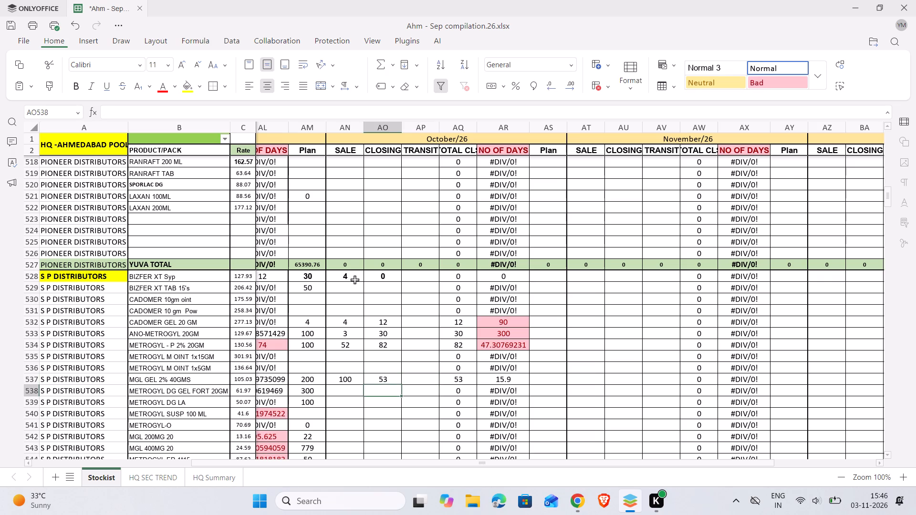
key("Left")
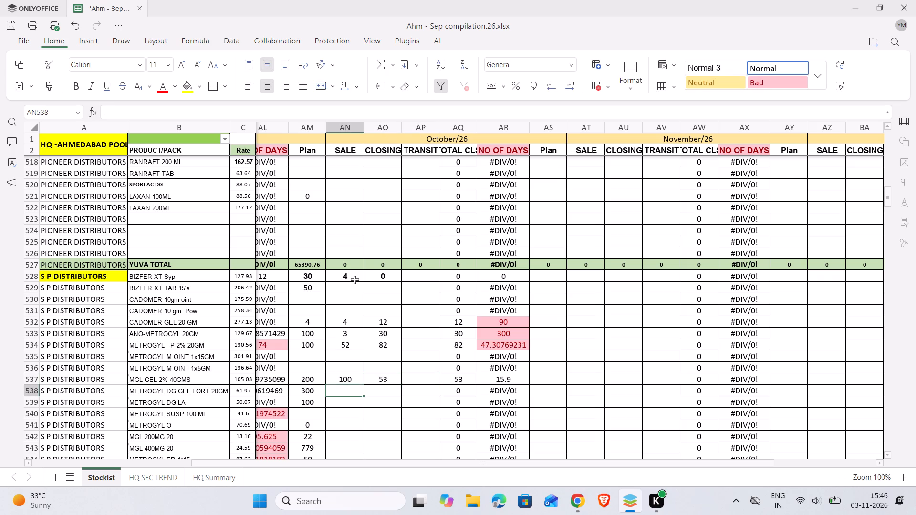
type("98")
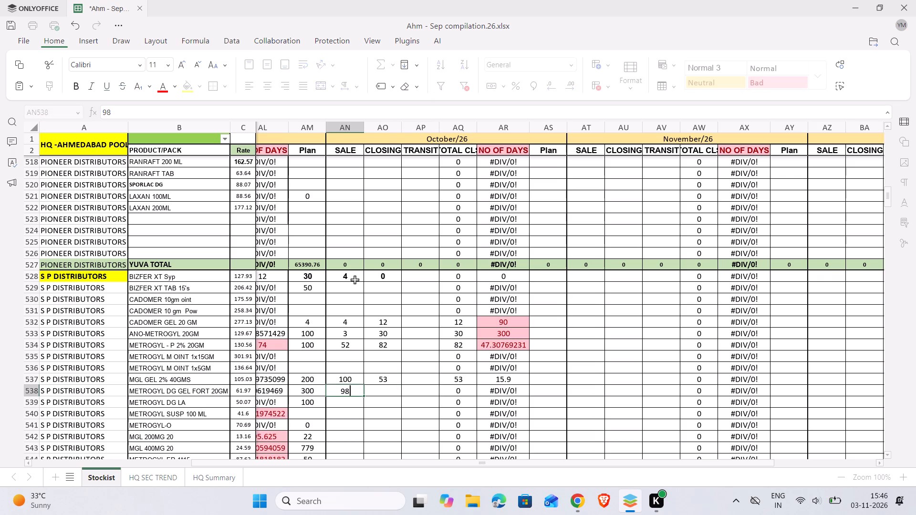
key("Tab")
type("169")
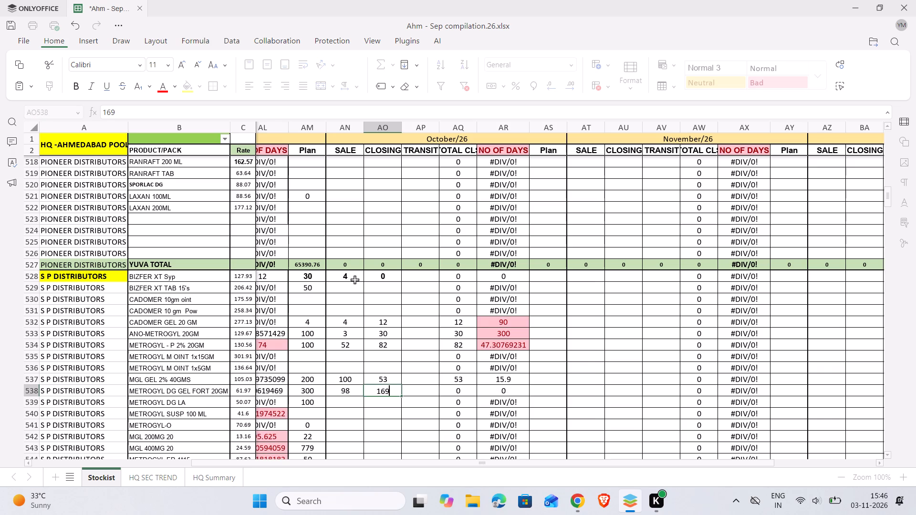
key("Down")
Enter October/26 sale 158, closing 262 for METROGYL SUSP 100 ML and sale 160, closing 231 for MGL 200MG 20.
key("Down")
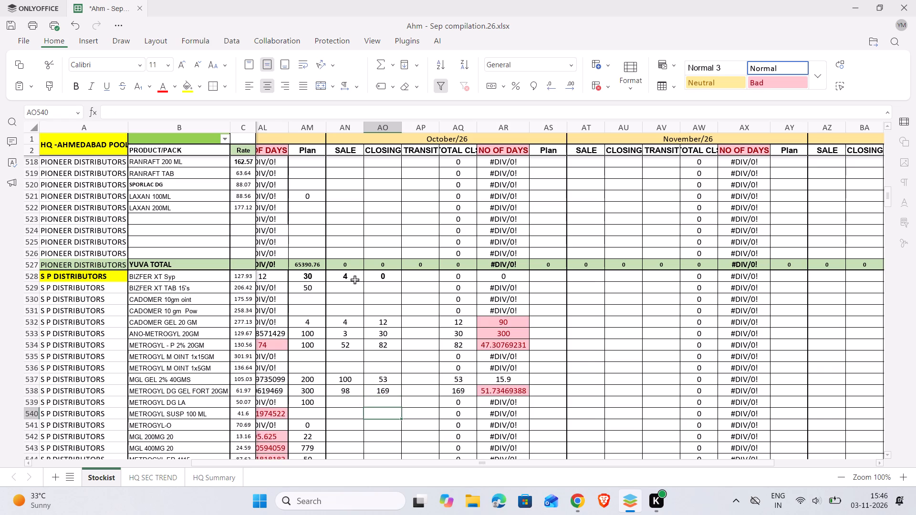
key("Left")
key("Down")
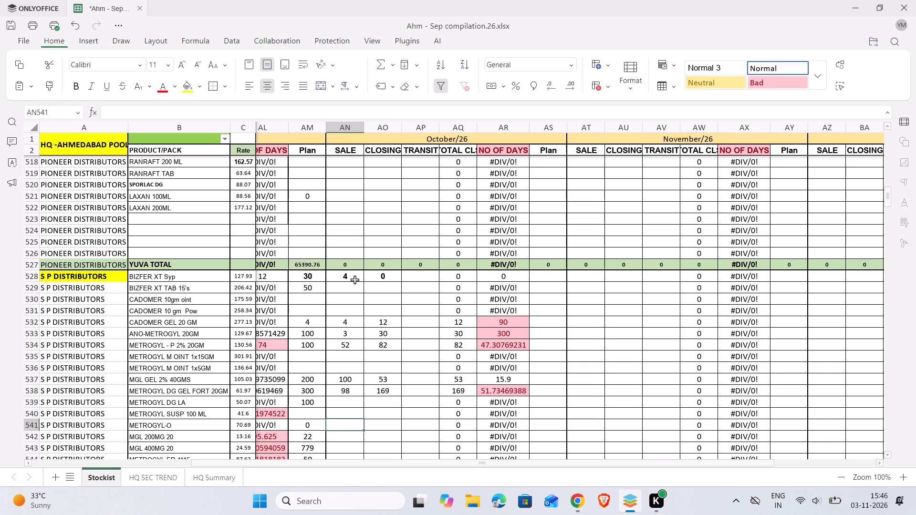
key("Up")
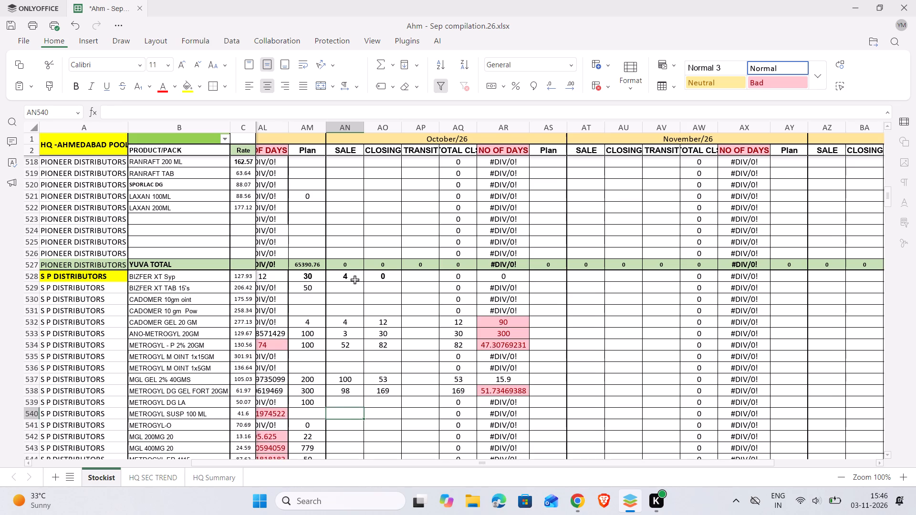
type("158")
key("Tab")
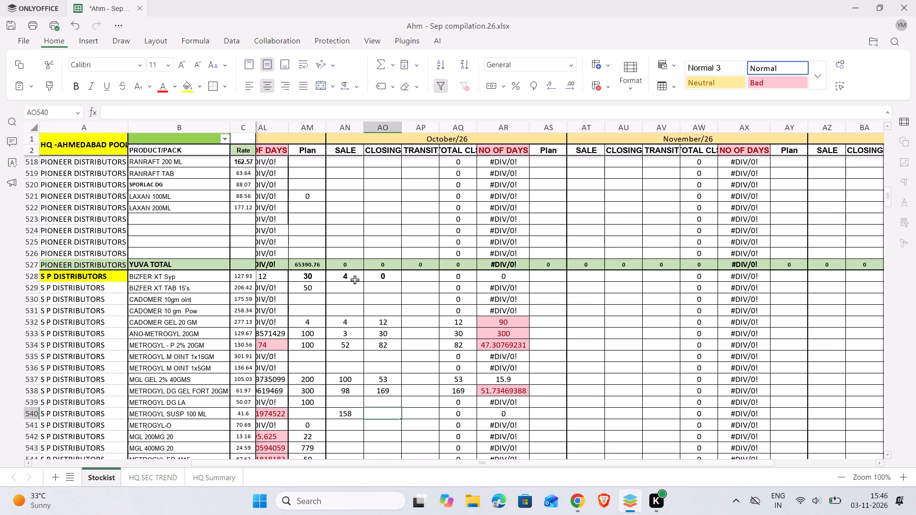
key("2")
type("62")
key("Down")
key("Down")
key("Left")
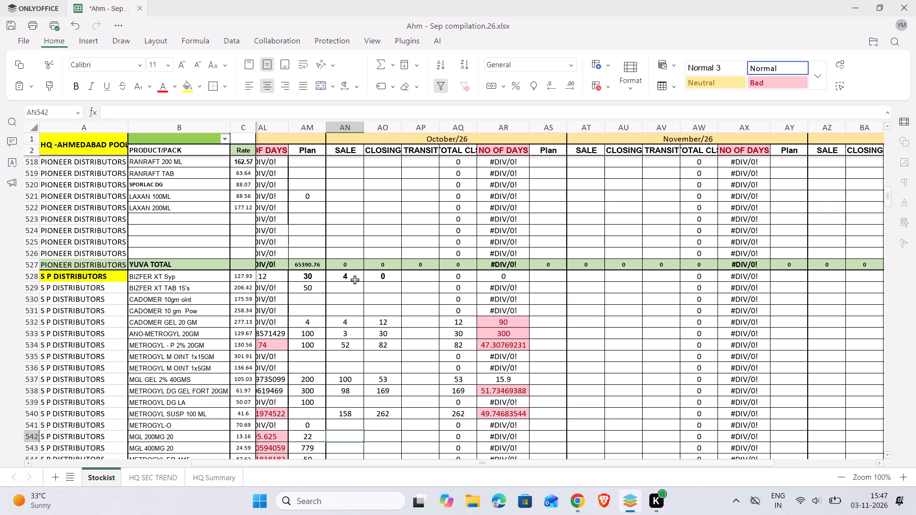
type("160")
key("Tab")
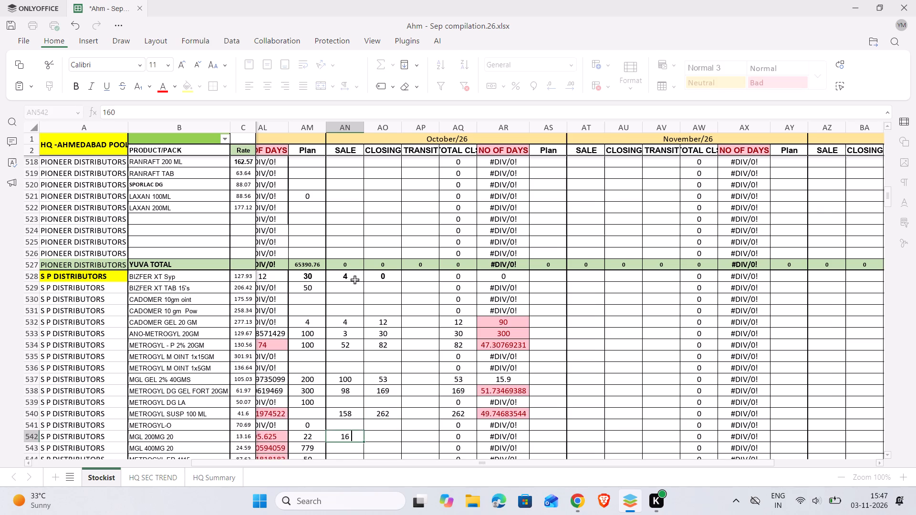
type("231")
key("Down")
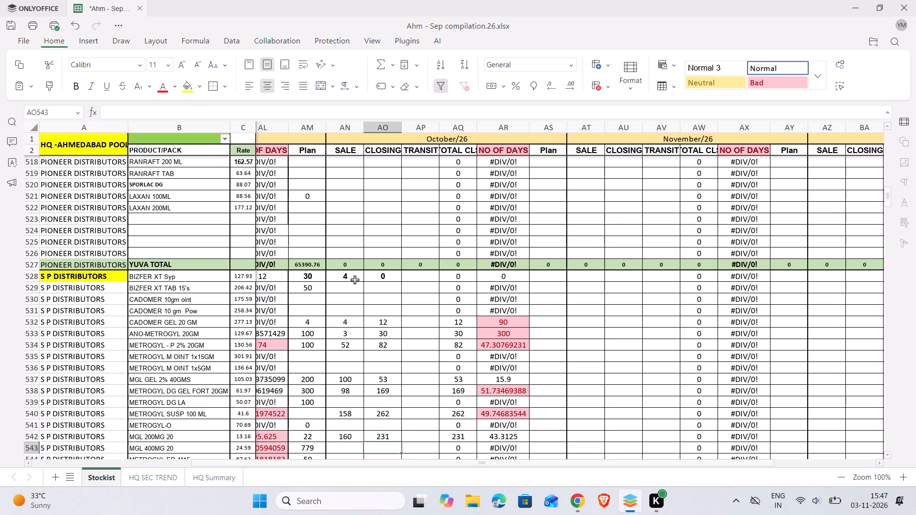
key("Left")
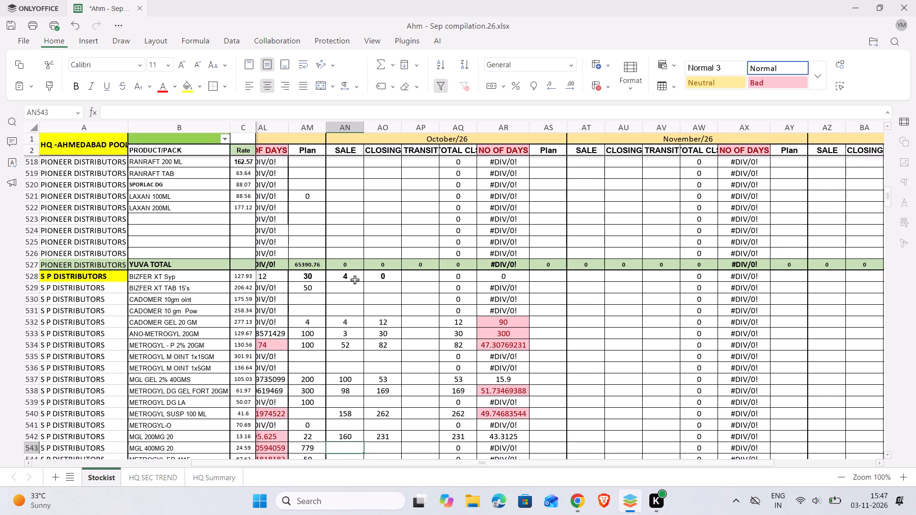
Enter October/26 sale 207 and closing 393 for MGL 400MG 20 under S P Distributors.
type("208")
key("BackSpace")
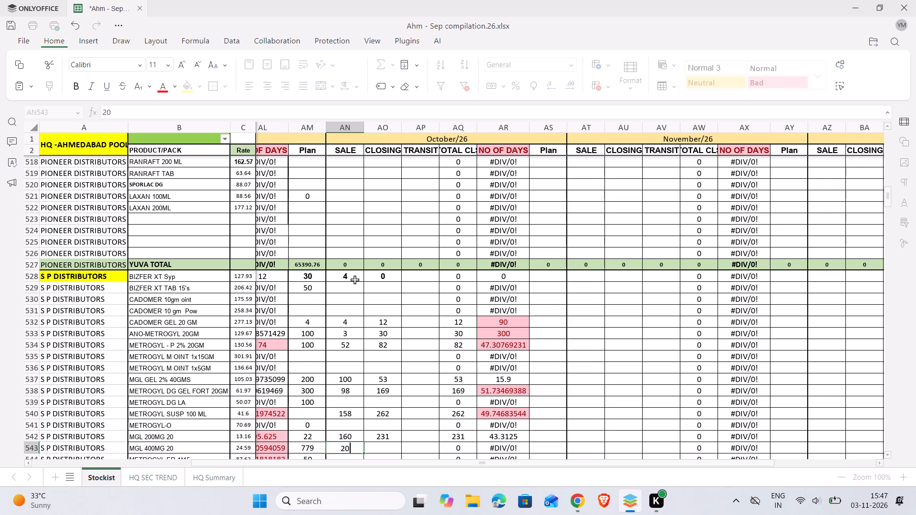
key("7")
key("Tab")
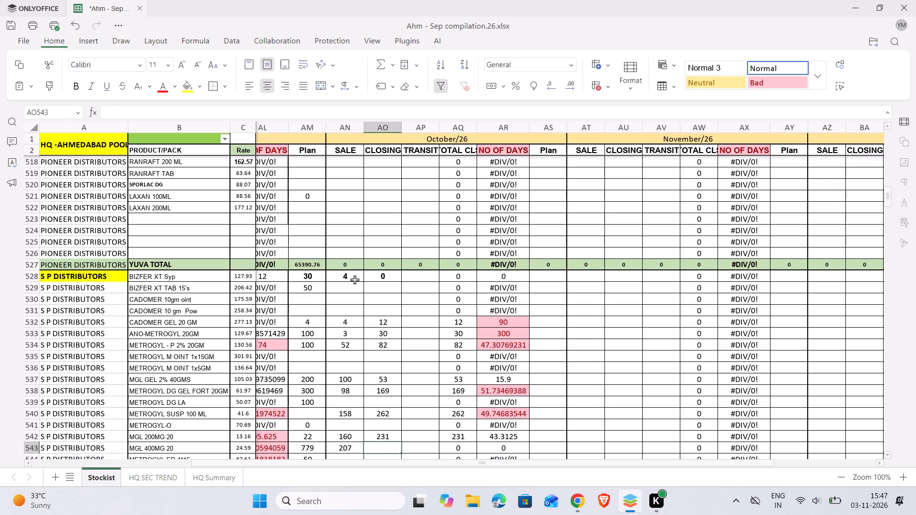
key("3")
key("9")
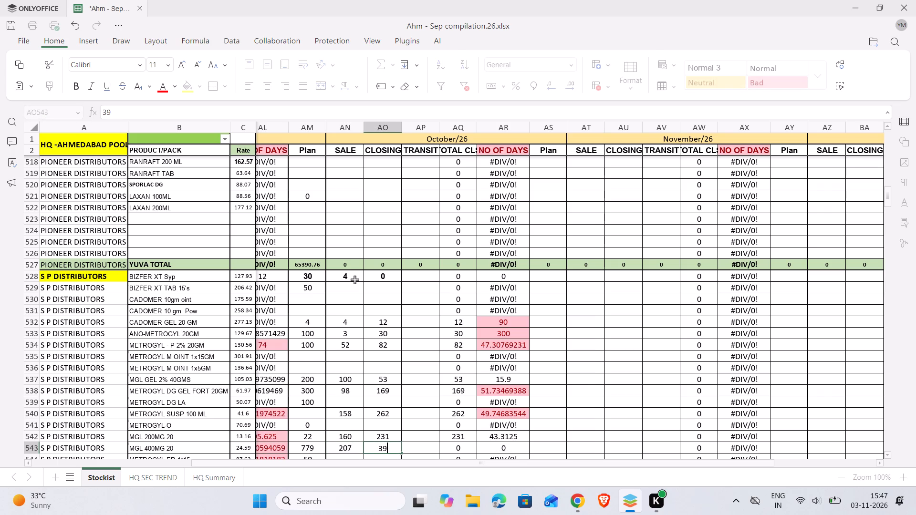
key("3")
key("Down")
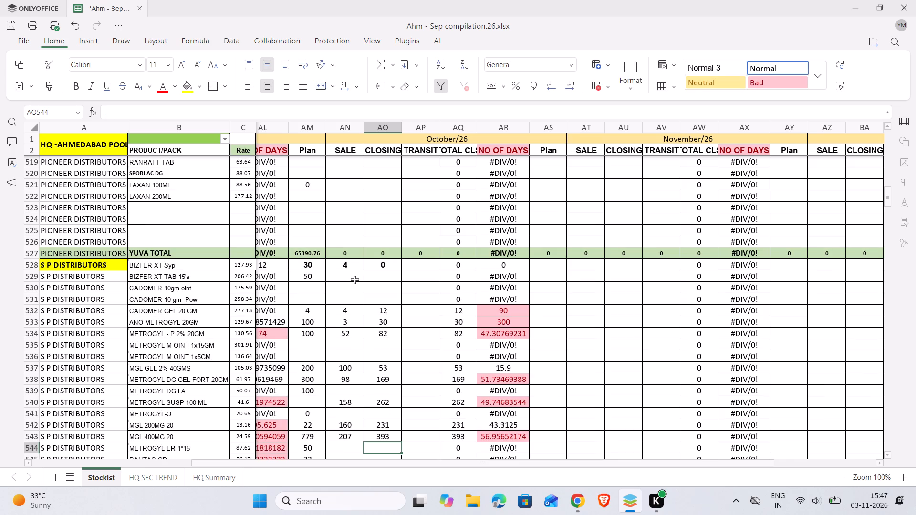
Enter October/26 sale 54 and closing 26 for METROGYL ER 1*15 under S P Distributors.
type("54")
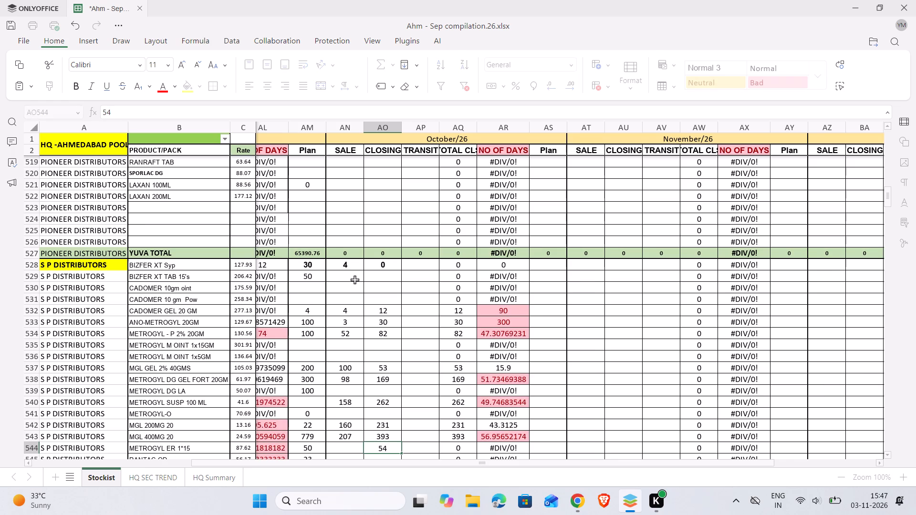
key("backslash")
key("BackSpace")
key("BackSpace")
key("BackSpace")
type("26")
key("Left")
type("54")
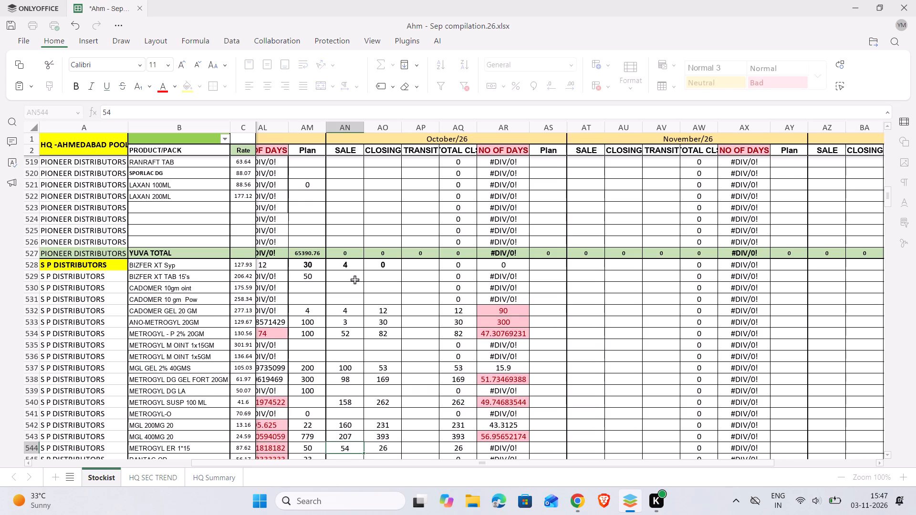
key("Down")
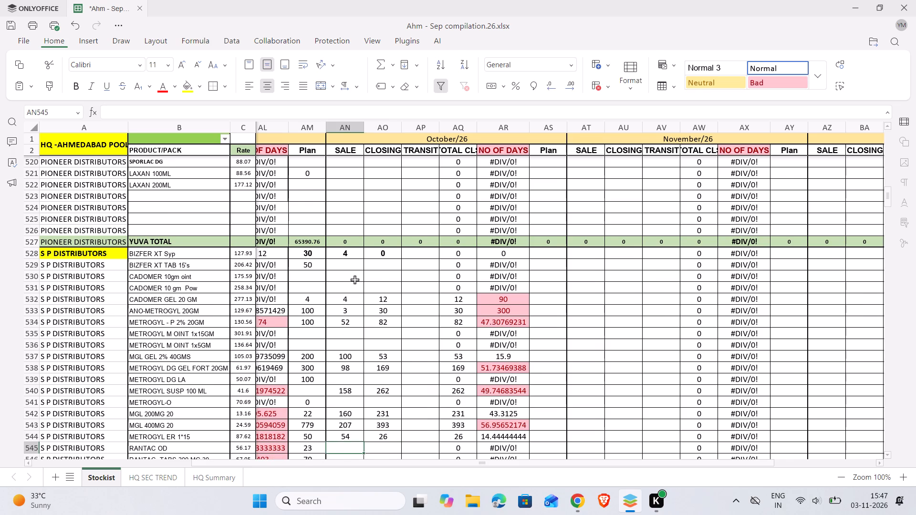
Enter October/26 sale 0, closing 35 for RANTAC OD and sale 55, closing 348 for RANTAC TABS 300 MG 30.
key("0")
key("Tab")
type("35")
key("Down")
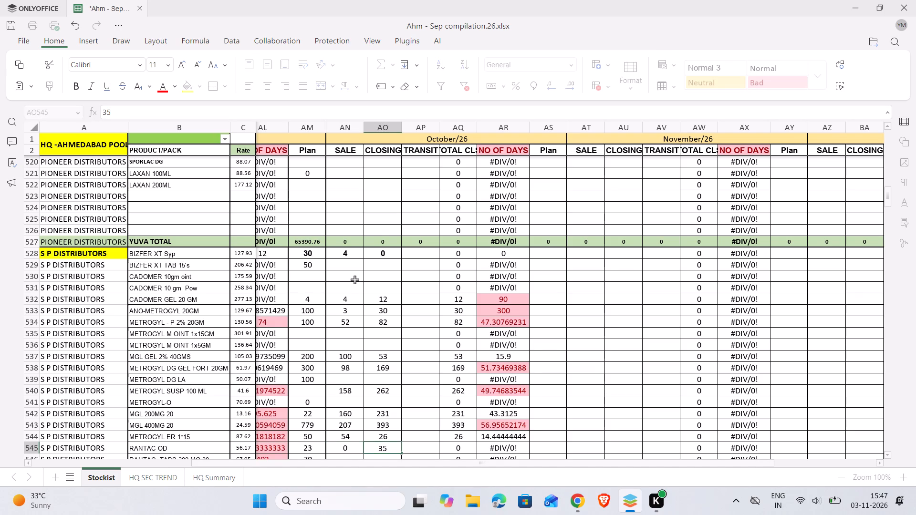
key("Left")
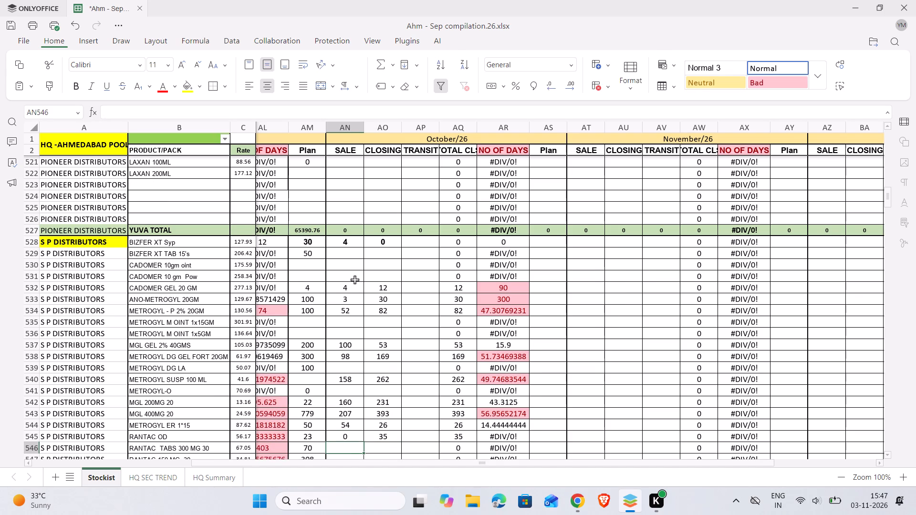
type("55")
key("Tab")
type("348")
key("Down")
key("Left")
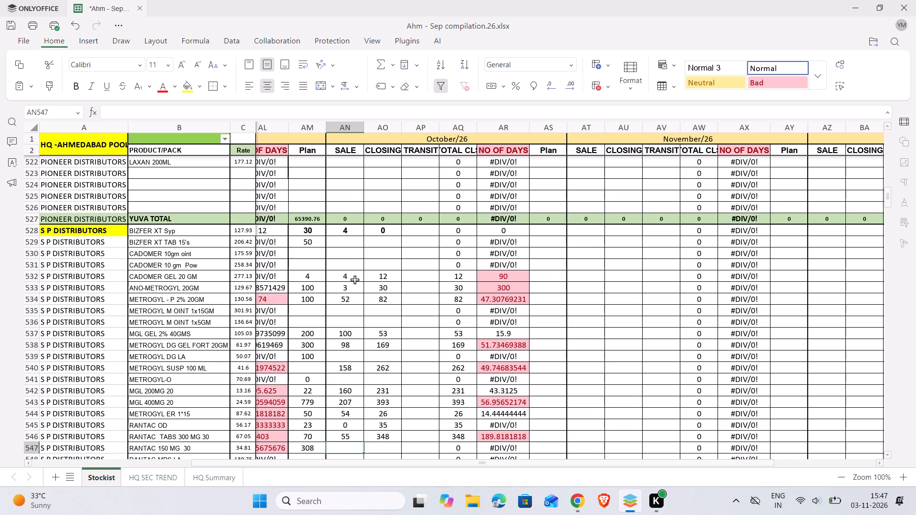
Enter October/26 sale =227+25, closing 436 for RANTAC 150 MG 30 and sale 77, closing 294 for RANTAC DOM Tabs 30's.
type("=227+25")
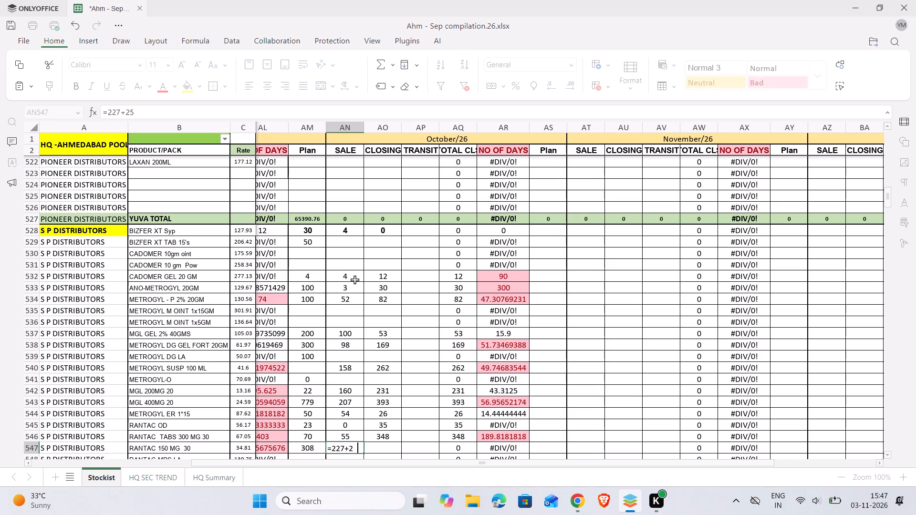
key("Right")
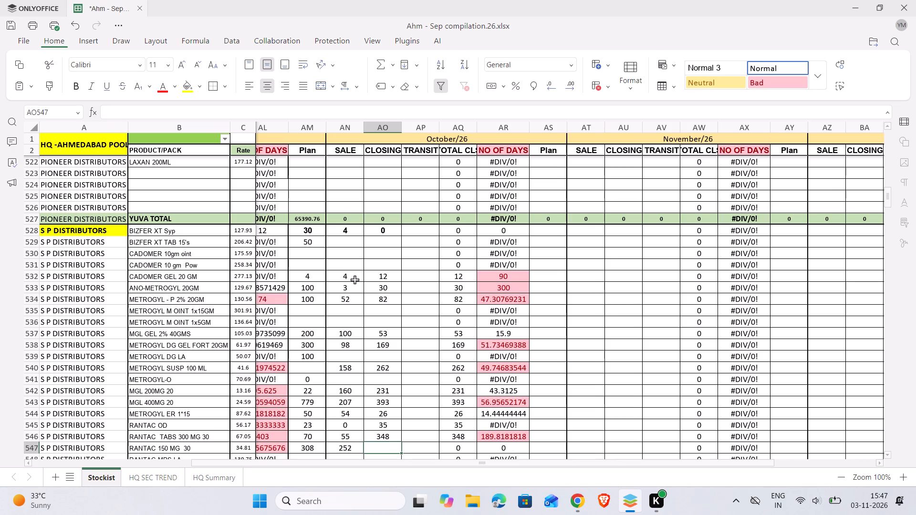
type("436")
key("Down")
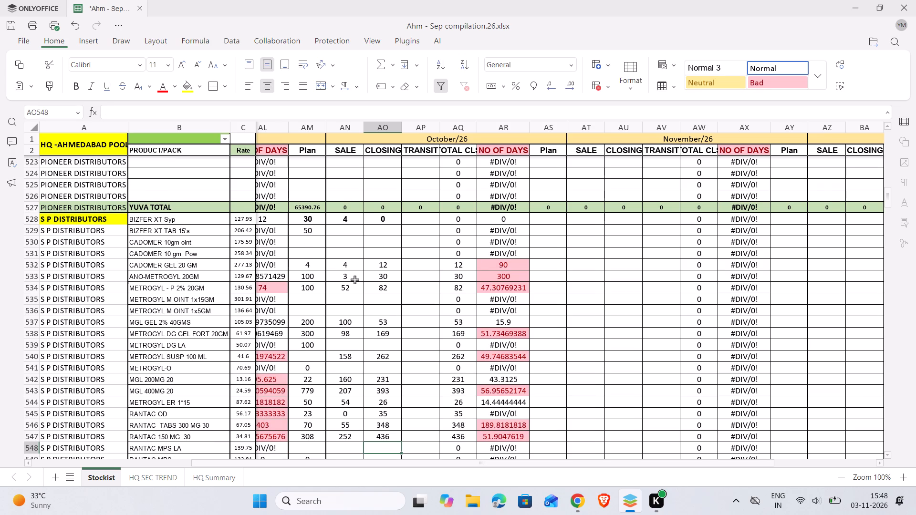
key("Down")
key("Down")
key("Left")
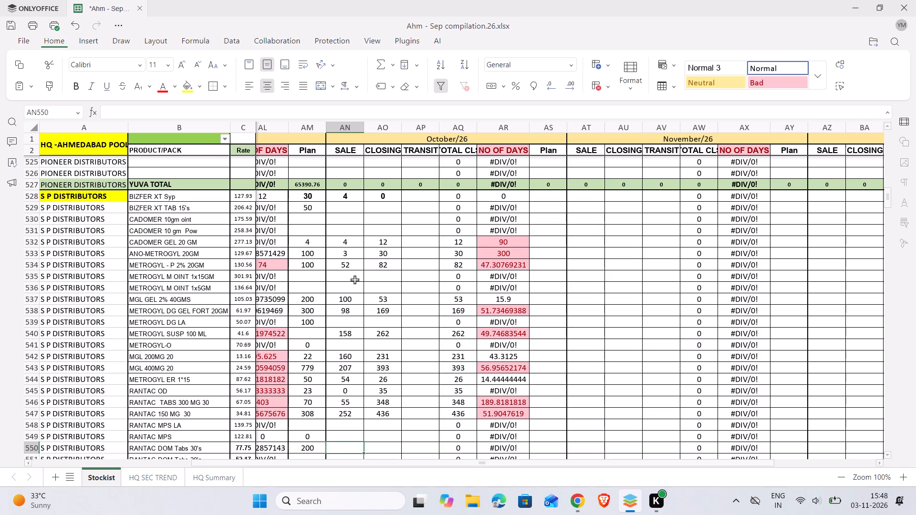
type("77")
key("Tab")
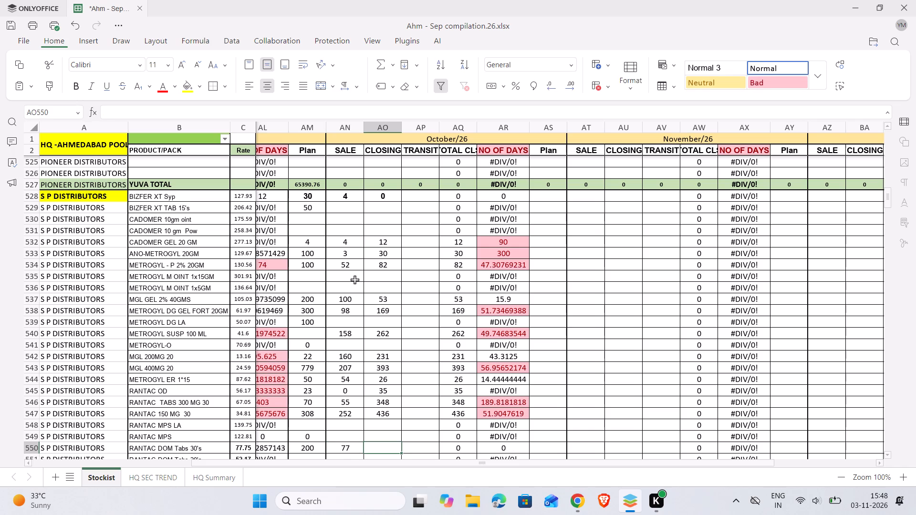
key("2")
type("94")
key("Down")
Enter October/26 sale 10, closing 5 for RANTAC RD and sale 0, closing 18 for RANRAFT 200 ML under S P Distributors.
key("Left")
key("Down")
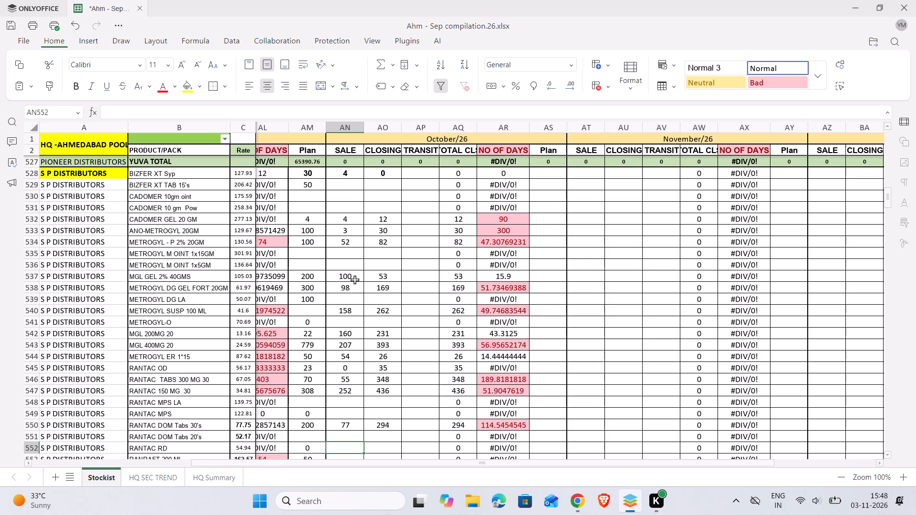
type("10")
key("Tab")
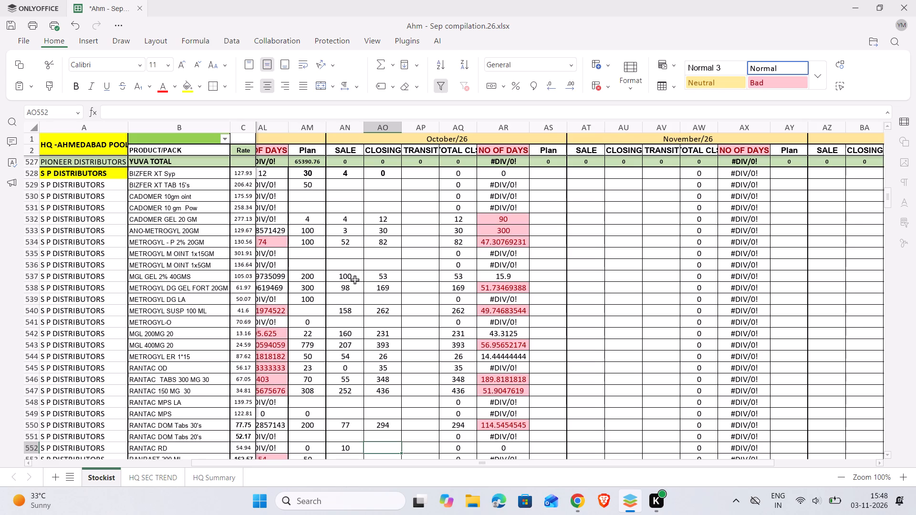
key("5")
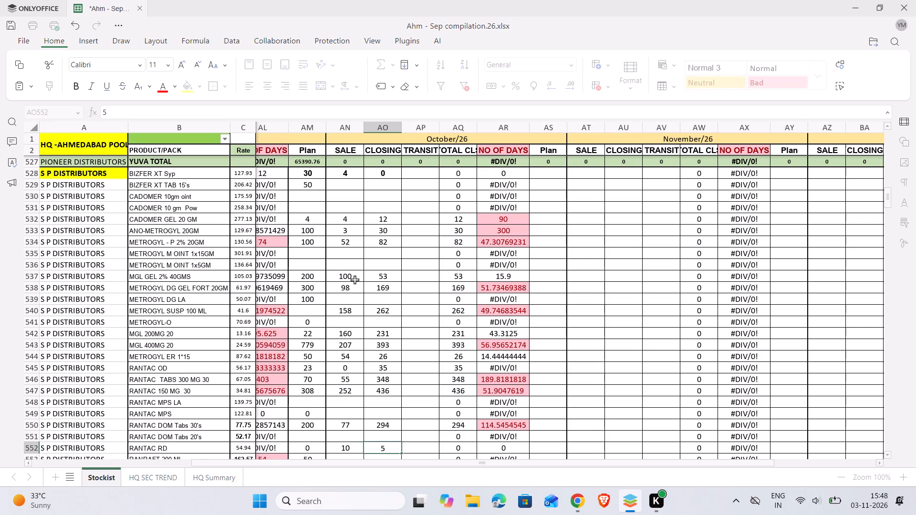
key("Down")
key("Left")
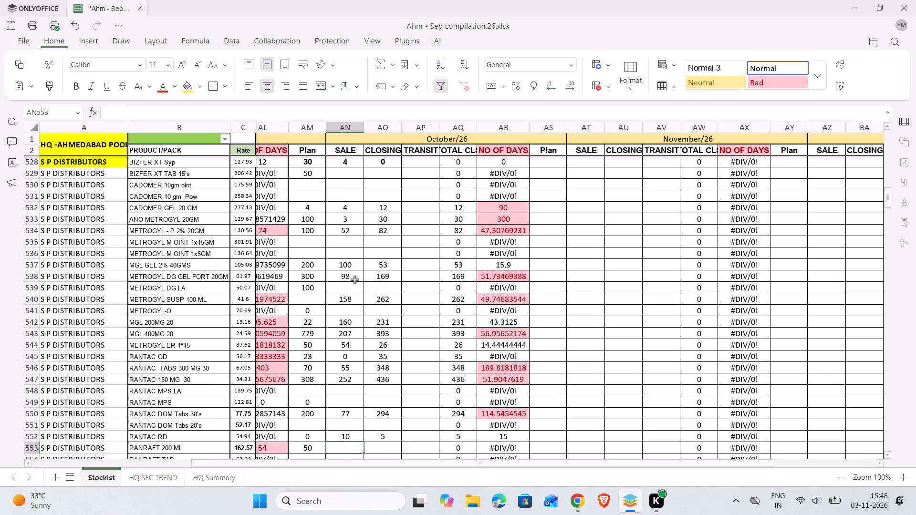
key("0")
key("Tab")
type("18")
key("Down")
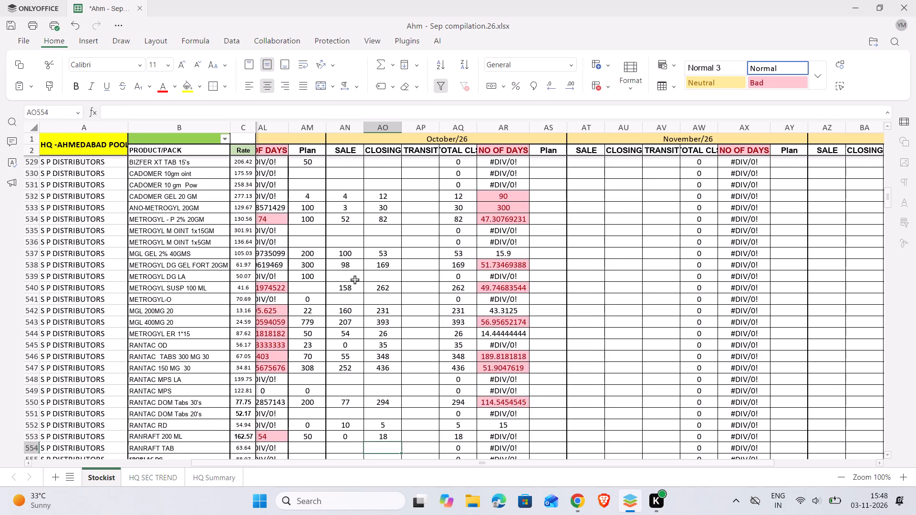
Enter October/26 sale 0 and closing 10 for LAXAN 200ML under S P Distributors.
key("Left")
key("Down")
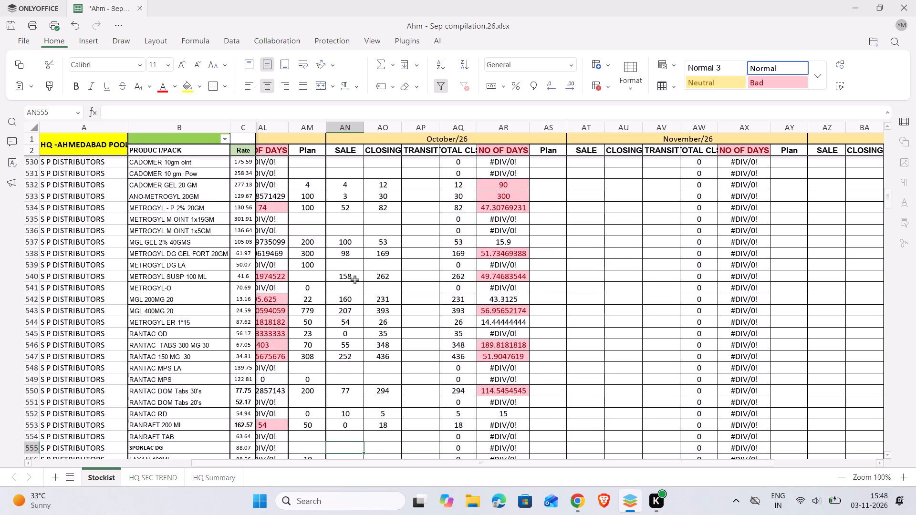
key("Up")
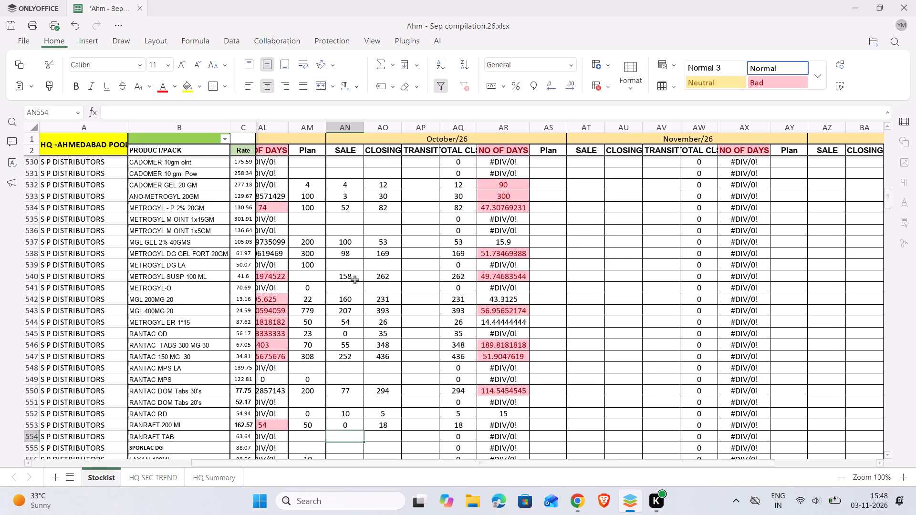
key("Down")
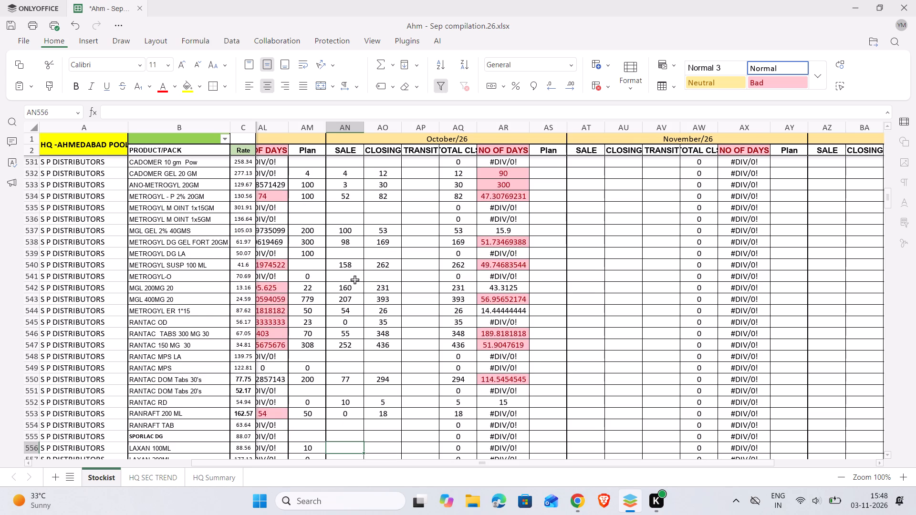
key("Down")
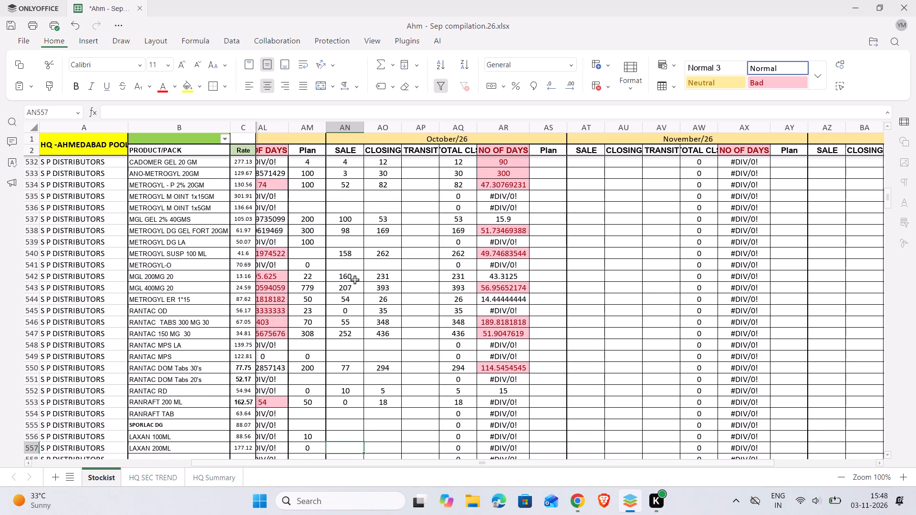
key("0")
key("Tab")
type("10")
key("Down")
Enter October/26 sale 44 and closing 3 for ANO-METROGYL 20GM in the Sahayog Agencies block.
key("Down")
key("Down")
key("Down")
key("Down")
key("Down")
key("Down")
key("Down")
key("Down")
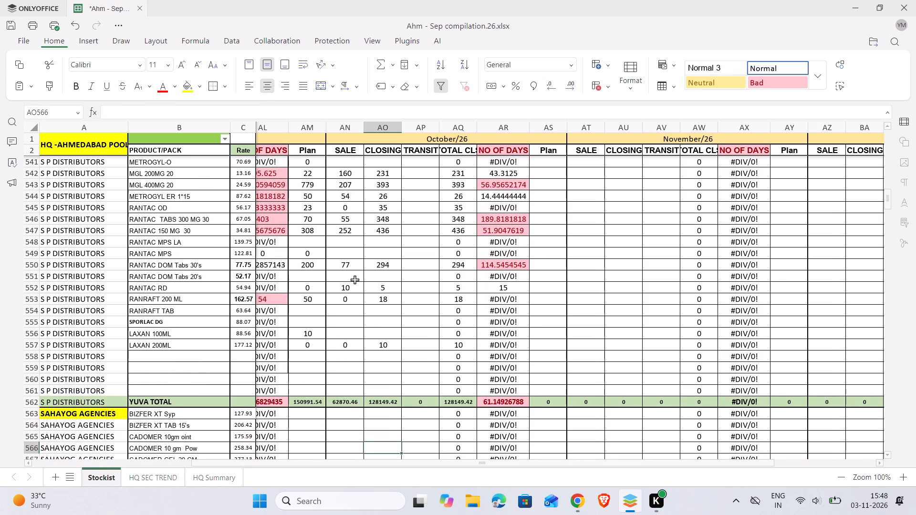
key("Down")
key("Up")
key("Up")
key("Up")
key("Left")
key("Up")
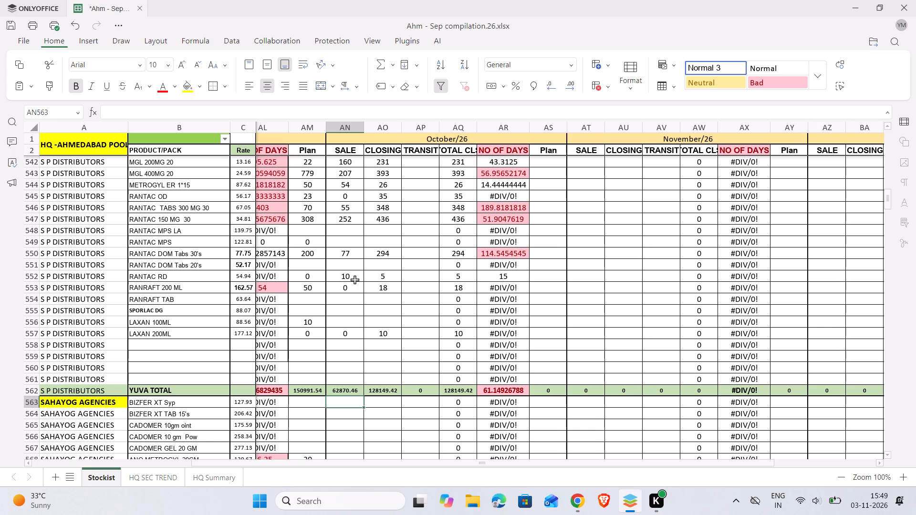
key("Down")
key("Down")
key("Down")
key("Down")
key("Down")
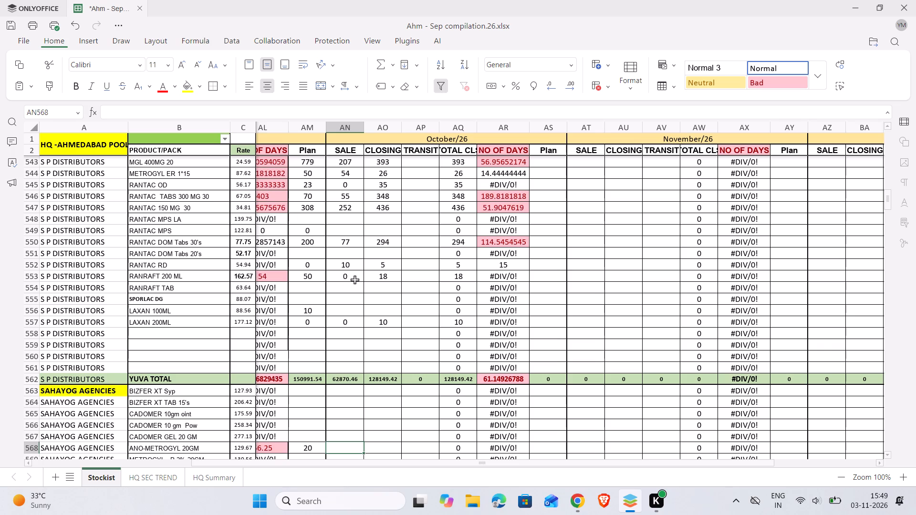
scroll(354, 279, "down", 1)
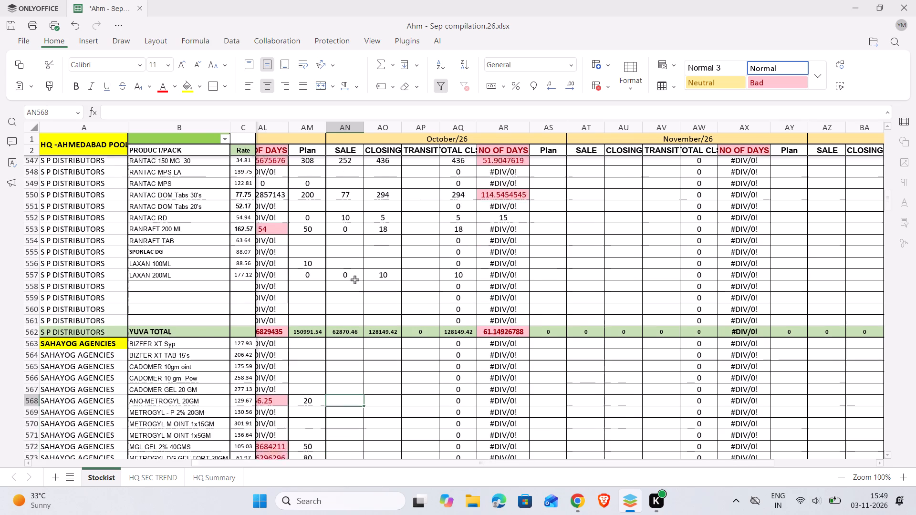
scroll(354, 279, "down", 2)
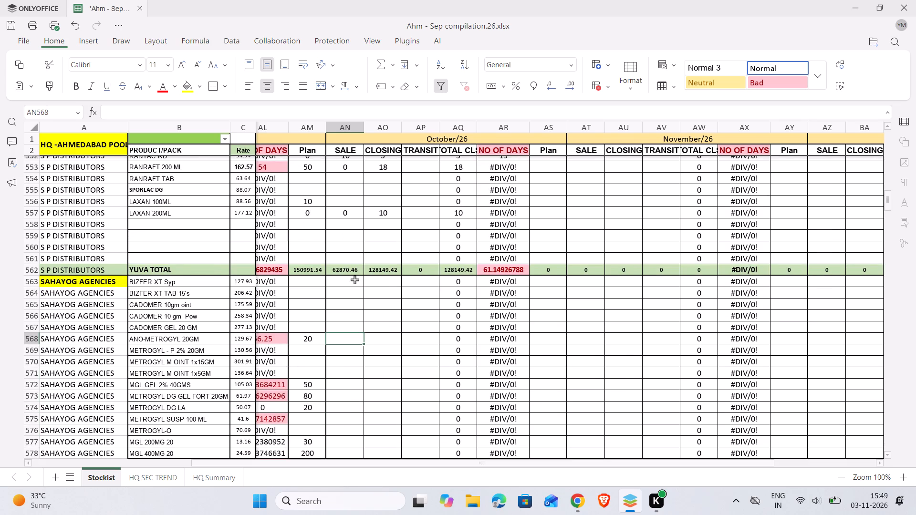
type("44")
key("Tab")
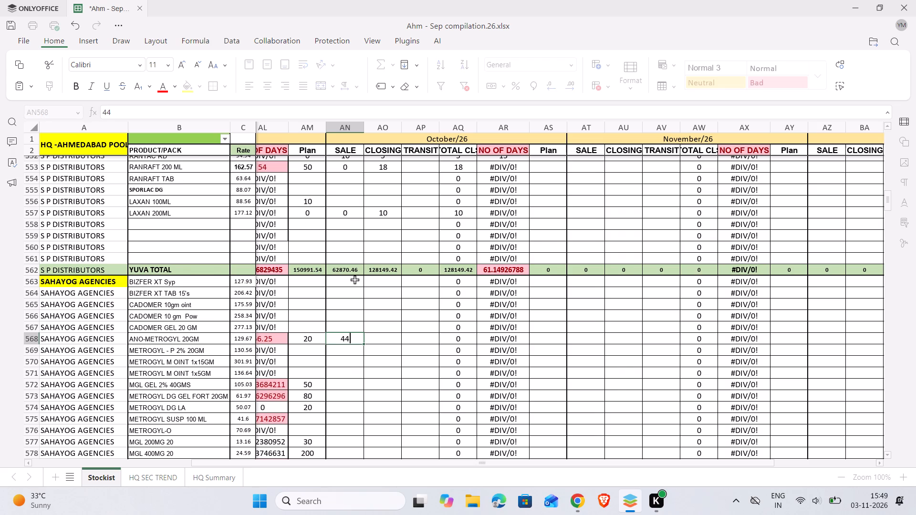
key("3")
key("Down")
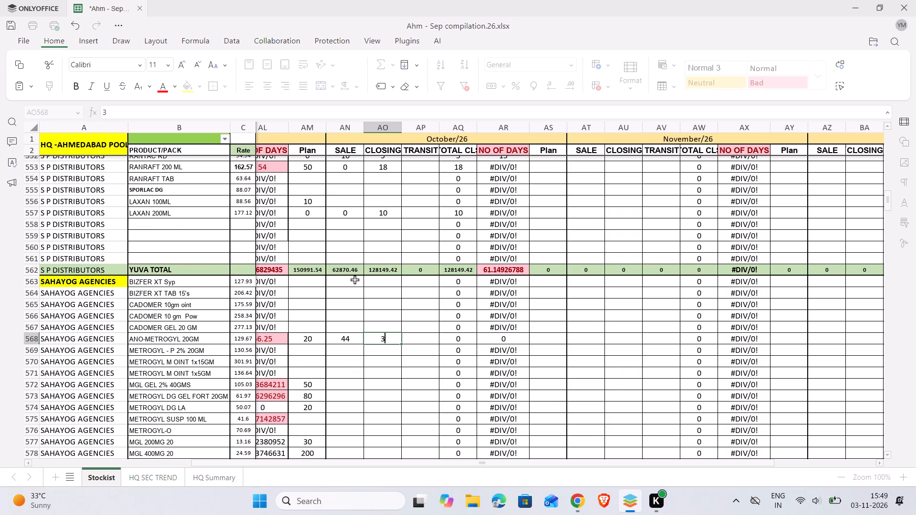
Enter October/26 sale 25 and closing 16 for MGL GEL 2% 40GMS under Sahayog Agencies.
key("Left")
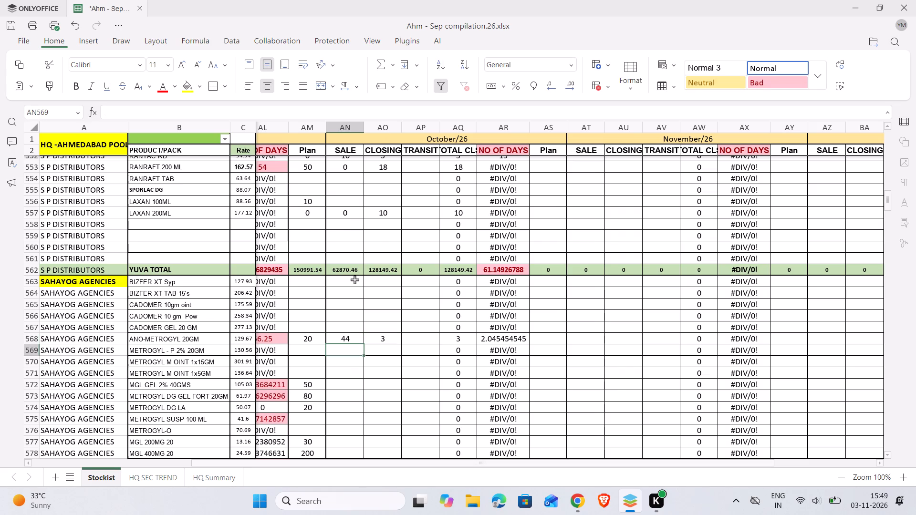
key("Down")
key("Down")
key("Down")
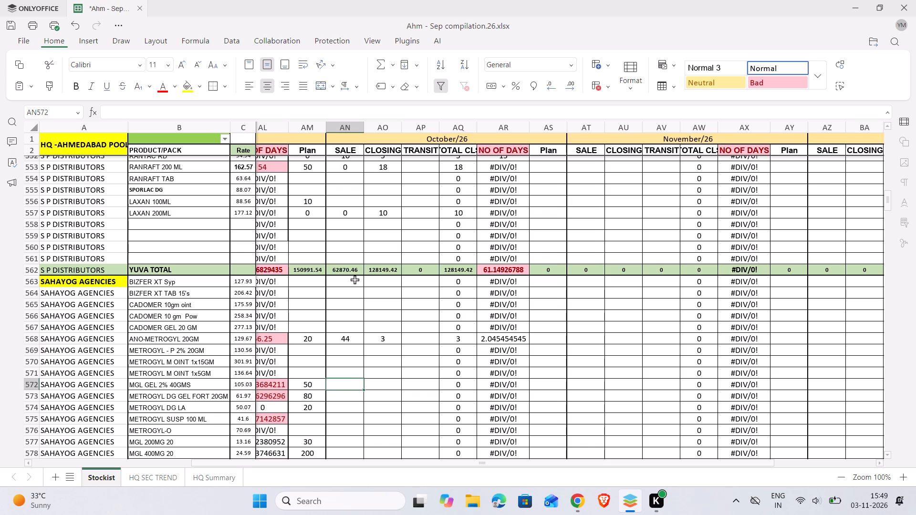
type("25")
key("Tab")
type("16")
key("Down")
Enter October/26 sale 22 and closing 18 for METROGYL ER 1*15 under Sahayog Agencies.
key("Left")
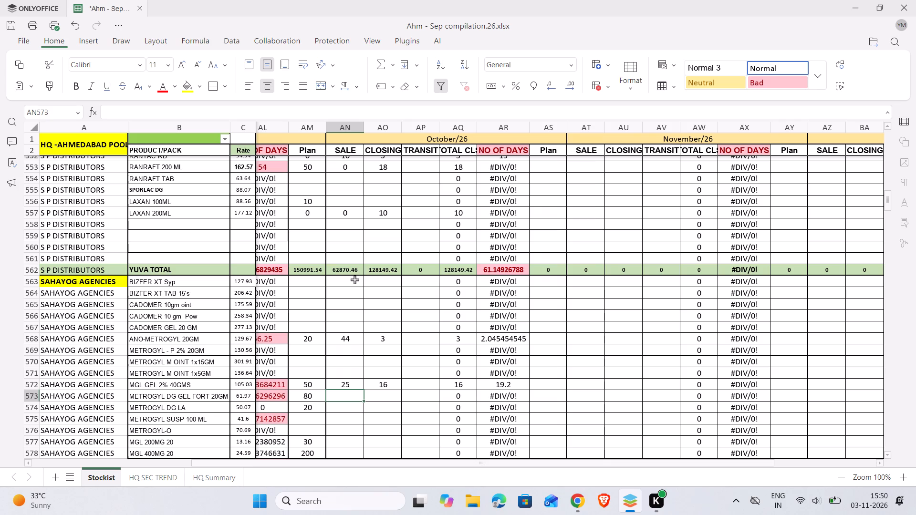
key("Down")
key("Down")
key("Down")
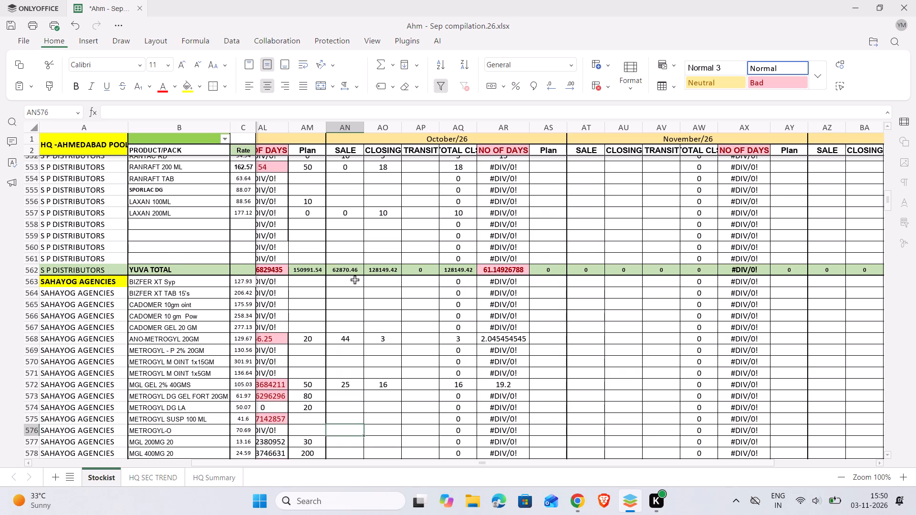
key("Down")
key("Down")
key("Down")
type("22")
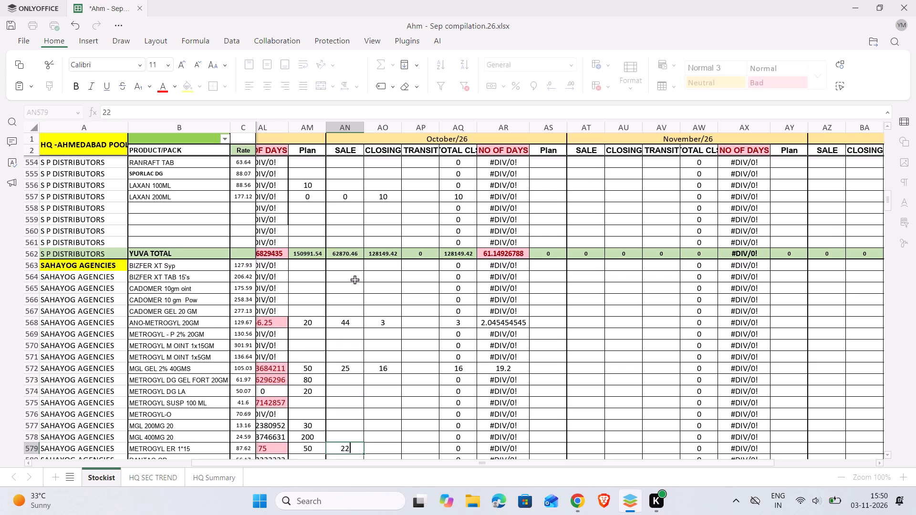
key("Tab")
type("18")
key("Left")
Under Sahayog Agencies, enter October/26 sale 40, closing 109 for MGL 200MG 20 and sale 342, closing 282 for MGL 400MG 20.
key("Up")
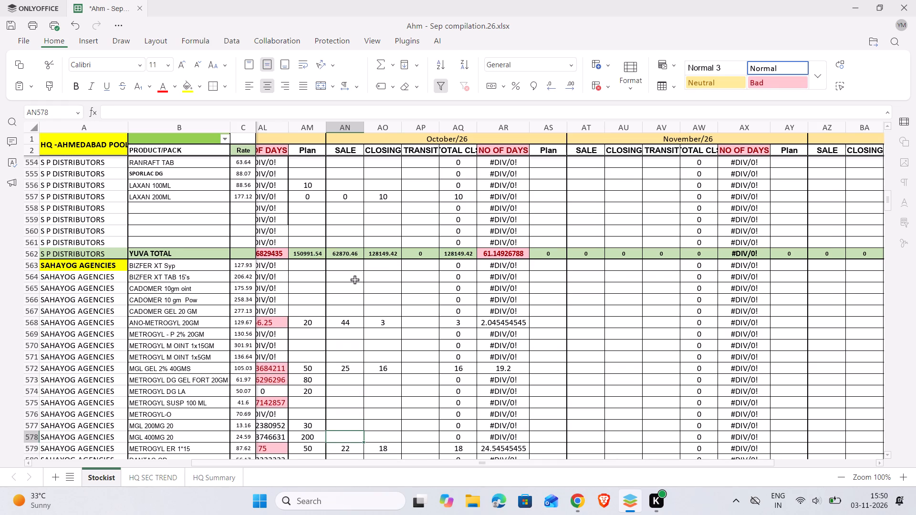
key("Up")
key("Up")
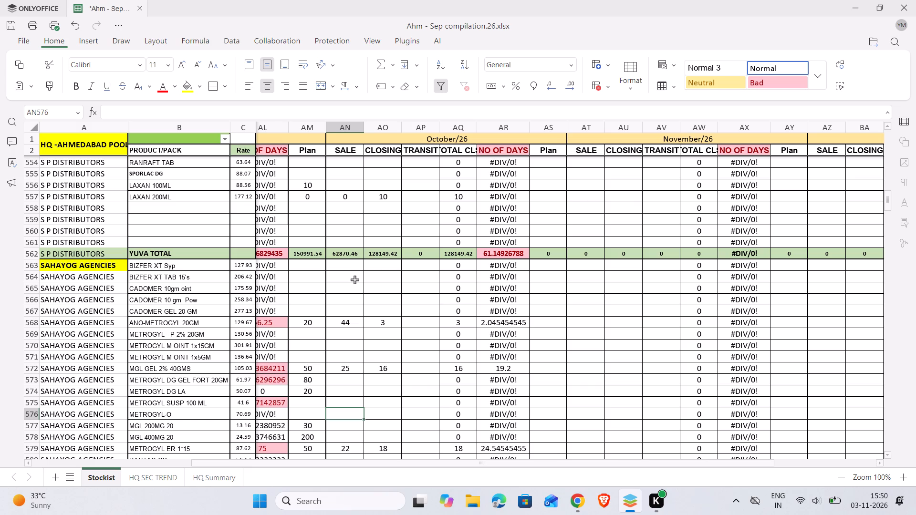
key("Down")
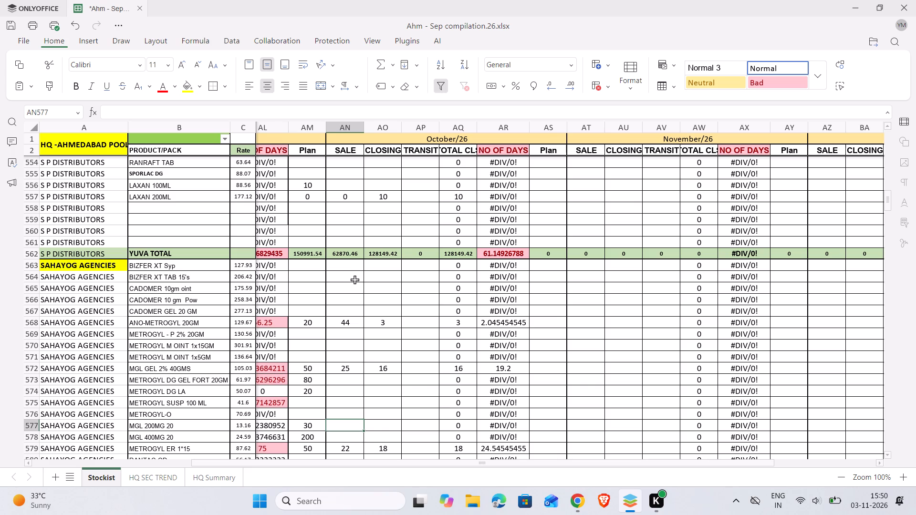
type("40")
key("Tab")
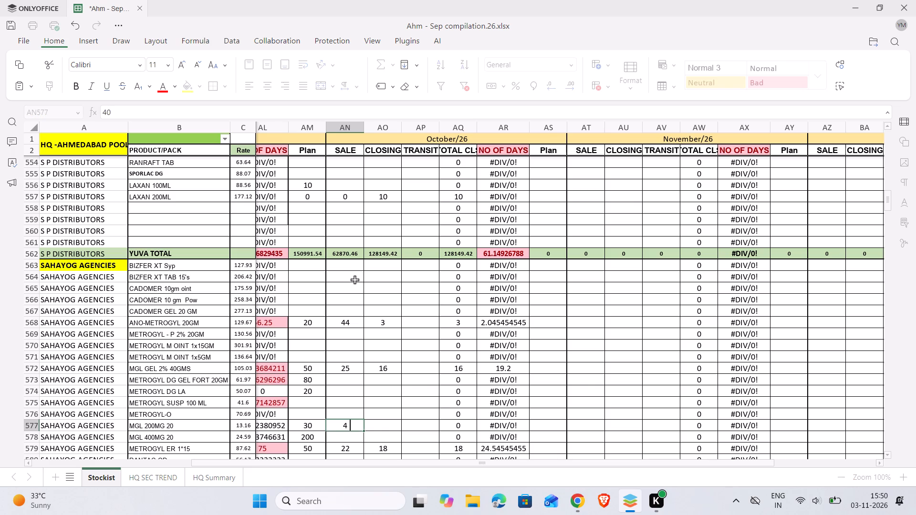
type("109")
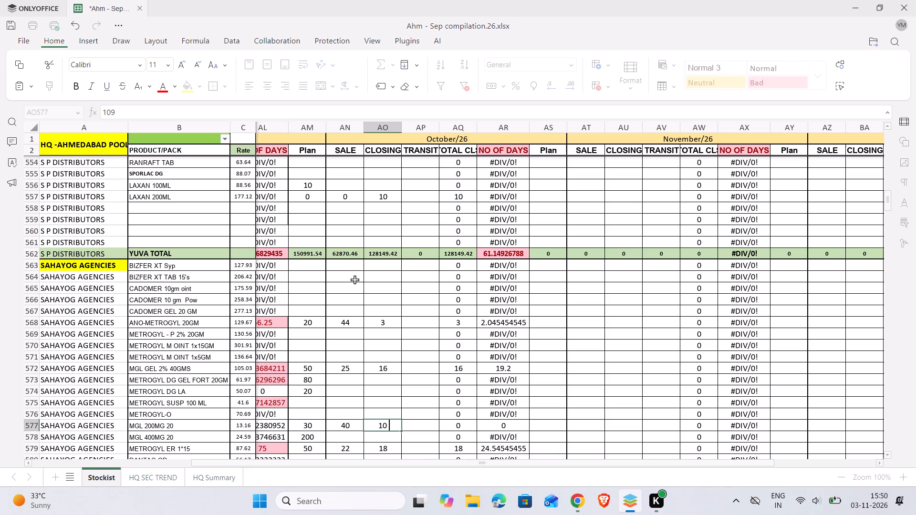
key("Down")
key("Left")
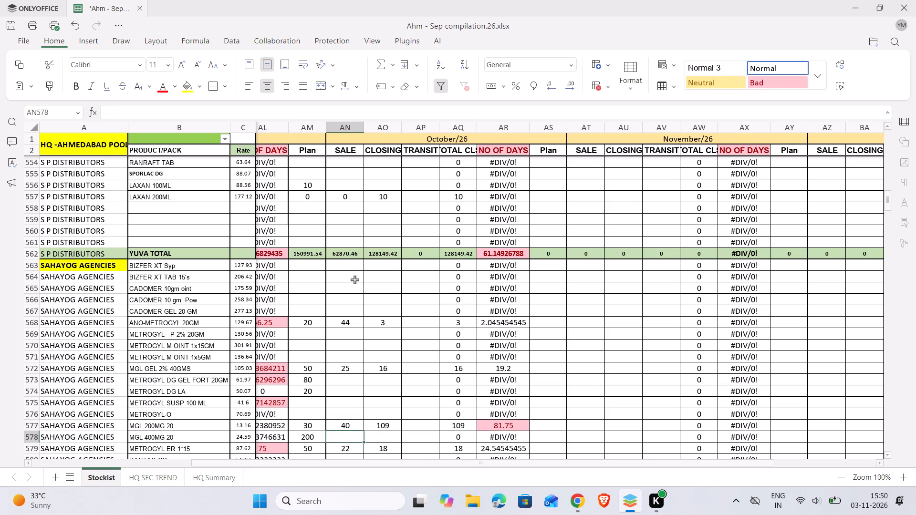
type("342")
key("Tab")
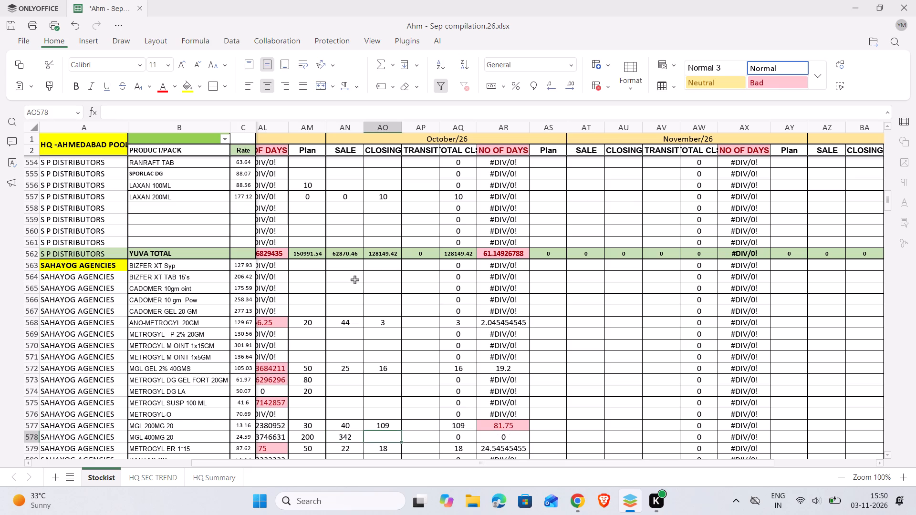
type("282")
key("Down")
Enter October/26 sale 52 and closing 78 for METROGYL SUSP 100 ML under Sahayog Agencies.
key("Down")
key("Left")
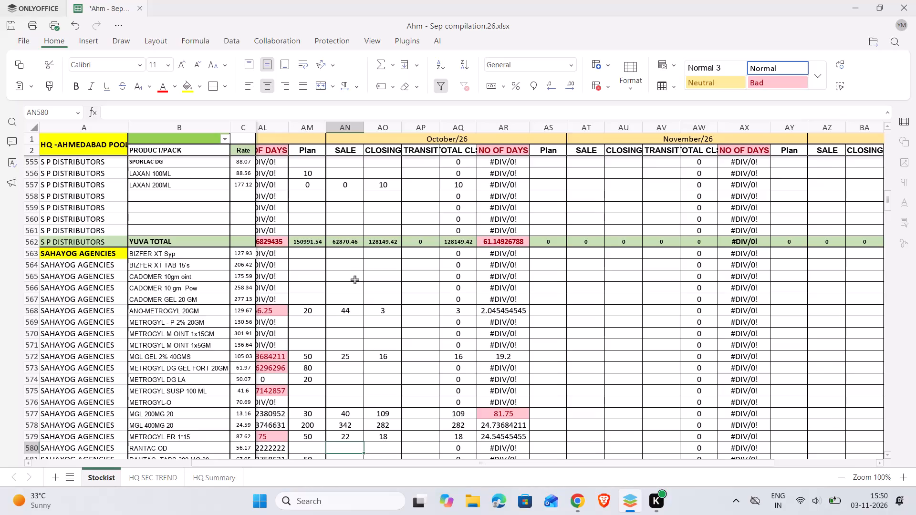
key("Up")
key("Up")
key("Up")
key("Up")
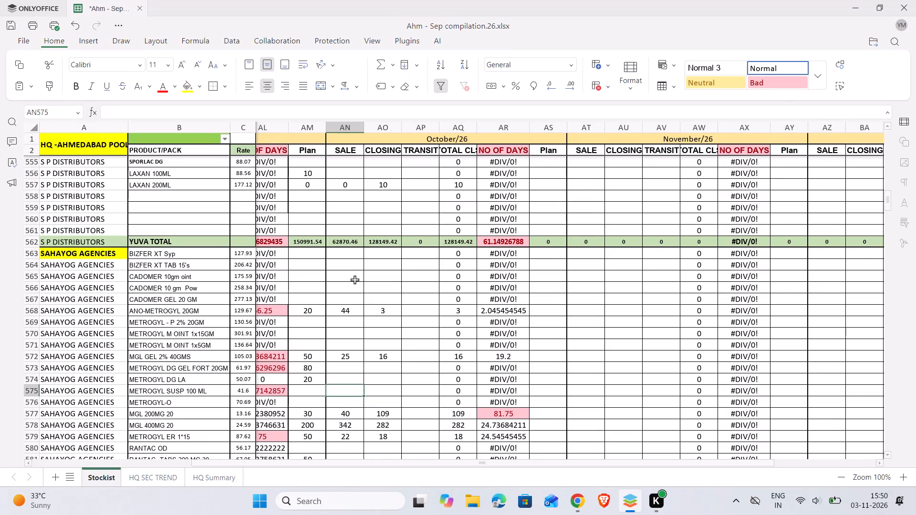
type("52")
key("Tab")
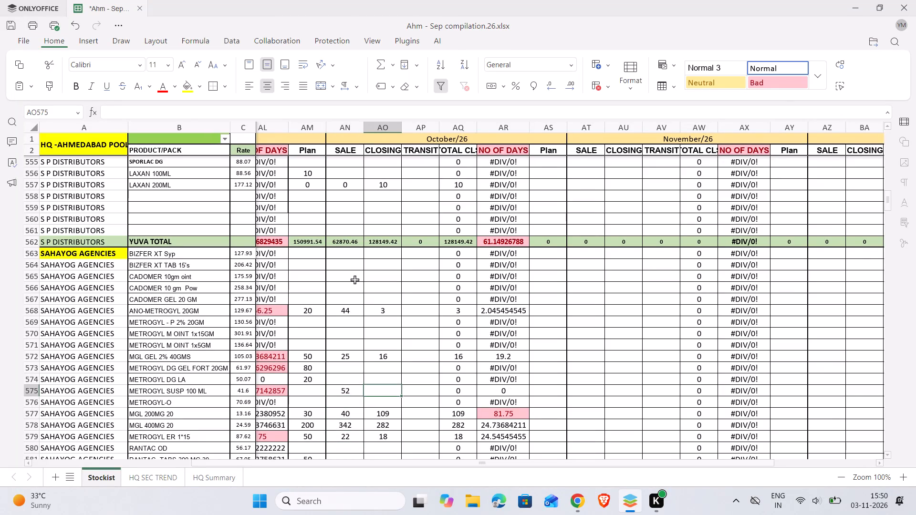
type("78")
key("Down")
key("Left")
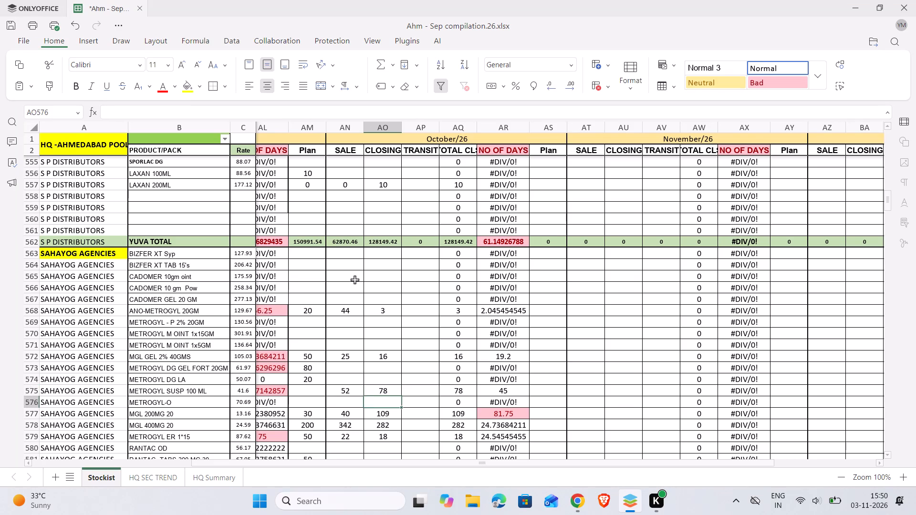
For RANTAC 150 MG 30 under Sahayog Agencies, enter October/26 sale as the sum =1108+152 and closing 186.
key("Up")
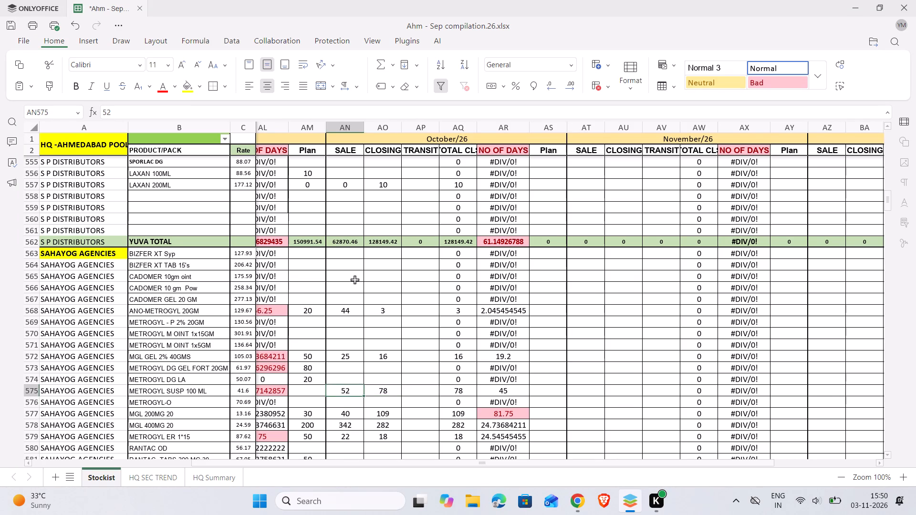
key("Up")
key("Down")
key("Down")
key("Down")
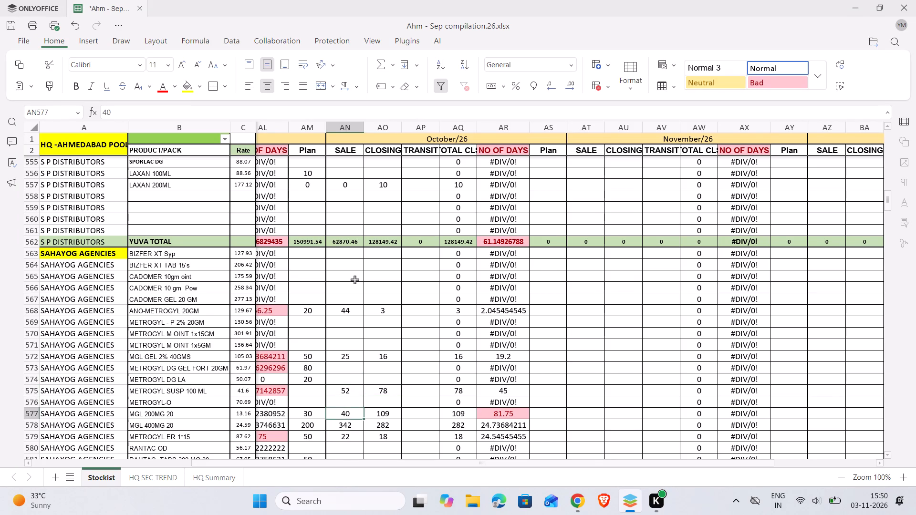
key("Down")
key("Down")
key("Down")
key("Down")
key("Down")
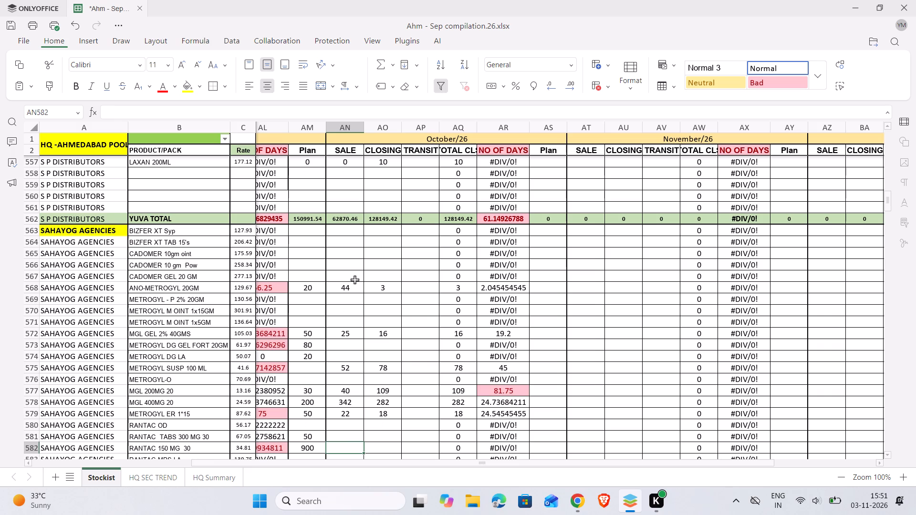
type("=1108+11")
key("BackSpace")
type("52")
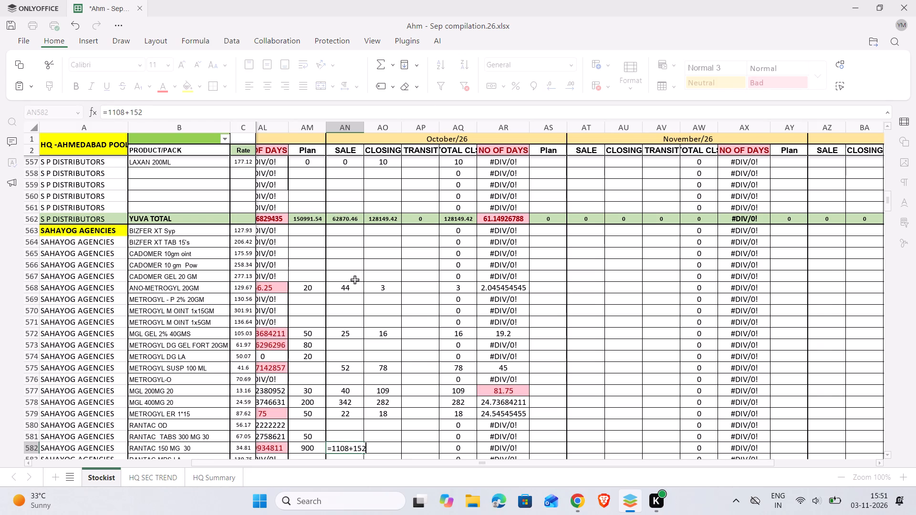
key("Right")
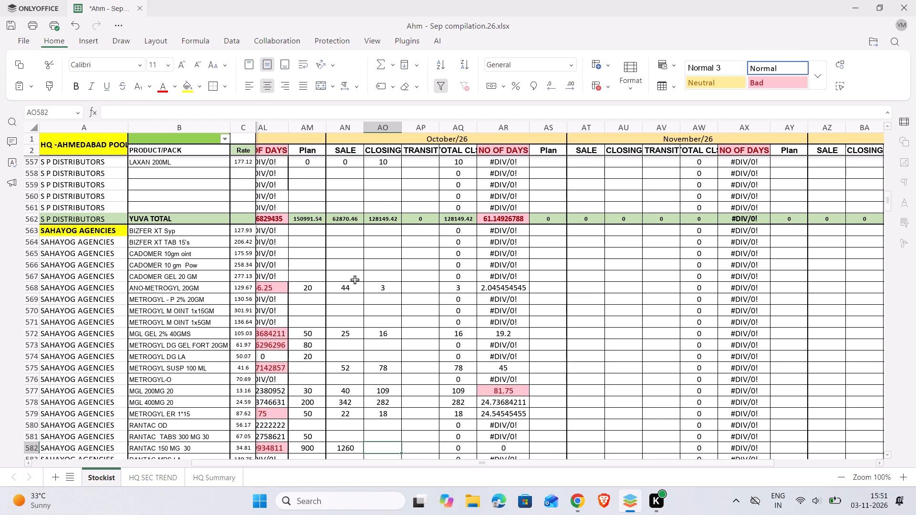
type("186")
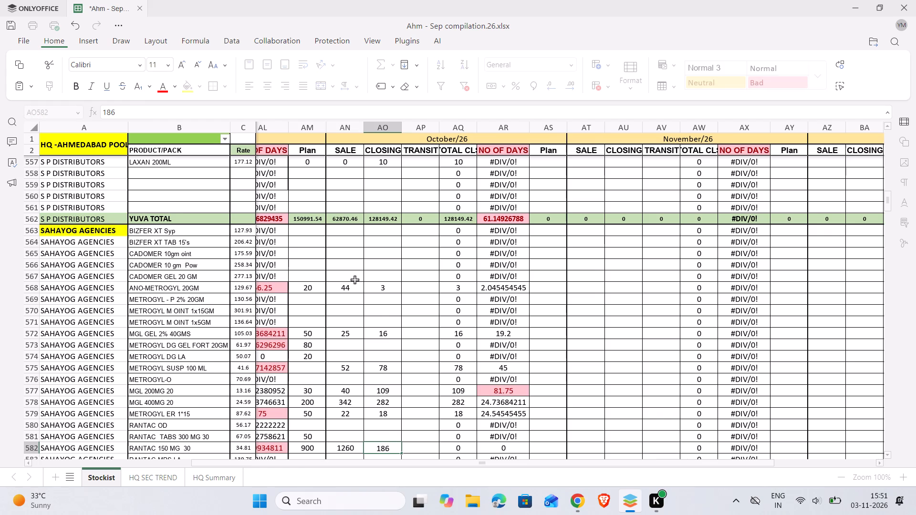
key("Down")
key("Left")
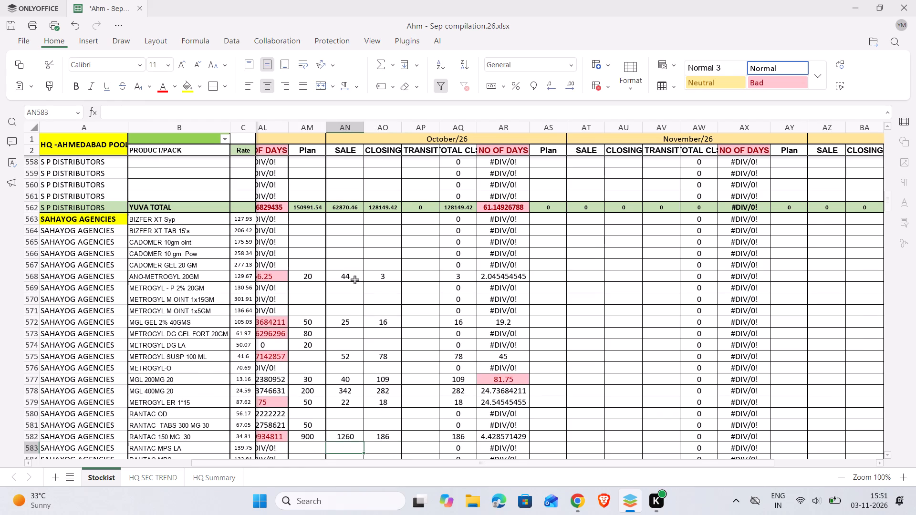
Enter October/26 sale 42 and closing 45 for RANTAC TABS 300 MG 30 under Sahayog Agencies.
key("Up")
key("Up")
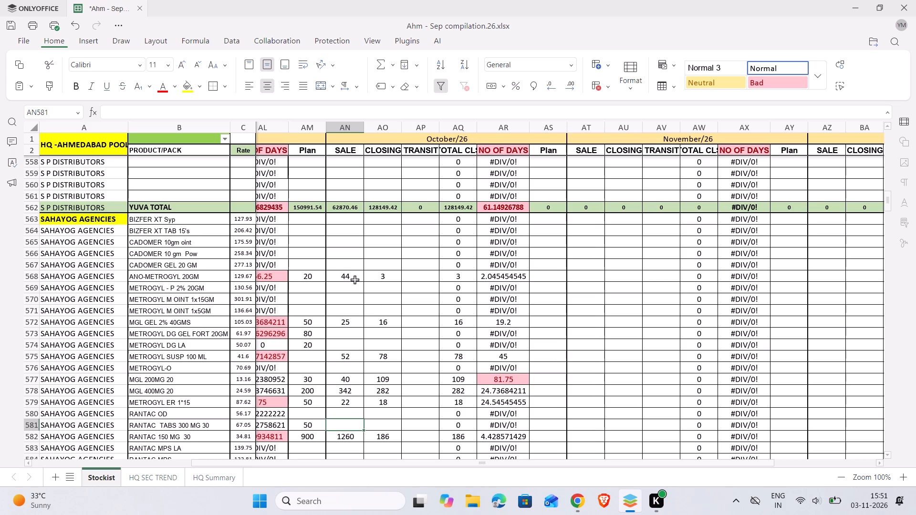
type("42")
key("Tab")
type("45")
key("Up")
key("Down")
key("Left")
Enter October/26 sale 17 and closing 136 for RANTAC DOM Tabs 30's under Sahayog Agencies.
key("Down")
key("Up")
key("Up")
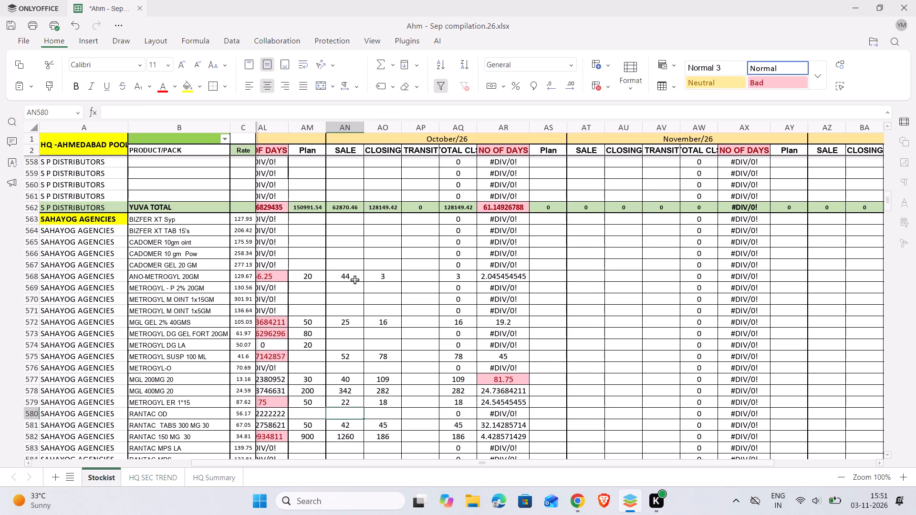
key("Up")
key("Down")
key("Down")
key("Down")
key("Down")
key("Down")
key("Down")
key("Down")
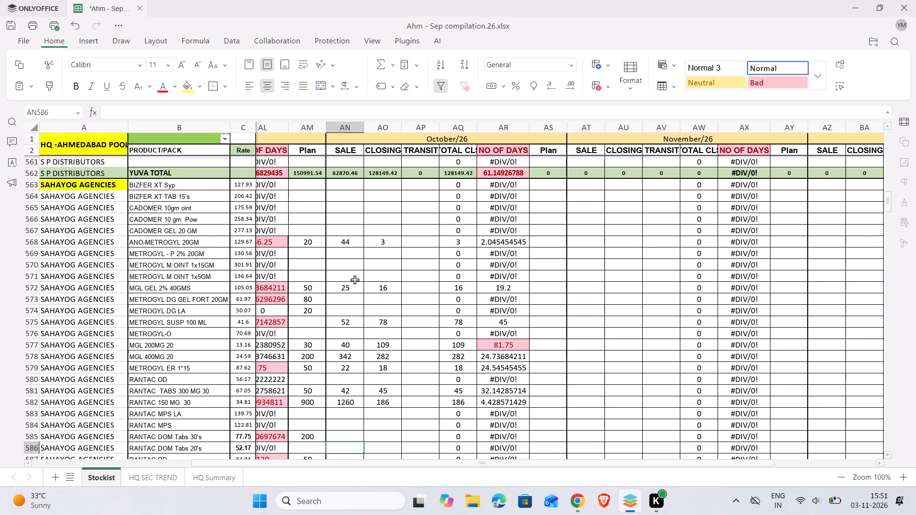
key("Up")
key("Up")
key("Down")
key("Down")
key("1")
key("BackSpace")
key("Up")
type("17")
key("Right")
type("136")
key("Down")
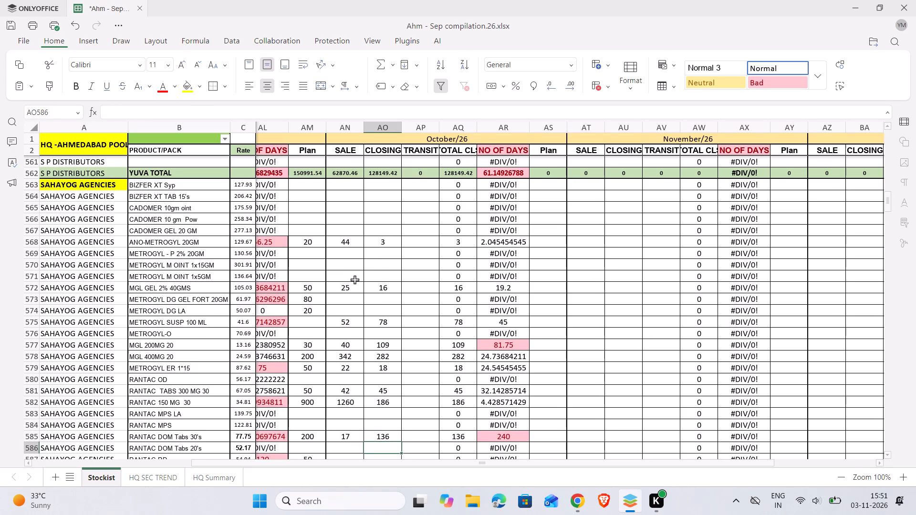
Enter October/26 sale 17 and closing 170 for RANTAC OD under Sahayog Agencies.
key("Down")
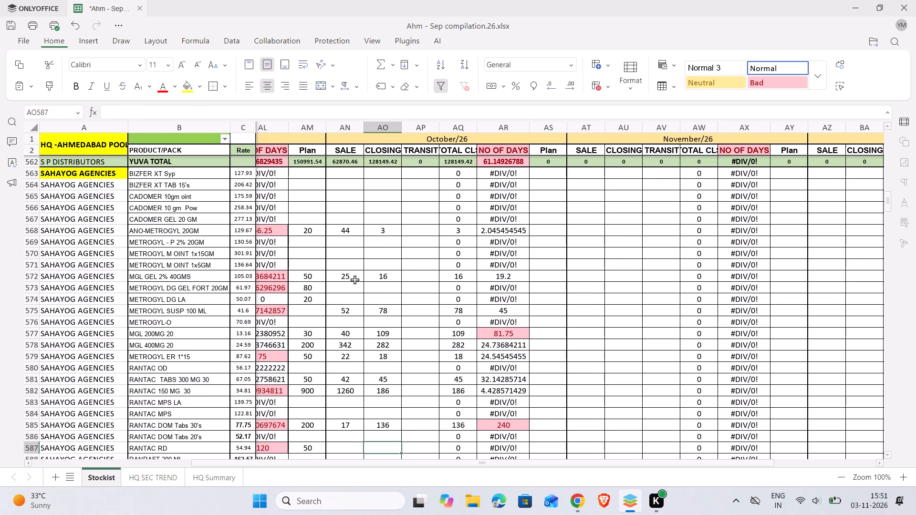
key("Left")
key("Down")
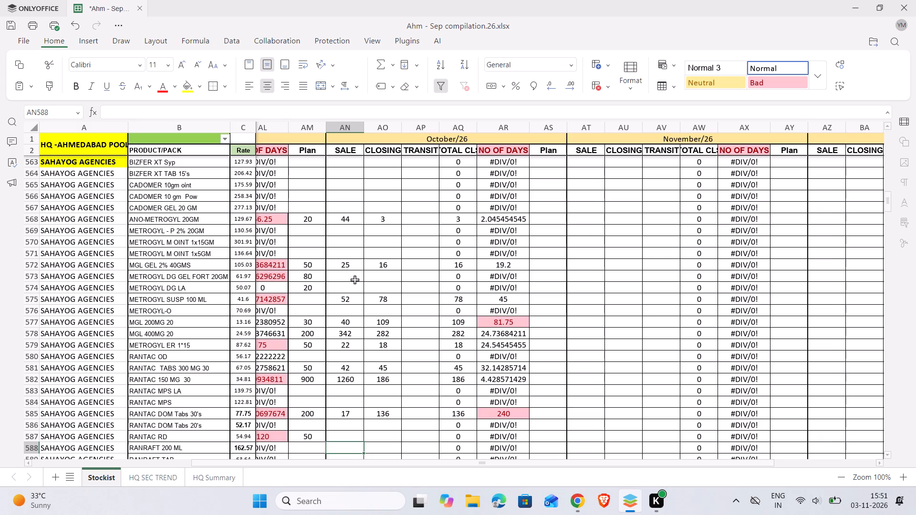
key("Up")
key("Up")
key("Up")
key("Up")
key("Up")
key("Up")
key("Up")
key("Up")
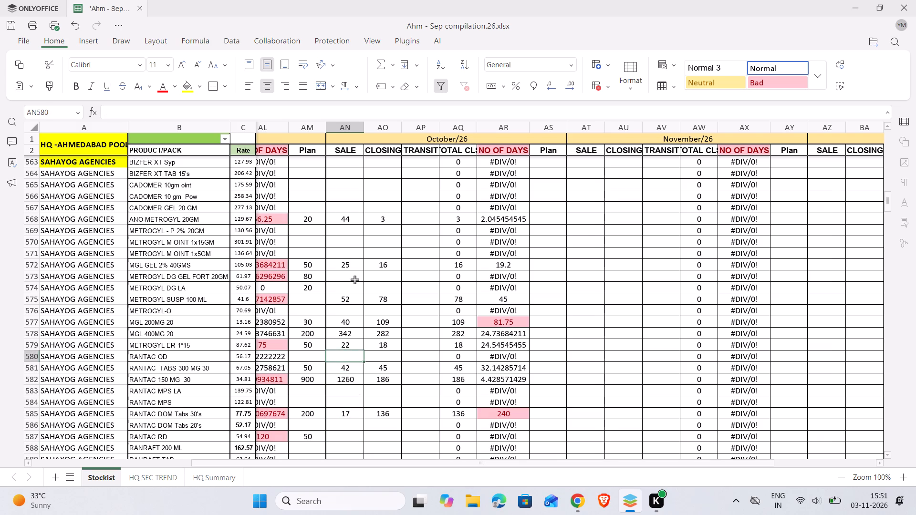
type("17")
key("Tab")
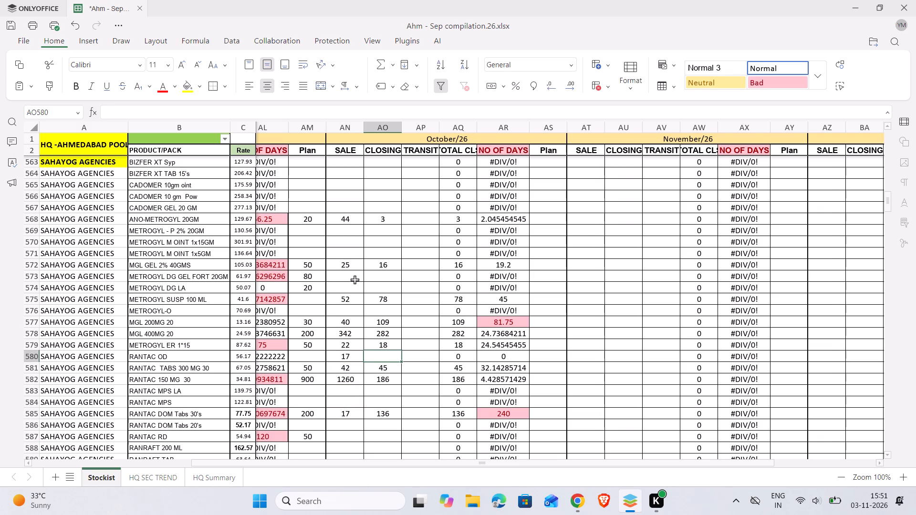
type("170")
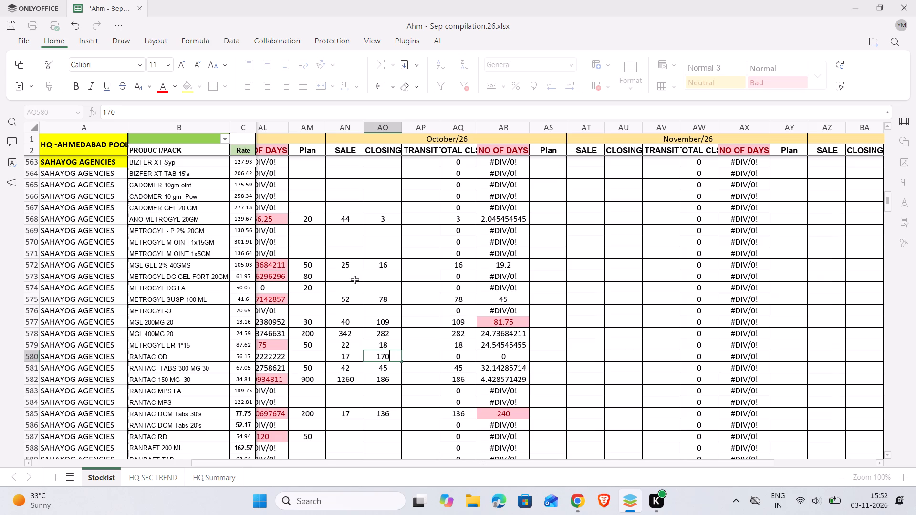
left_click(354, 279)
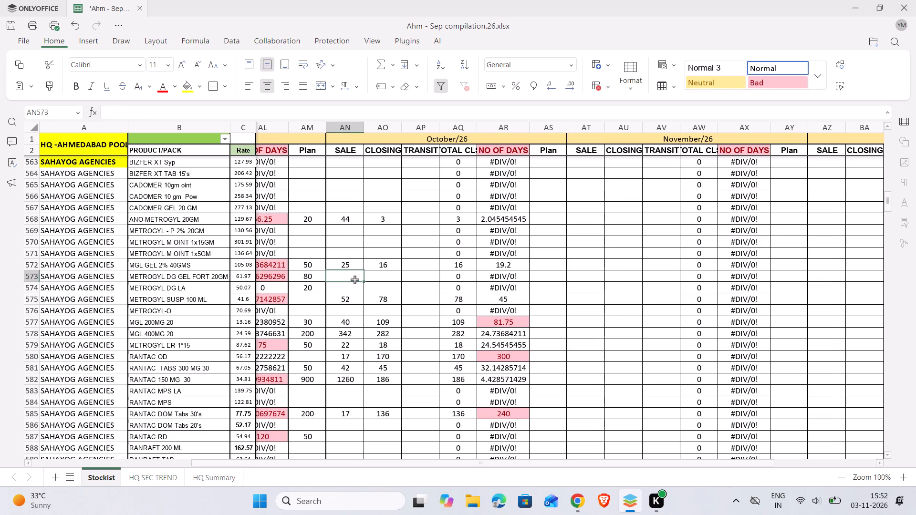
Enter October/26 sale 0 and closing 40 for RANTAC RD under Sahayog Agencies.
key("Down")
key("Down")
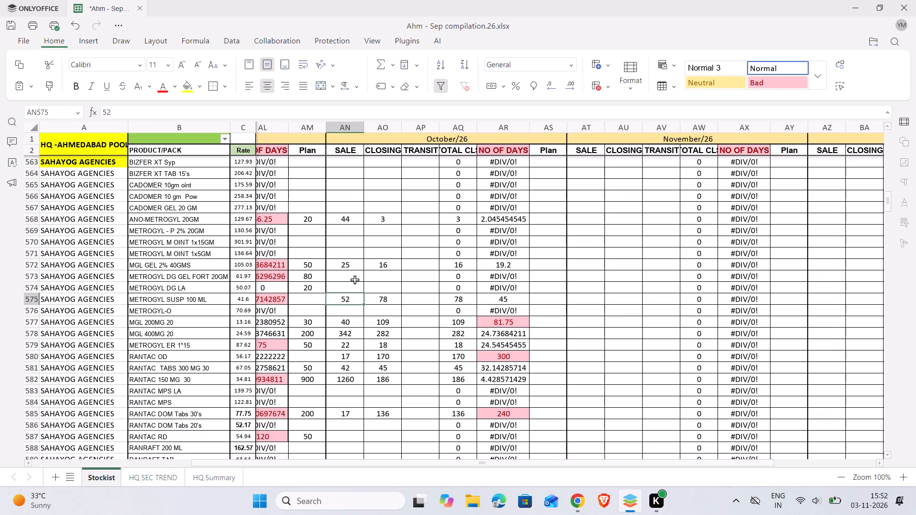
key("Down")
key("Down")
key("Down")
key("Down")
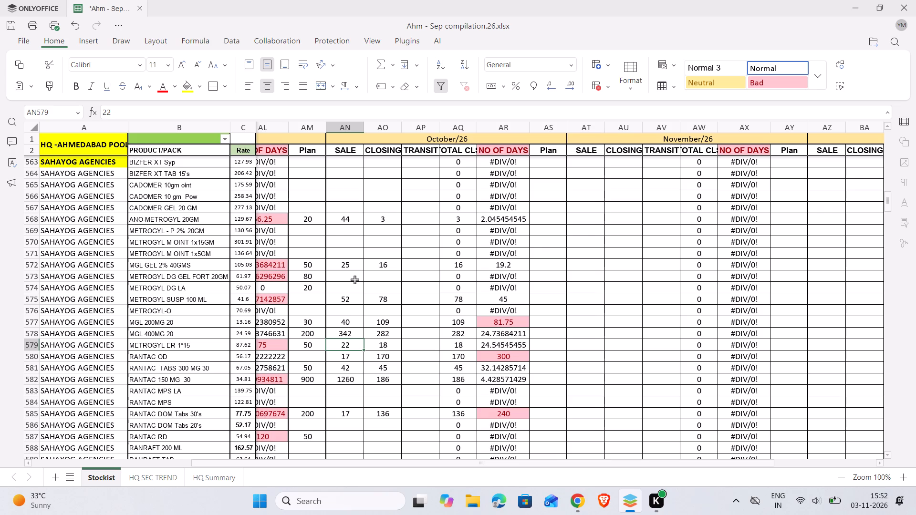
key("Down")
key("Down")
key("Down")
key("Down")
key("Down")
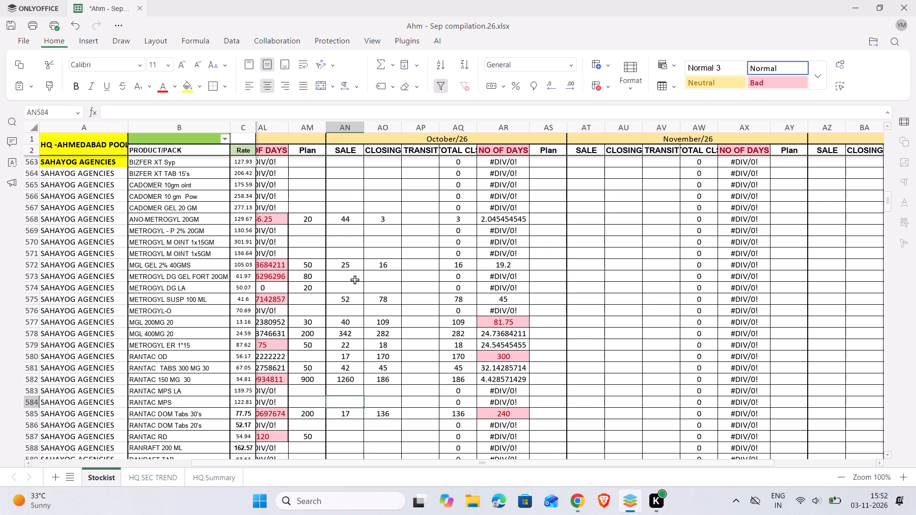
key("Down")
key("Down")
key("Down")
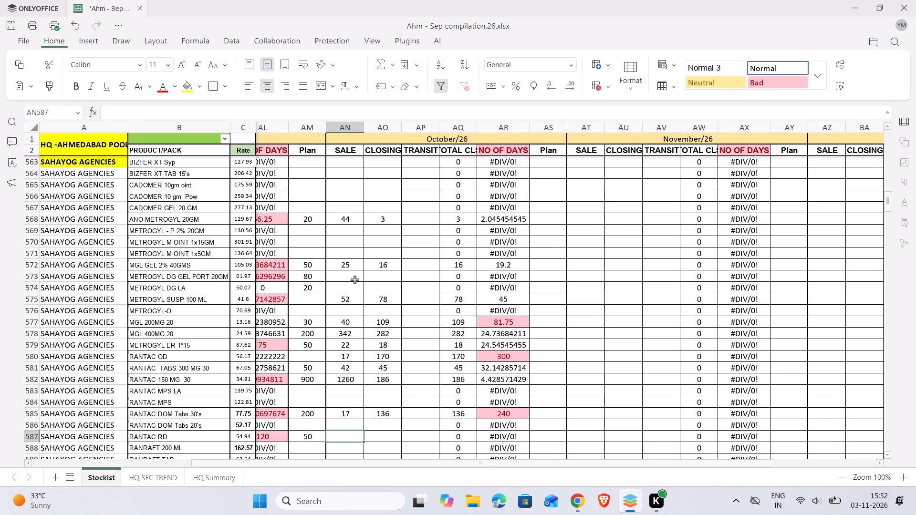
key("0")
key("Tab")
type("24")
key("BackSpace")
key("BackSpace")
key("1")
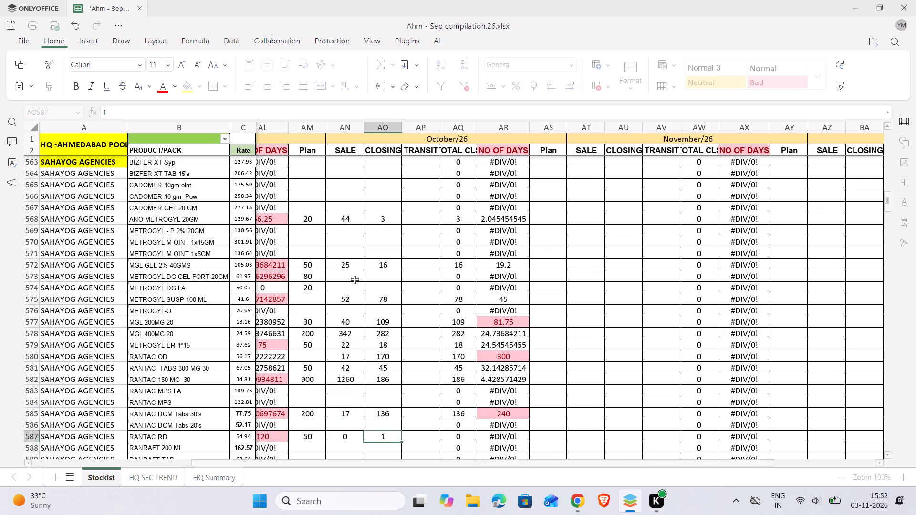
key("BackSpace")
type("40")
key("Down")
key("Left")
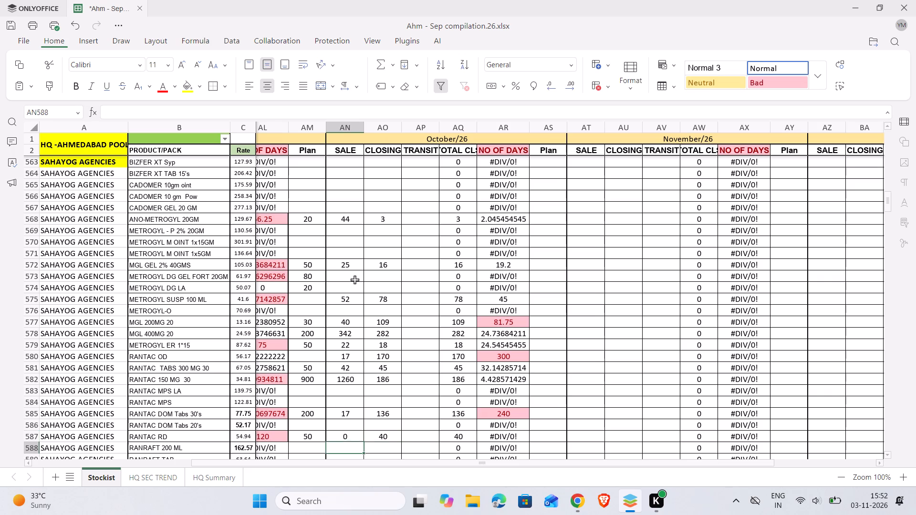
Enter October/26 sale 35 and closing 30 for BIZFER XT TAB 15's under Shriji Pharma.
key("Down")
key("Down")
key("Down")
key("Down")
key("Down")
key("Down")
key("Down")
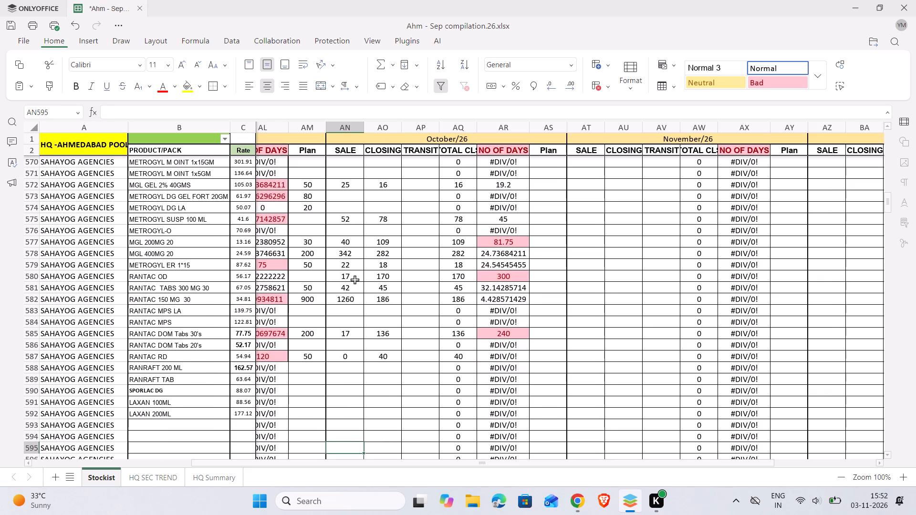
key("Up")
key("Up")
key("Up")
key("Up")
key("Up")
key("Up")
key("Up")
key("Down")
key("Down")
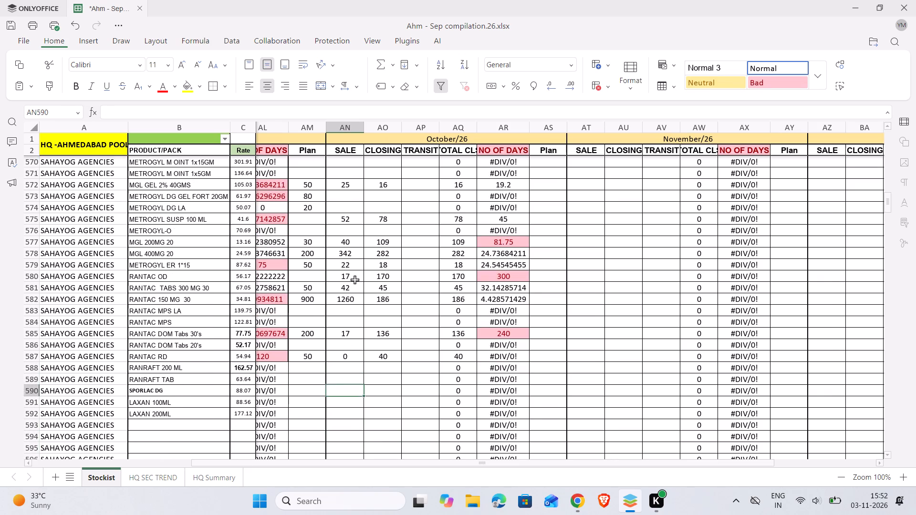
key("Down")
key("Down")
key("Down")
key("Down")
key("Down")
key("Down")
key("Down")
key("Down")
key("Down")
key("Down")
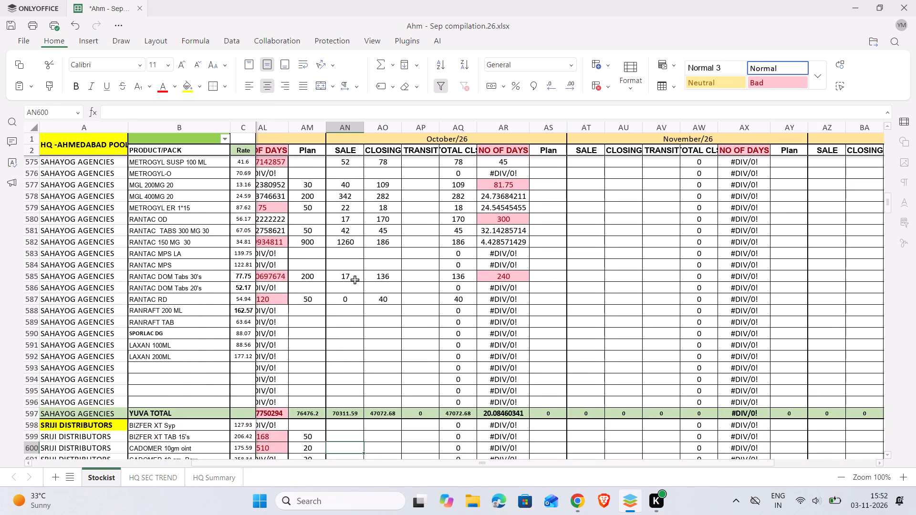
key("Down")
key("Down")
key("Down")
key("Down")
key("Down")
key("Down")
key("Down")
key("Down")
key("Down")
key("Down")
key("Down")
key("Down")
key("Down")
key("Down")
key("Down")
key("Down")
key("Down")
key("Down")
key("Down")
key("Down")
key("Down")
key("Down")
key("Down")
key("Down")
key("Down")
key("Down")
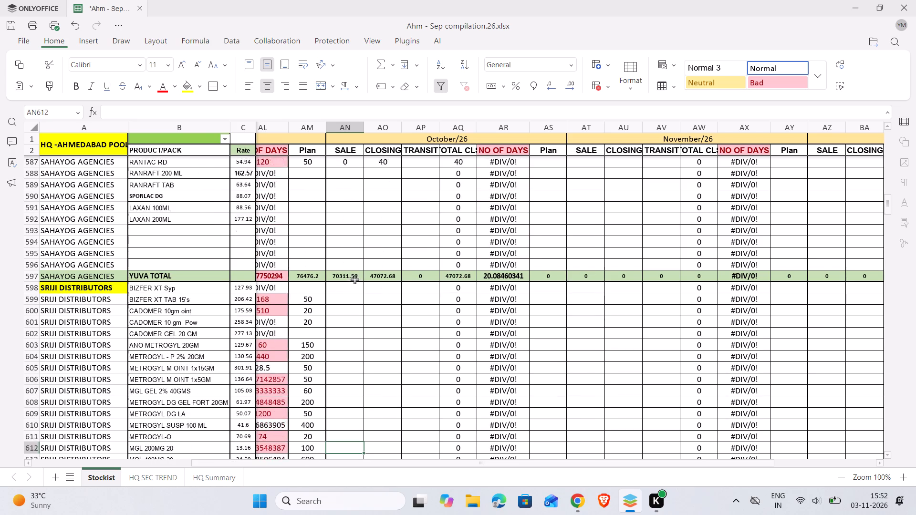
key("Up")
key("Up")
key("Up")
key("Up")
key("Up")
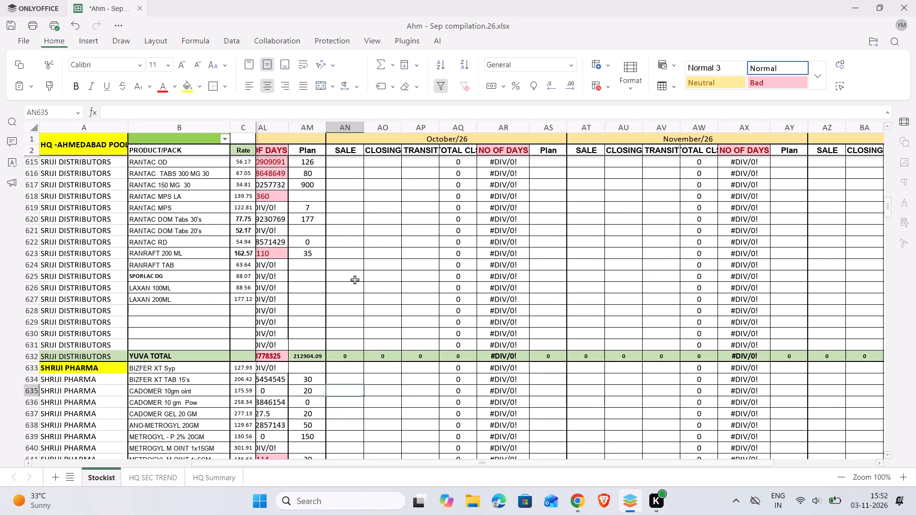
key("Up")
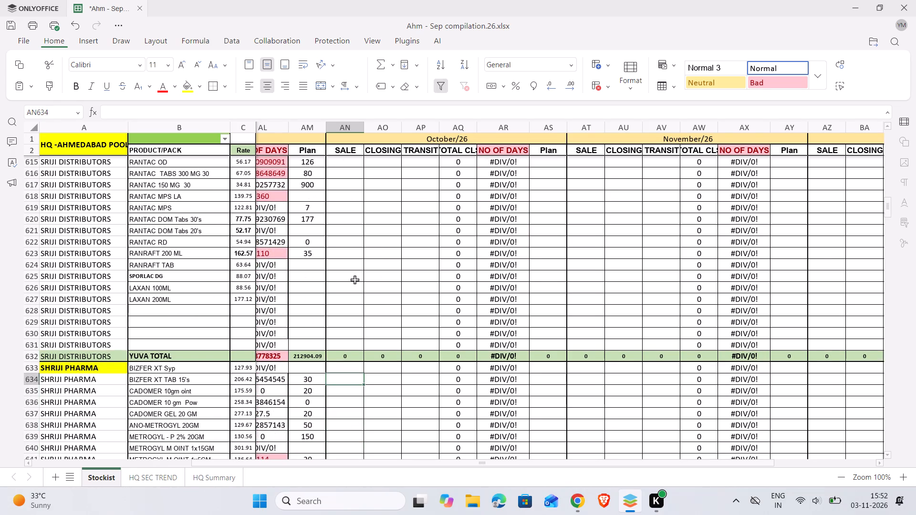
key("Up")
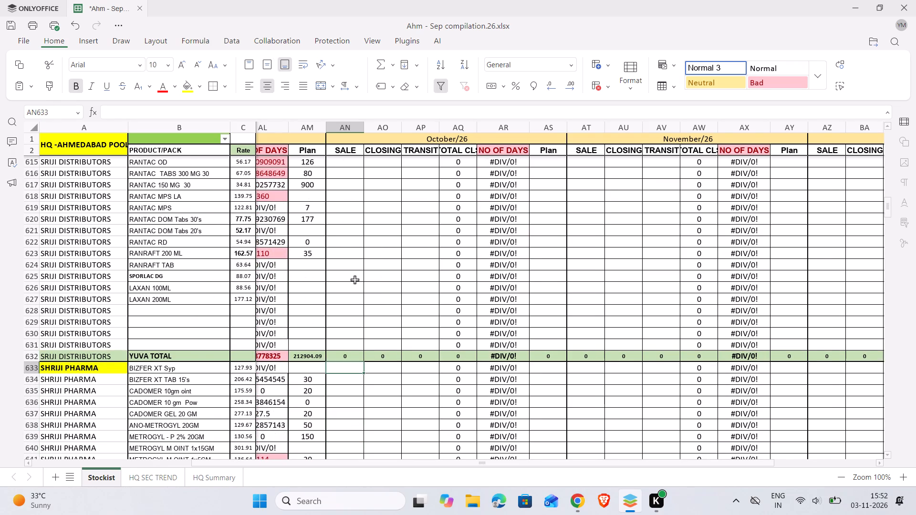
key("Down")
key("Down")
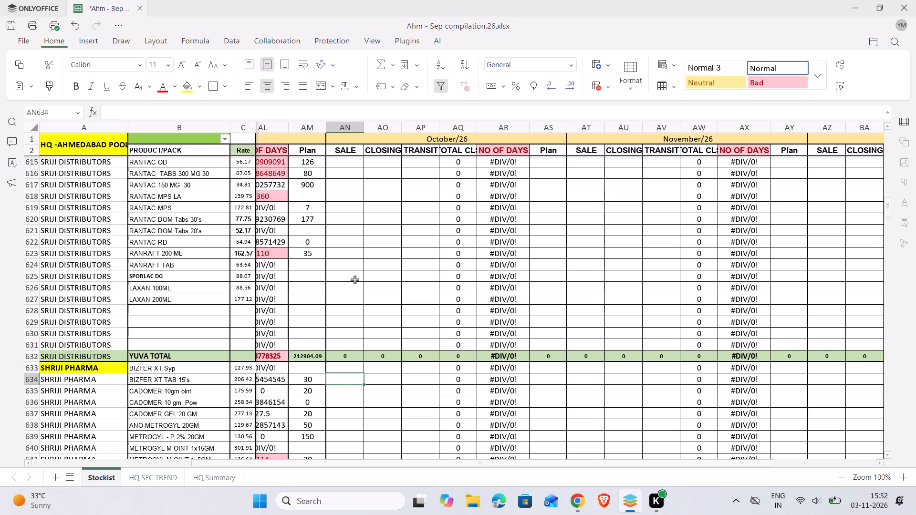
type("35")
key("Tab")
type("30")
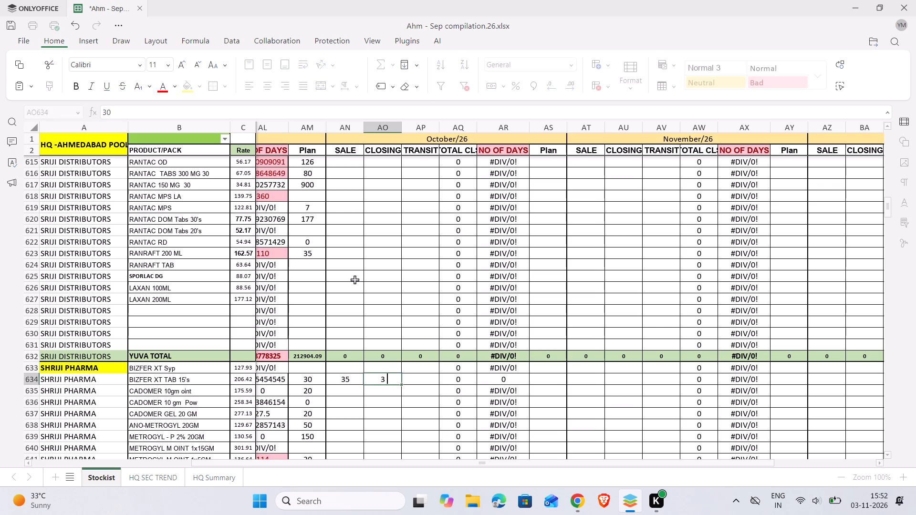
key("Down")
key("Left")
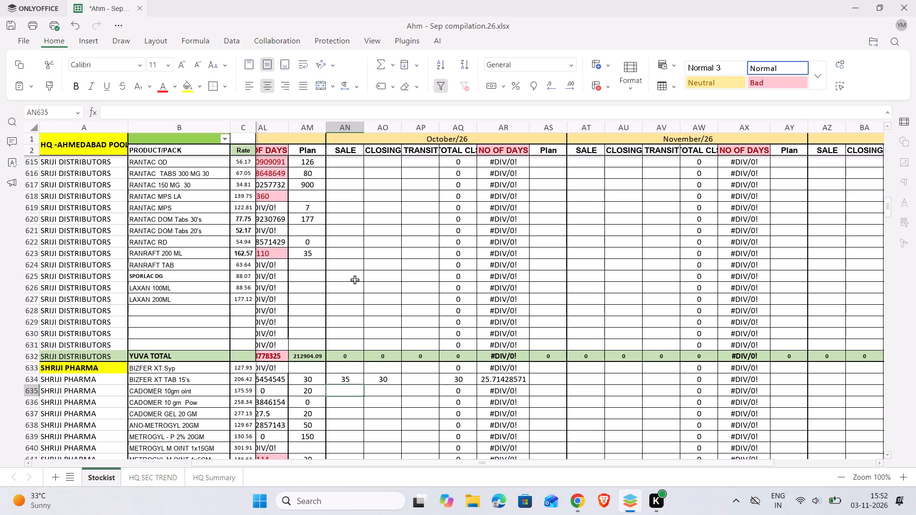
Enter October/26 sale 13 and closing 27 for CADOMER 10gm oint under Shriji Pharma.
type("13")
key("Right")
type("27")
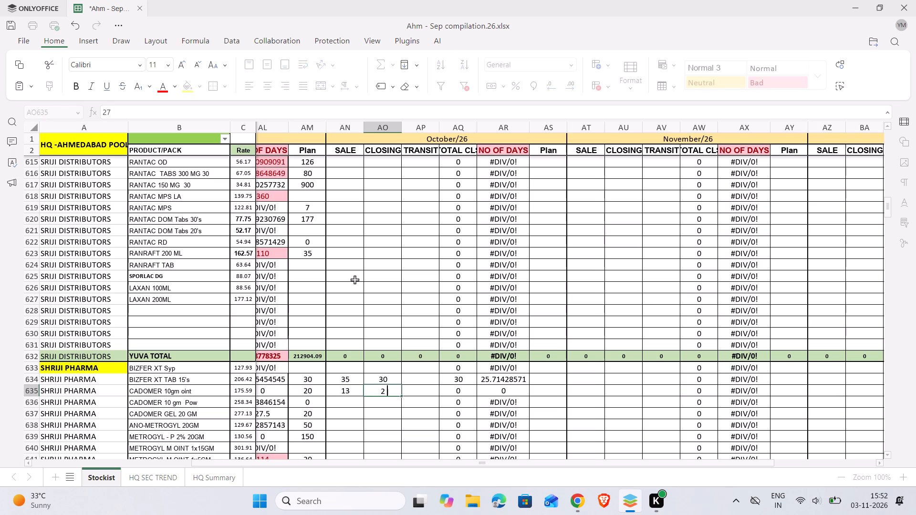
key("Down")
key("Left")
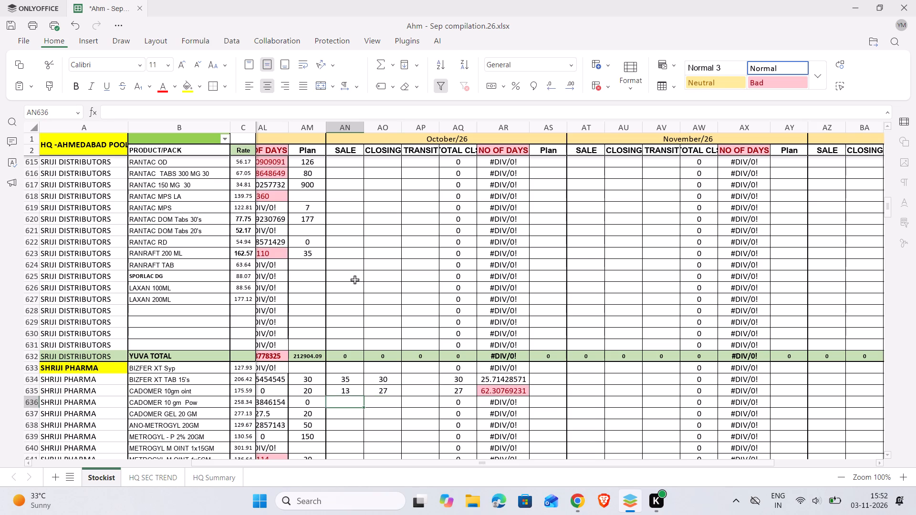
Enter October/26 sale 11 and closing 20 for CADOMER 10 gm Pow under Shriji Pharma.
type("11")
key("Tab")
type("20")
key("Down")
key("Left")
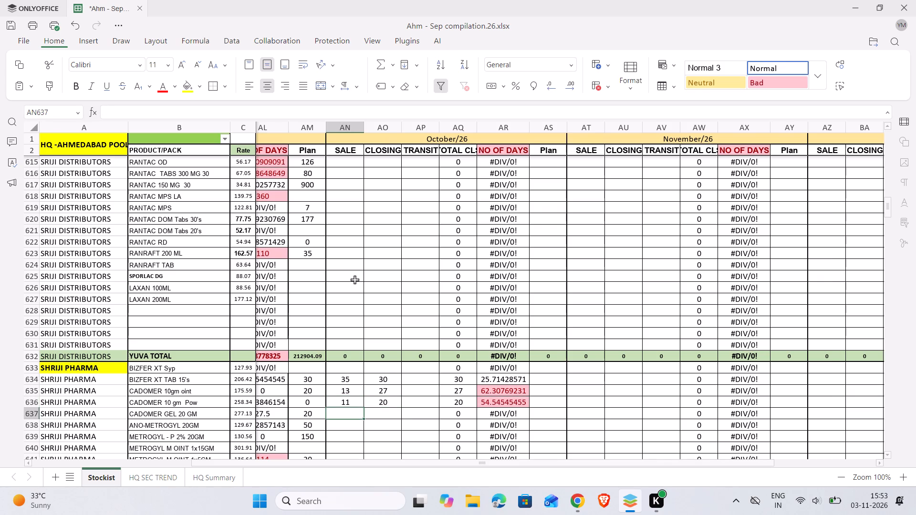
Replace the October/26 figures for CADOMER 10 gm Pow under Shriji Pharma with sale 15 and closing 28.
key("Up")
type("15")
key("Tab")
type("28")
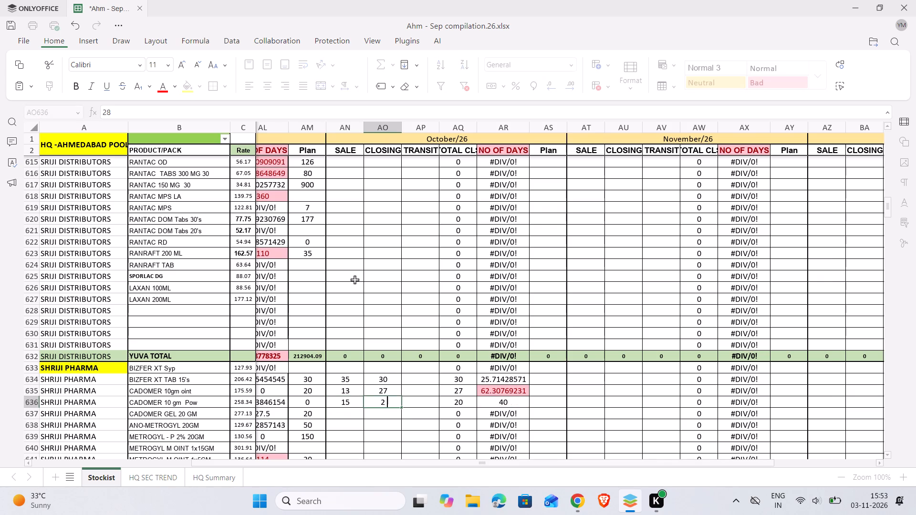
key("Down")
key("Left")
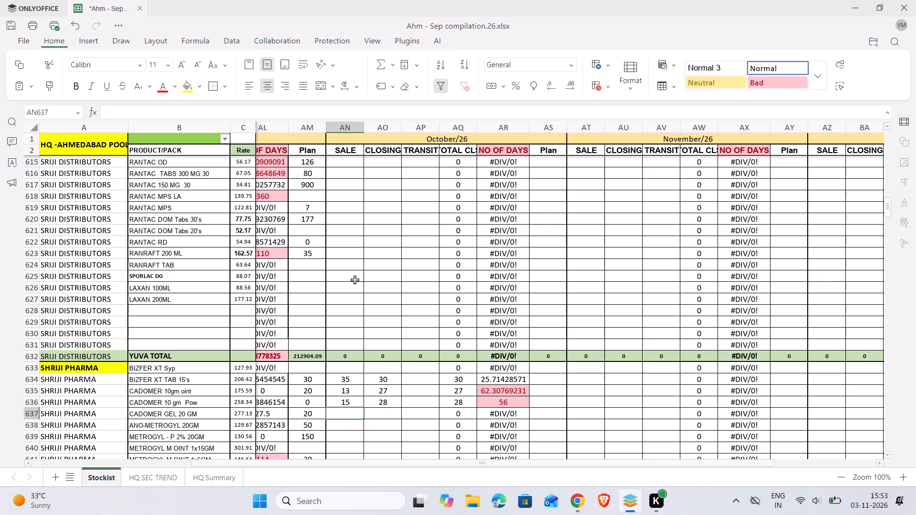
Enter October/26 sale 11 and closing 20 for CADOMER GEL 20 GM under Shriji Pharma.
type("11")
key("Tab")
type("20")
key("Down")
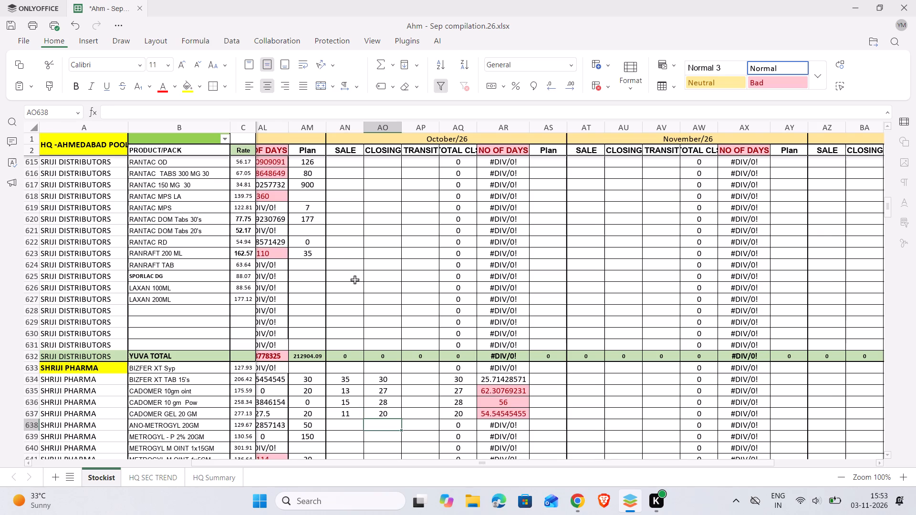
key("Left")
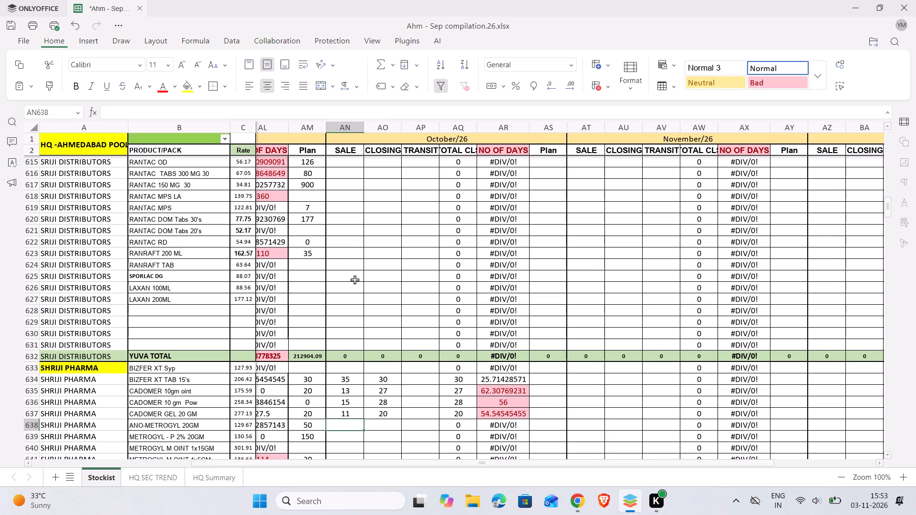
Enter October/26 sale 30 and closing 60 for ANO-METROGYL 20GM under Shriji Pharma.
type("30")
key("Tab")
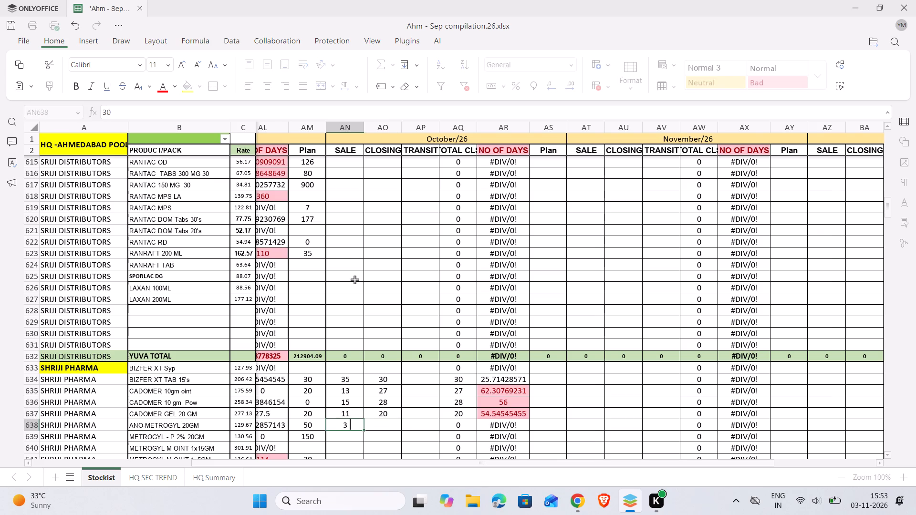
type("60")
key("Down")
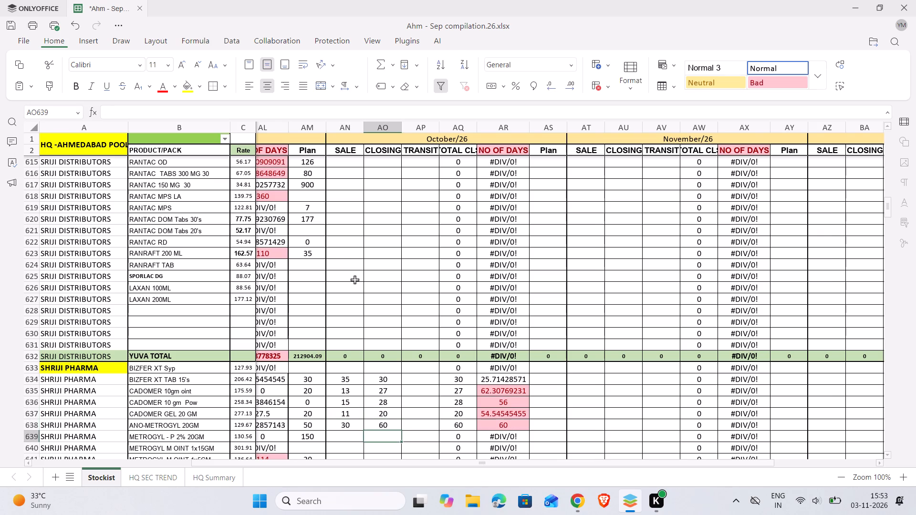
key("Left")
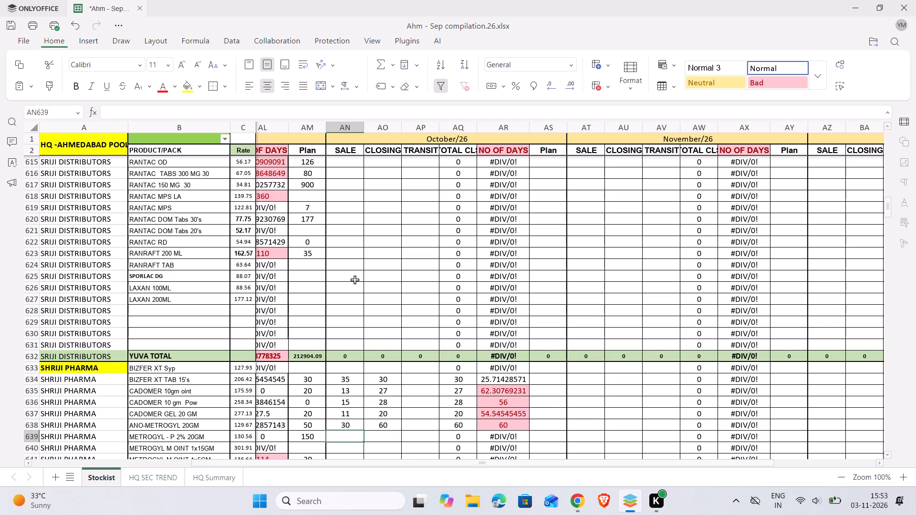
Enter October/26 sale 0 and closing 60 for METROGYL - P 2% 20GM under Shriji Pharma.
key("6")
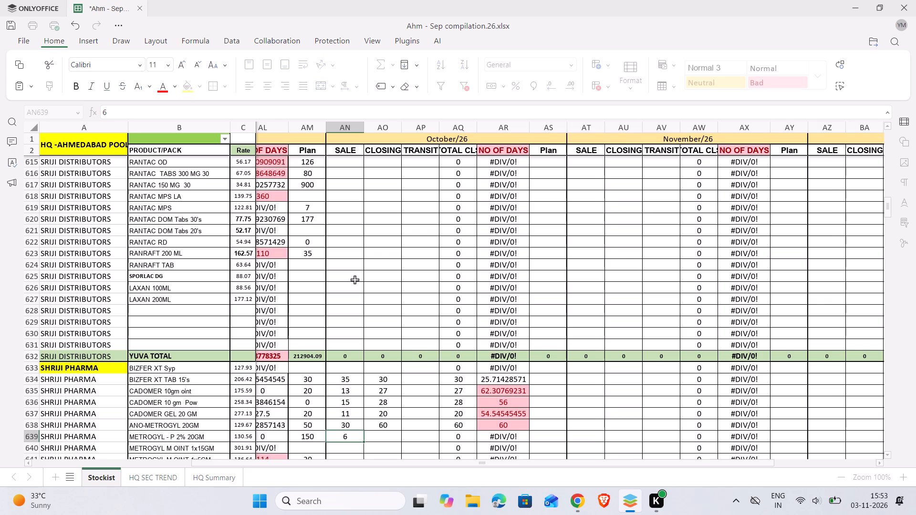
key("BackSpace")
key("0")
key("Tab")
type("60")
key("Down")
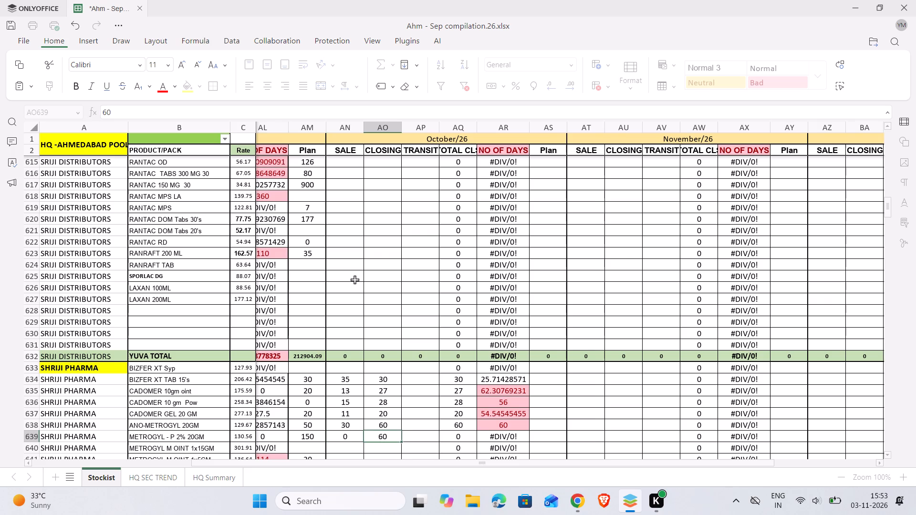
key("Left")
Enter October/26 sale 26 and closing 60 for MGL GEL 2% 40GMS under Shriji Pharma.
key("Down")
key("Down")
key("Down")
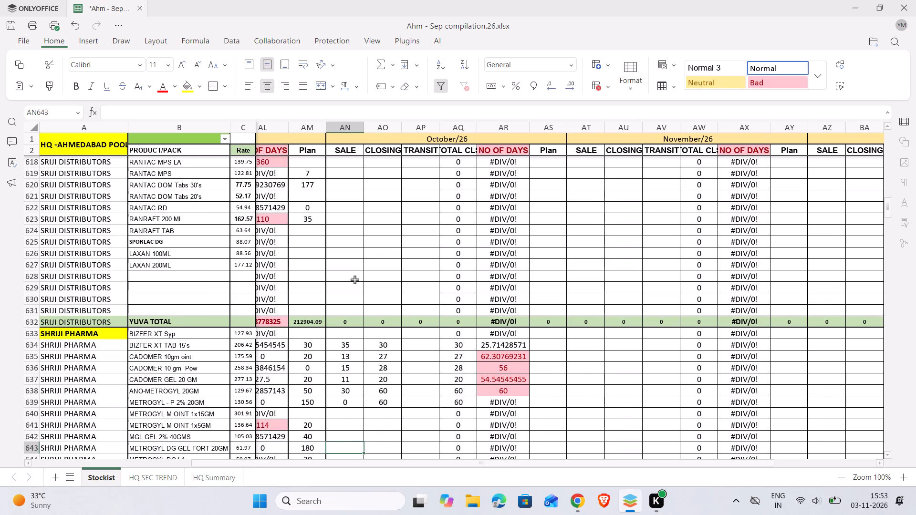
key("Up")
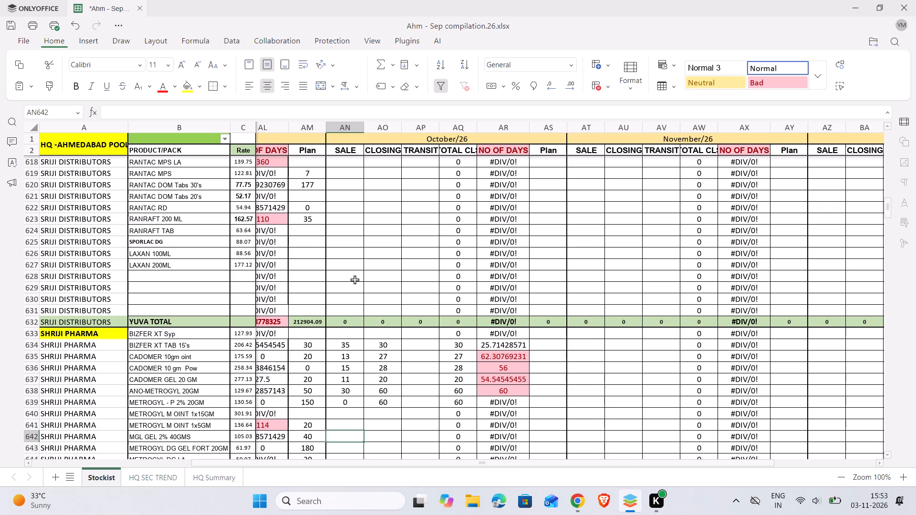
type("26")
key("Tab")
type("60")
key("Down")
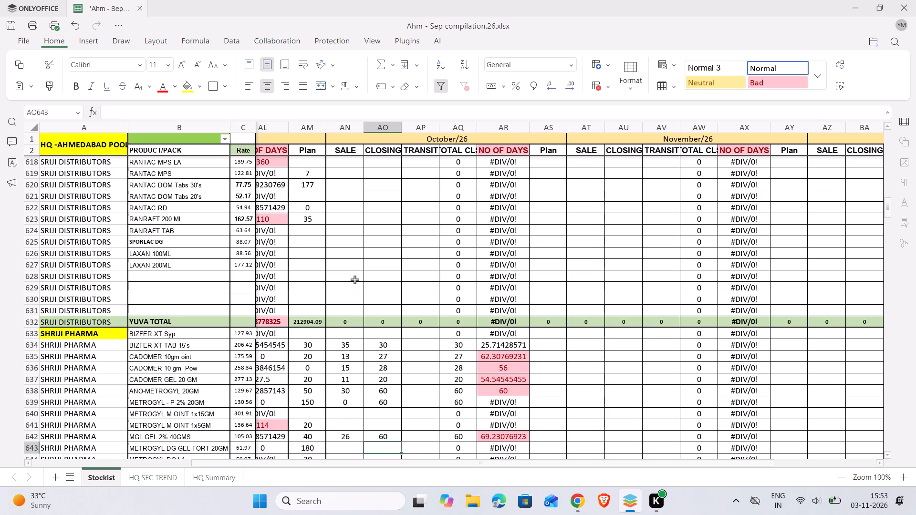
Enter October/26 sale 29 and closing 100 for METROGYL SUSP 100 ML under Shriji Pharma.
key("Down")
key("Left")
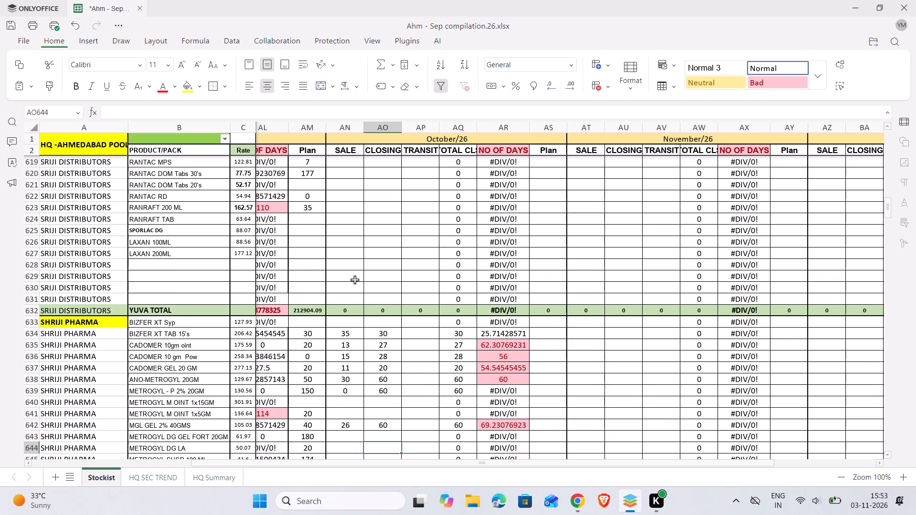
key("Down")
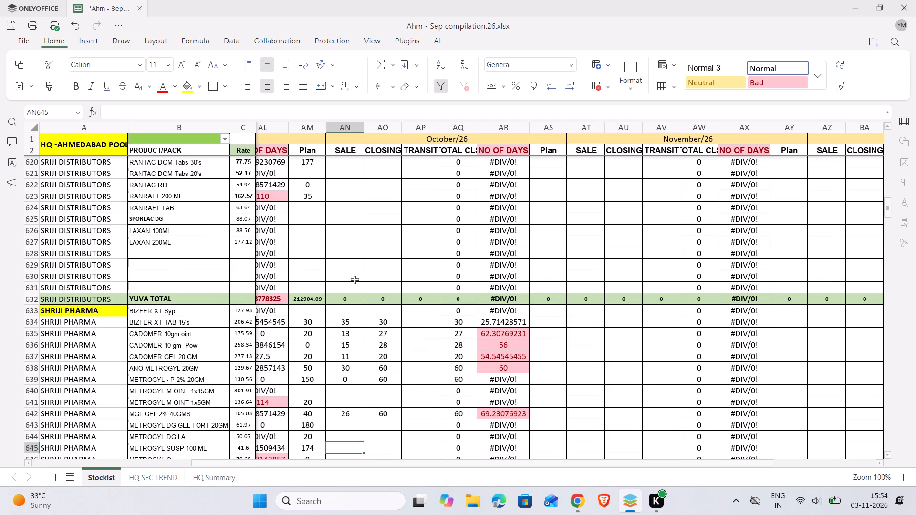
type("29")
key("Tab")
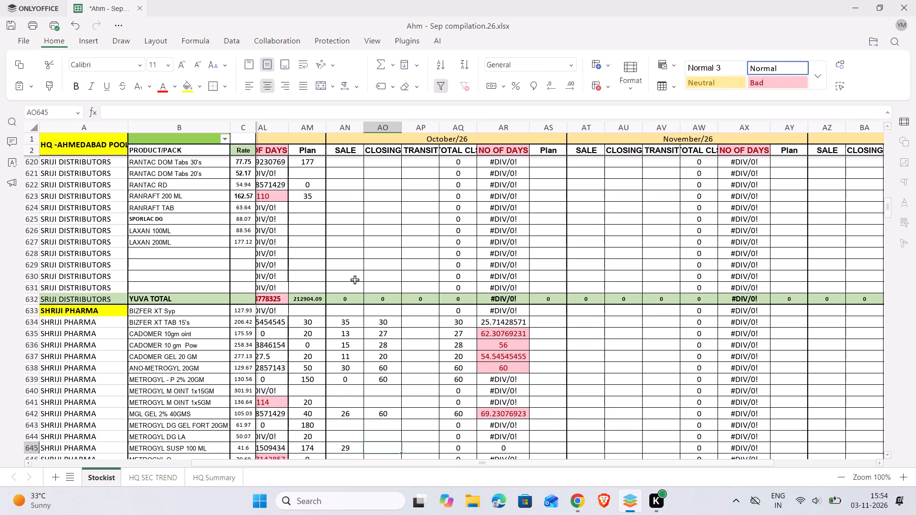
type("100")
key("Down")
key("Left")
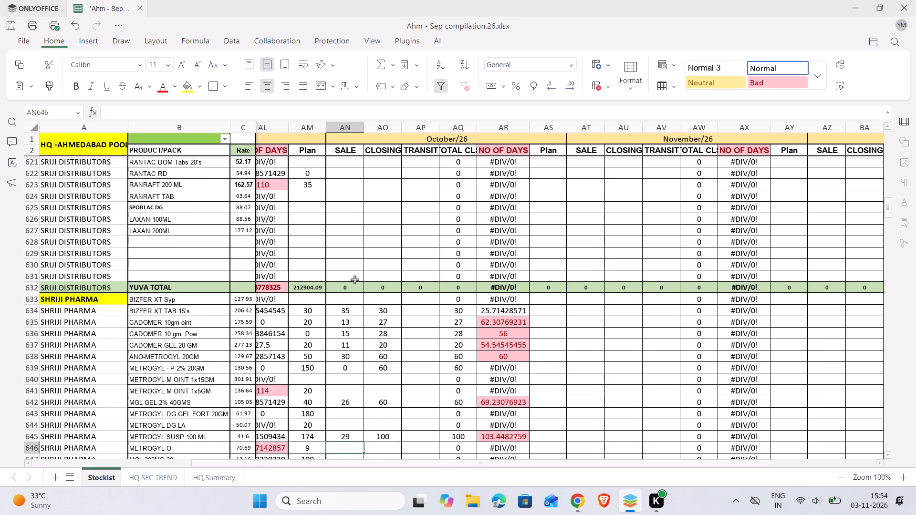
Enter October/26 sale 3 and closing 20 for METROGYL-O under Shriji Pharma.
key("3")
key("Tab")
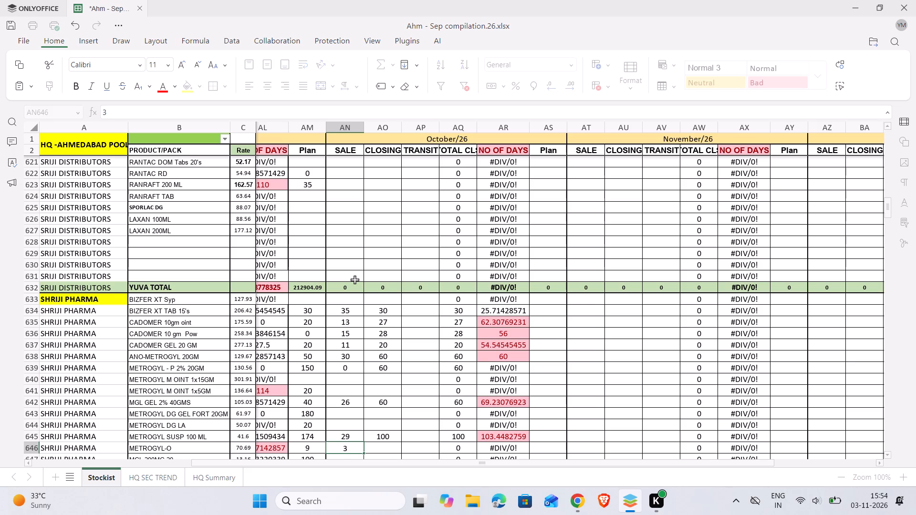
type("10")
key("BackSpace")
key("BackSpace")
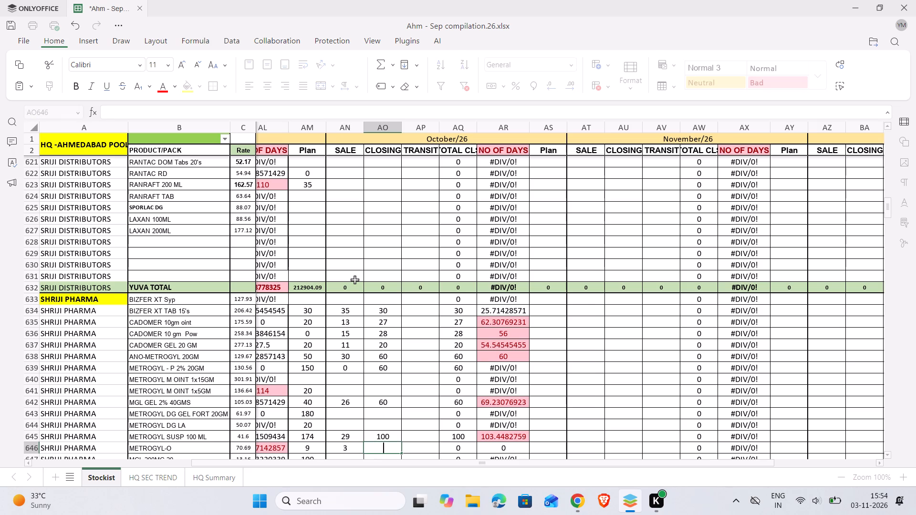
type("20")
key("Down")
key("Left")
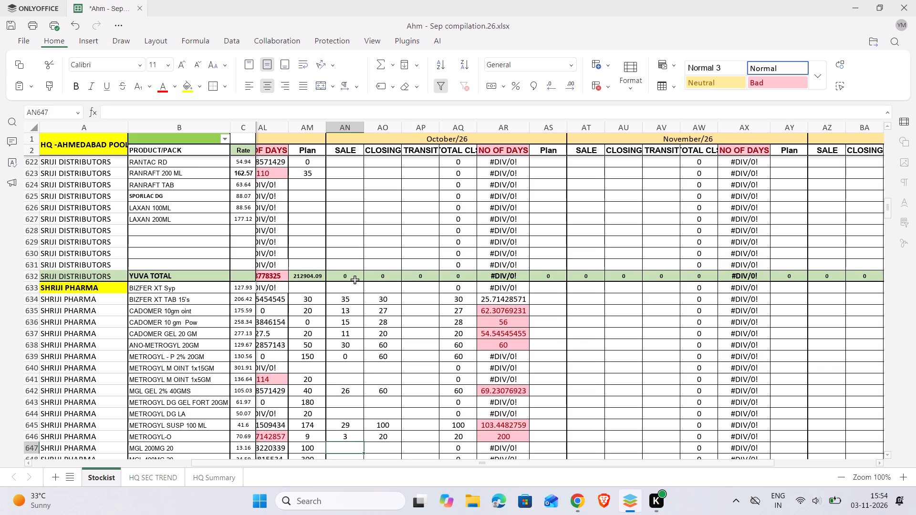
Enter October/26 sale 18 and closing 90 for MGL 200MG 20 under Shriji Pharma.
type("18")
key("Tab")
type("90")
key("Down")
key("Left")
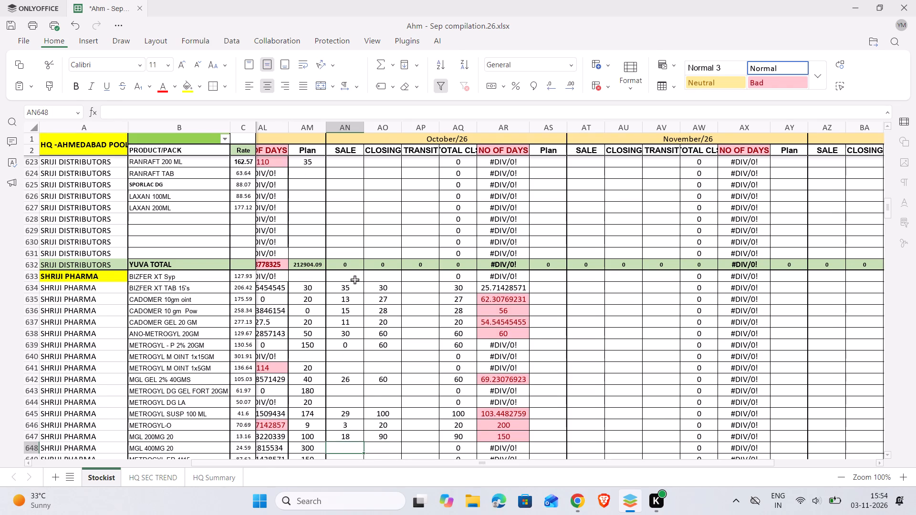
Enter October/26 sale 9 and closing 210 for MGL 400MG 20 under Shriji Pharma.
key("9")
key("Tab")
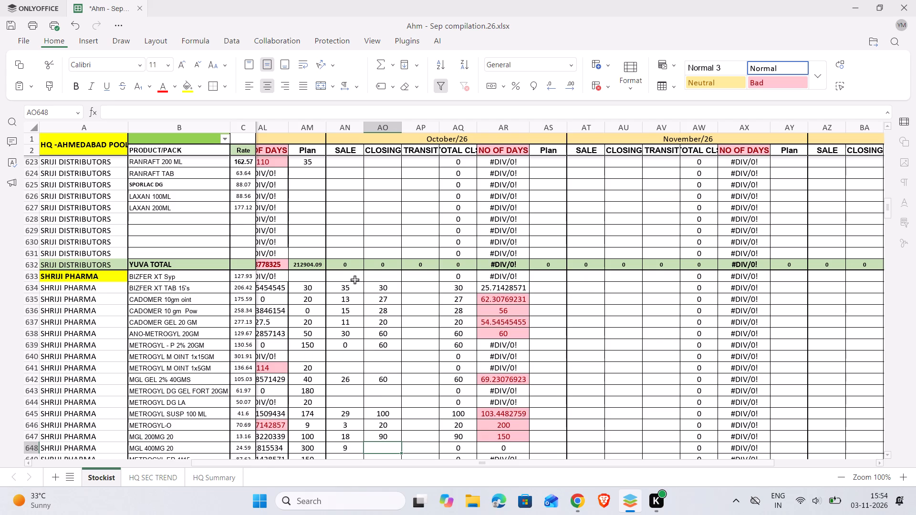
type("210")
key("Down")
Enter October/26 sale 76 and closing 60 for METROGYL ER 1*15 under Shriji Pharma.
key("Left")
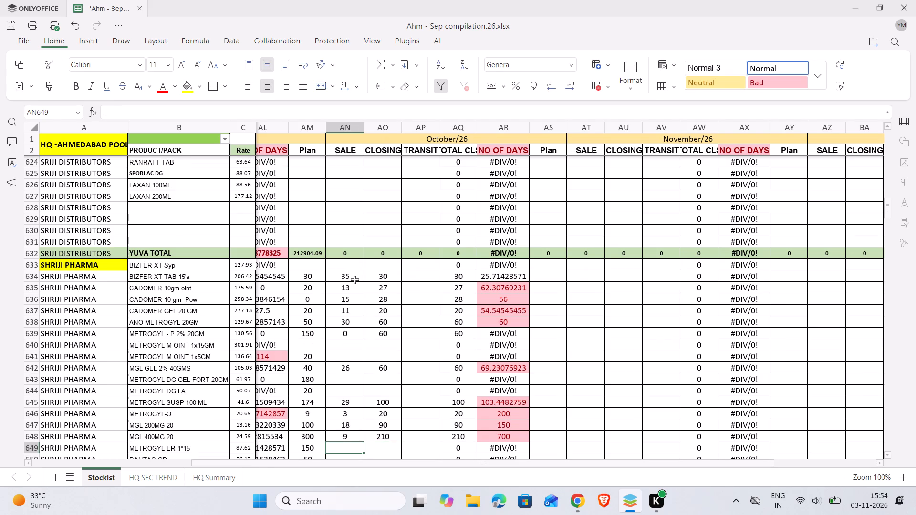
type("76")
key("Tab")
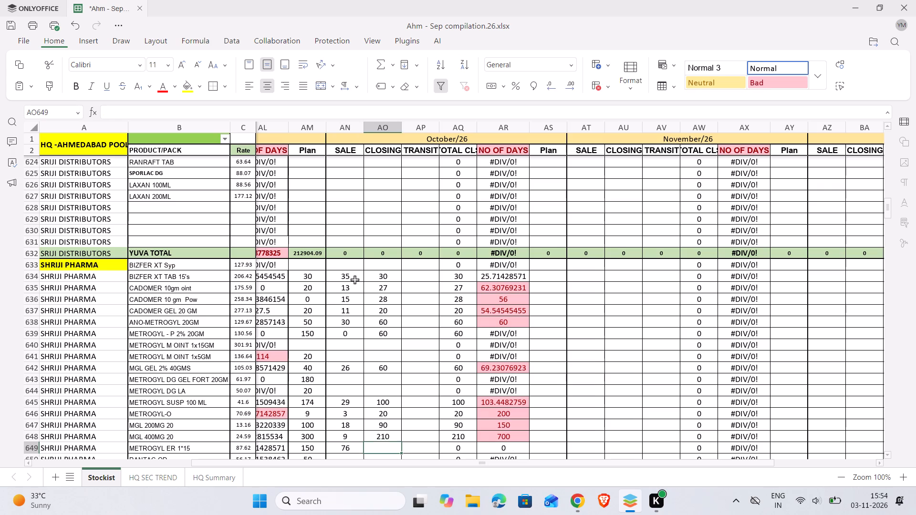
type("60")
key("Down")
Enter October/26 sale 60 and closing 60 for RANTAC OD under Shriji Pharma.
key("Left")
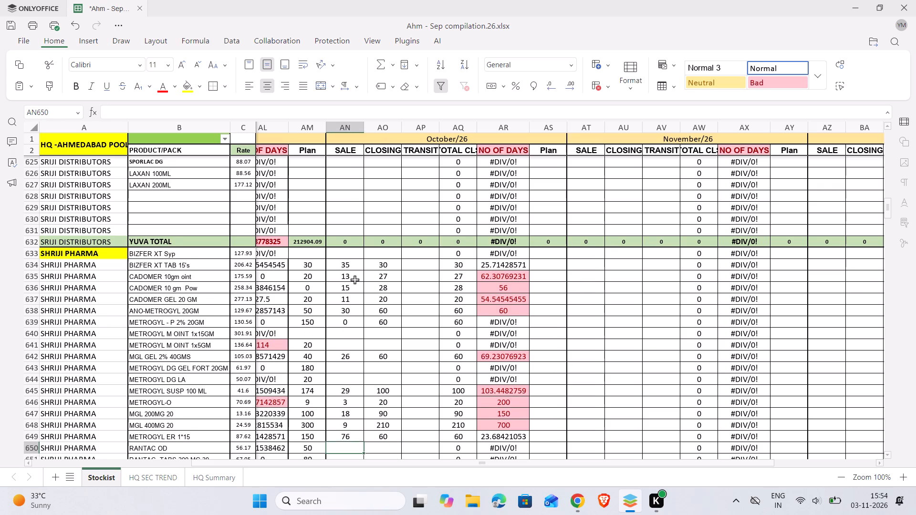
type("60")
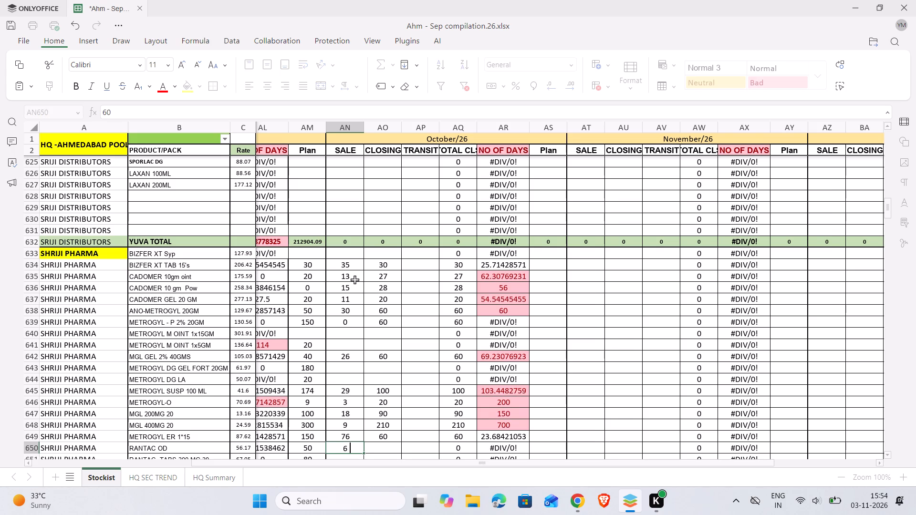
key("Tab")
type("60")
key("Down")
Enter October/26 sale 58 and closing 120 for RANTAC TABS 300 MG 30 under Shriji Pharma.
key("Left")
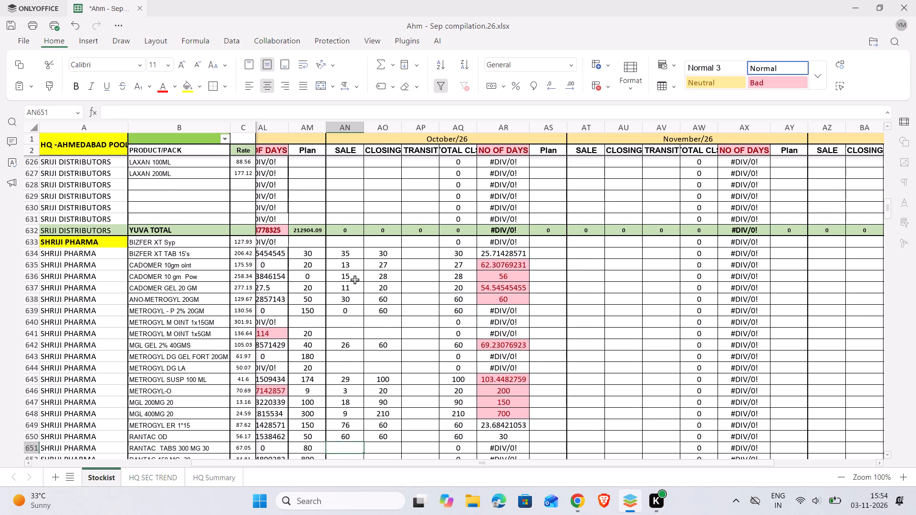
type("58")
key("Tab")
type("120")
key("Down")
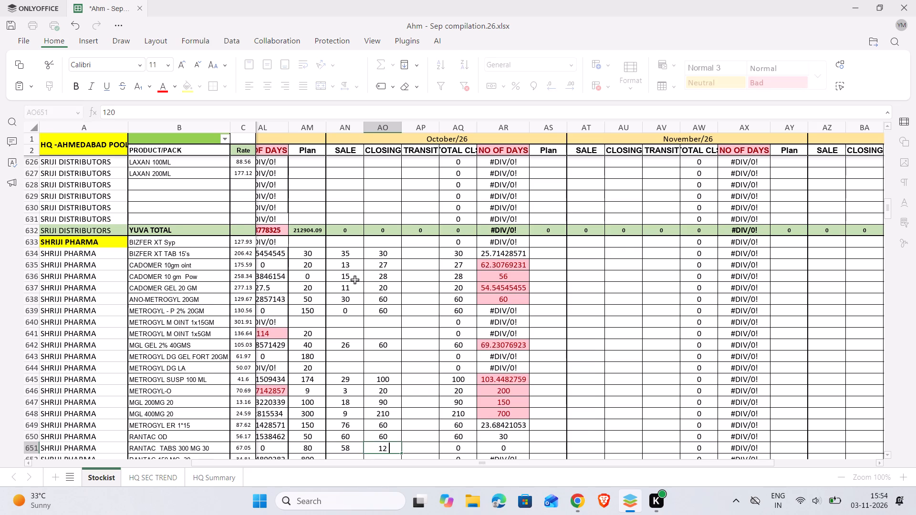
Enter October/26 sale 583 and closing 0 for RANTAC 150 MG 30 under Shriji Pharma.
key("Left")
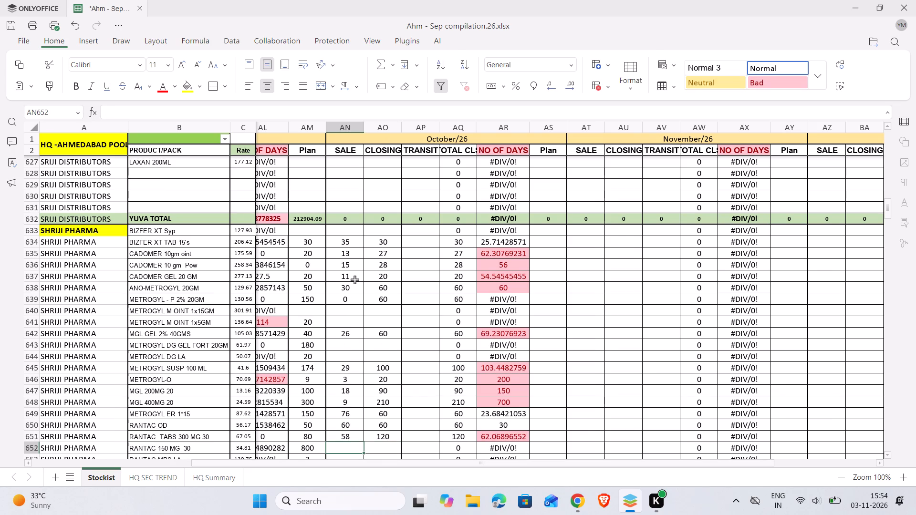
type("583")
key("Tab")
key("0")
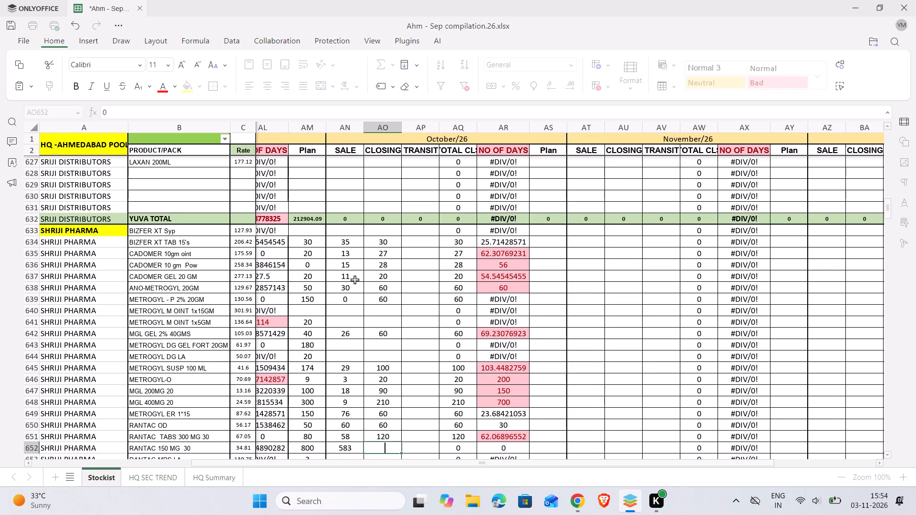
key("Down")
Enter October/26 sale 0 and closing 18 for RANTAC MPS under Shriji Pharma.
key("Left")
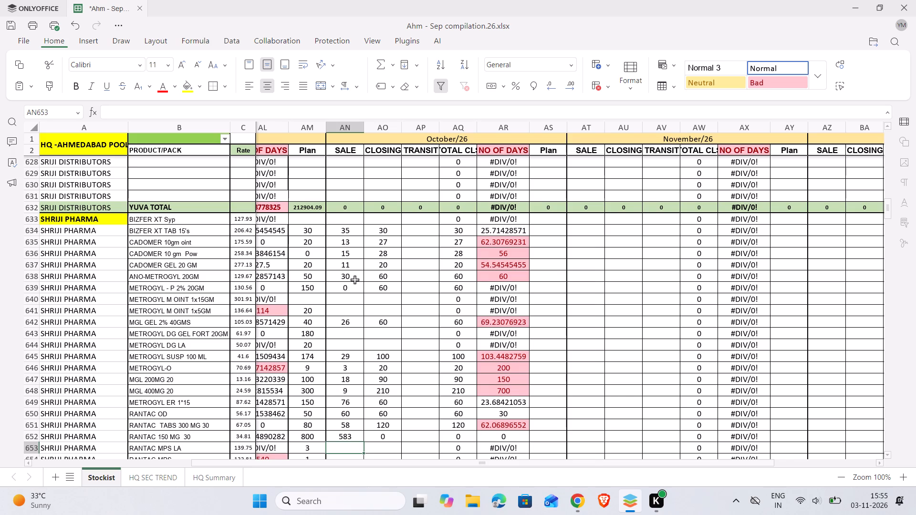
key("Down")
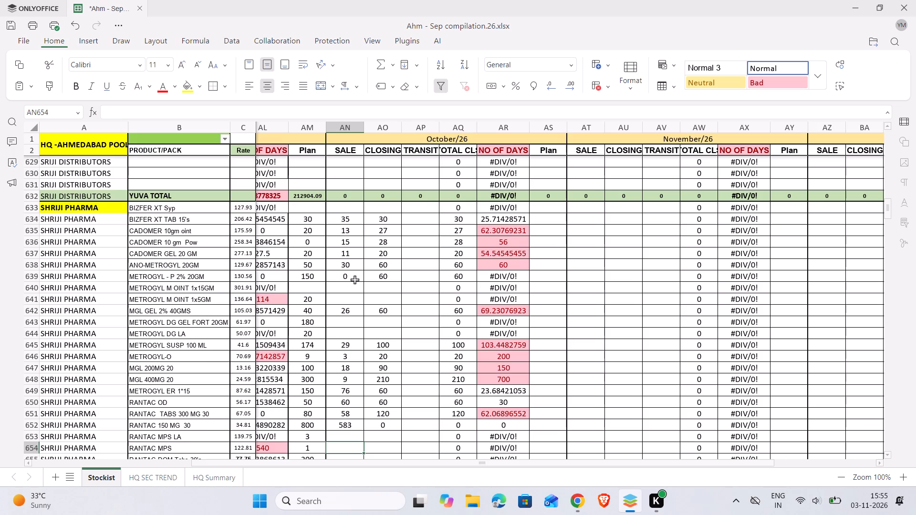
key("0")
key("Tab")
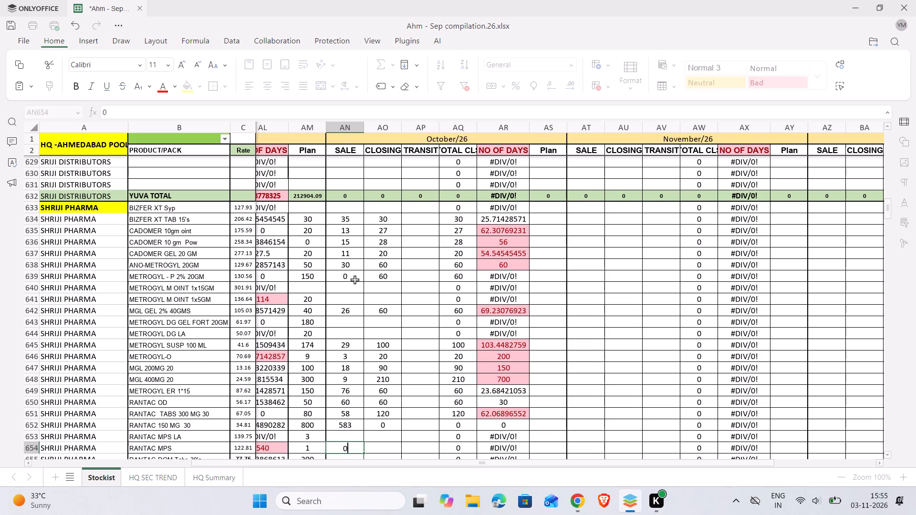
type("18")
key("Down")
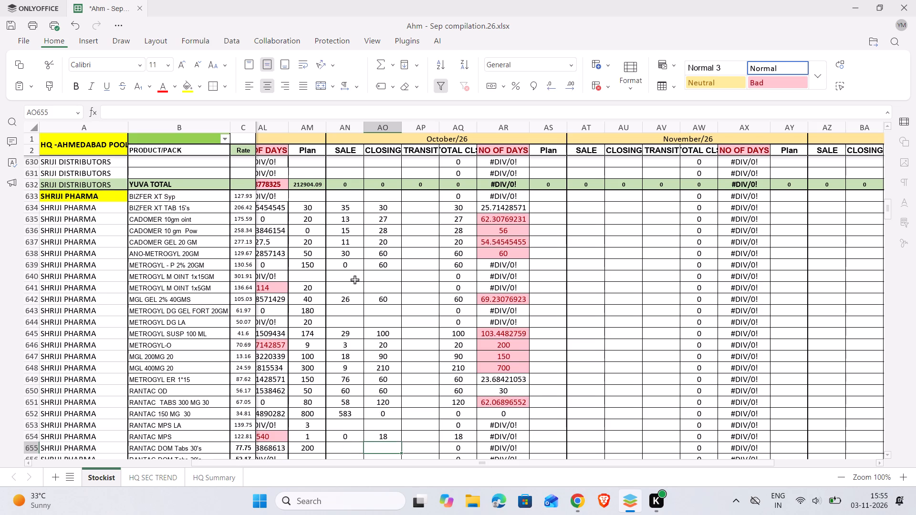
Enter October/26 sale 6 and closing 100 for RANTAC DOM Tabs 30's under Shriji Pharma.
key("Down")
key("Left")
key("Up")
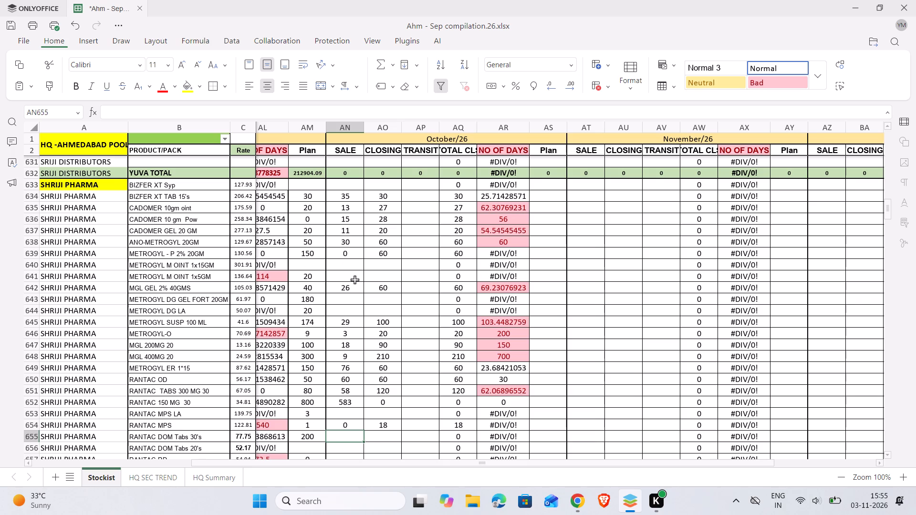
key("6")
key("Tab")
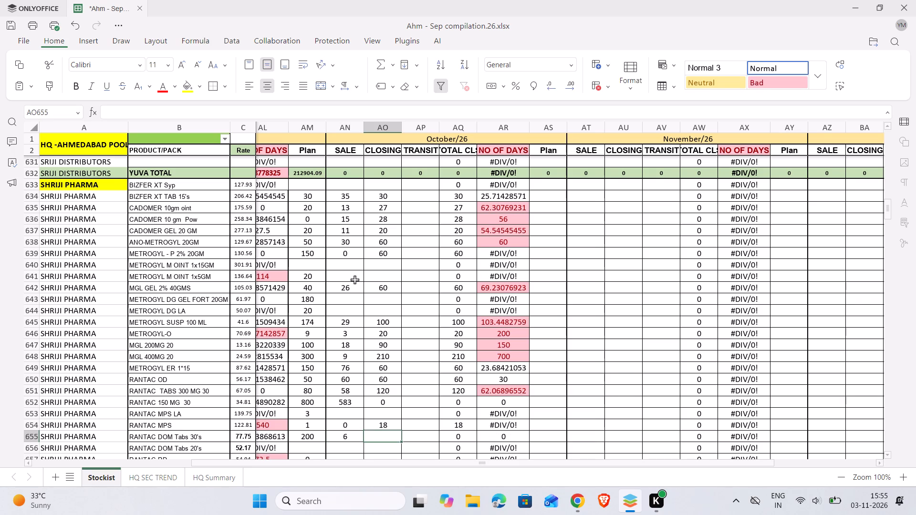
type("100")
key("Down")
Enter October/26 sale 7 and closing 22 for RANTAC RD under Shriji Pharma.
key("Down")
key("Left")
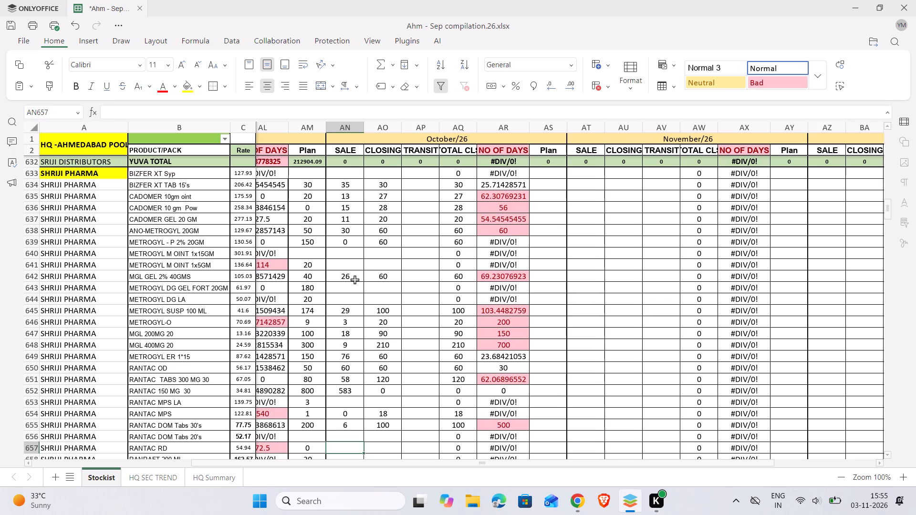
key("7")
key("Tab")
type("22")
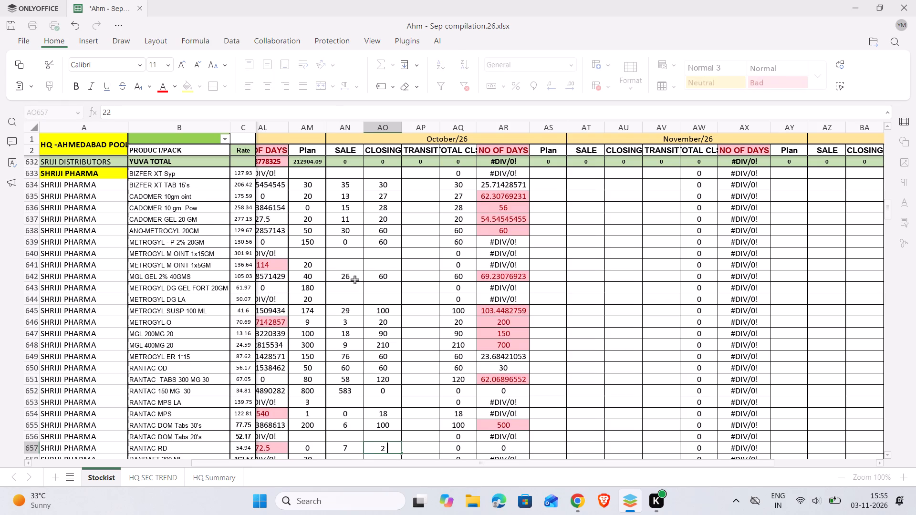
key("Down")
Enter October/26 sale 0 and closing 0 for RANRAFT 200 ML under Shriji Pharma.
key("Left")
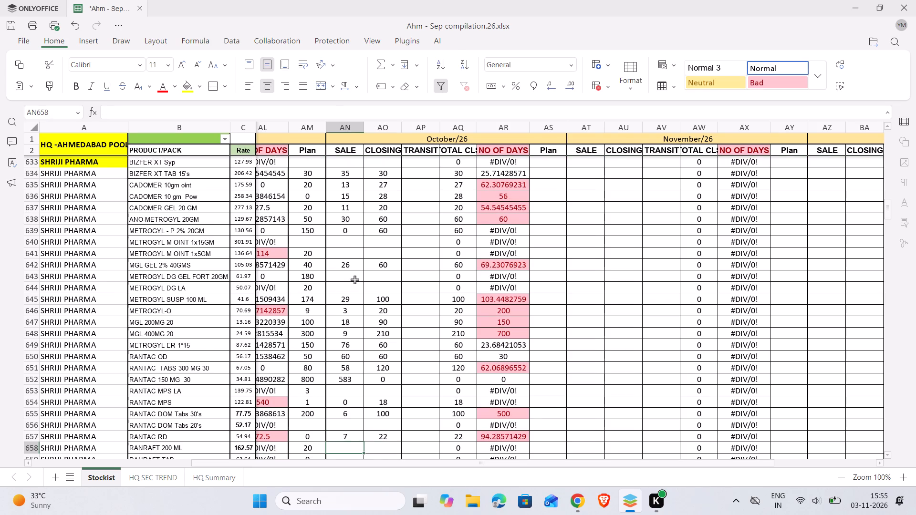
key("0")
key("Tab")
type("19")
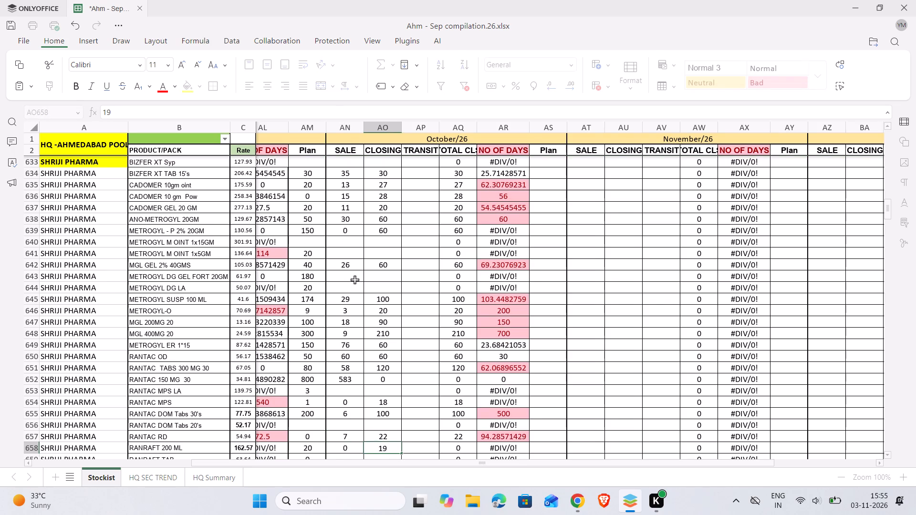
key("BackSpace")
key("BackSpace")
key("0")
key("Down")
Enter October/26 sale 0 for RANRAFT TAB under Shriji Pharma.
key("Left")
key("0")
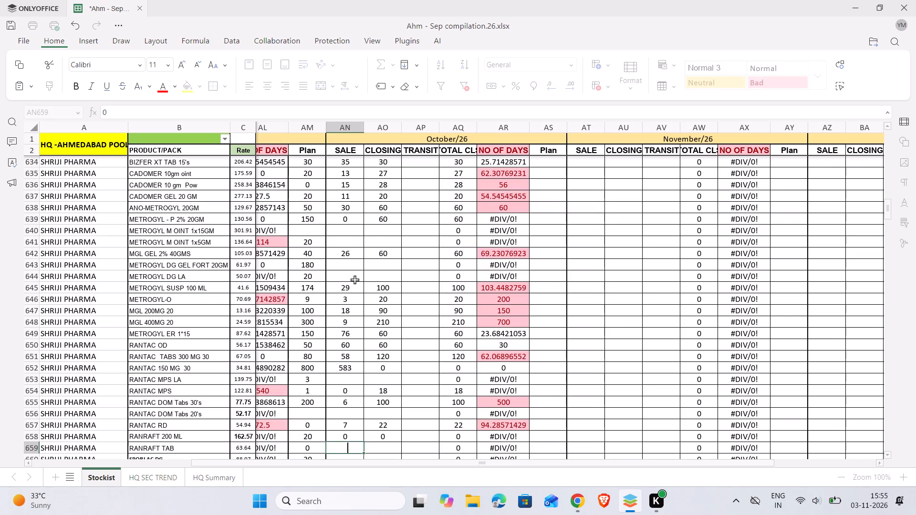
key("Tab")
Set the October/26 closing of RANRAFT 200 ML under Shriji Pharma to 19.
key("Up")
key("BackSpace")
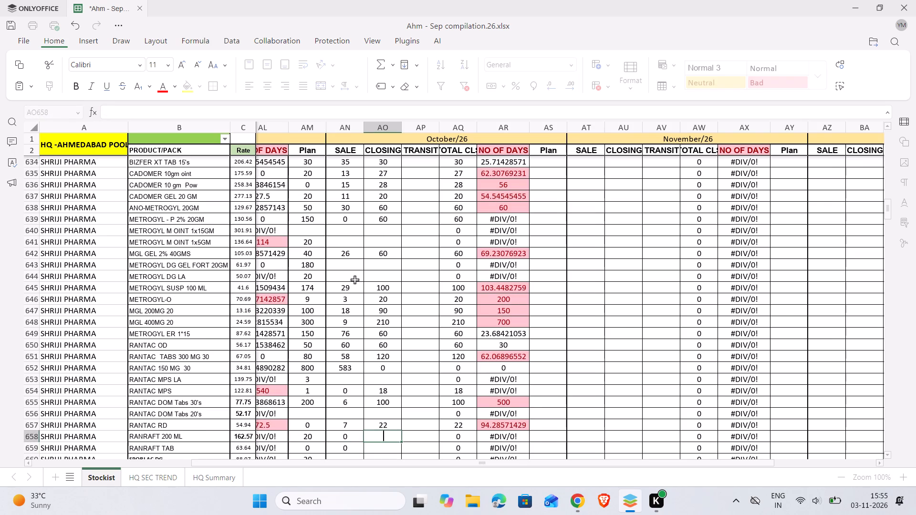
type("19")
key("Down")
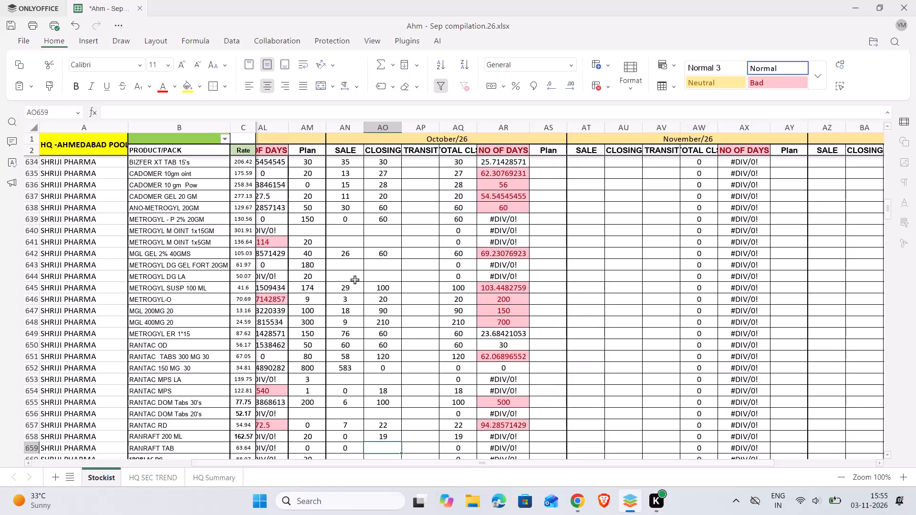
Enter October/26 sale 3 and closing 0 for RANRAFT TAB under Shriji Pharma.
key("Left")
key("2")
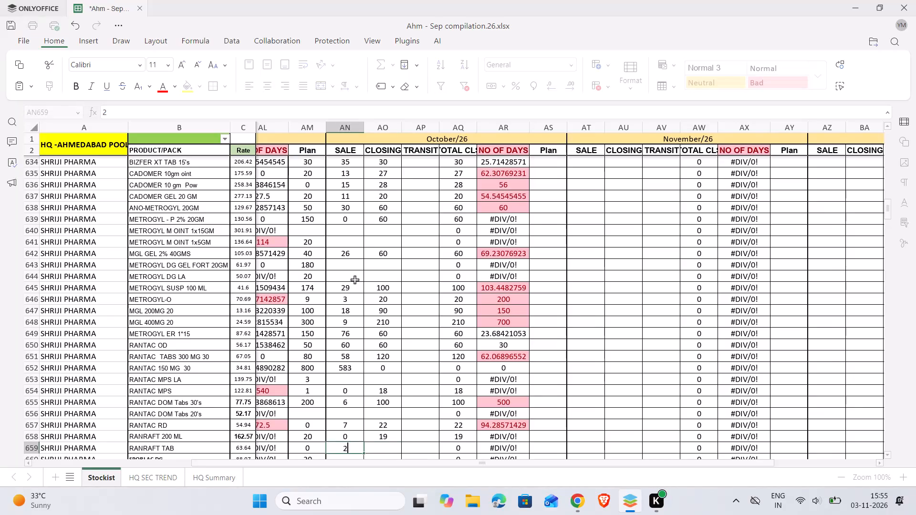
key("backslash")
key("BackSpace")
key("3")
key("Right")
key("Left")
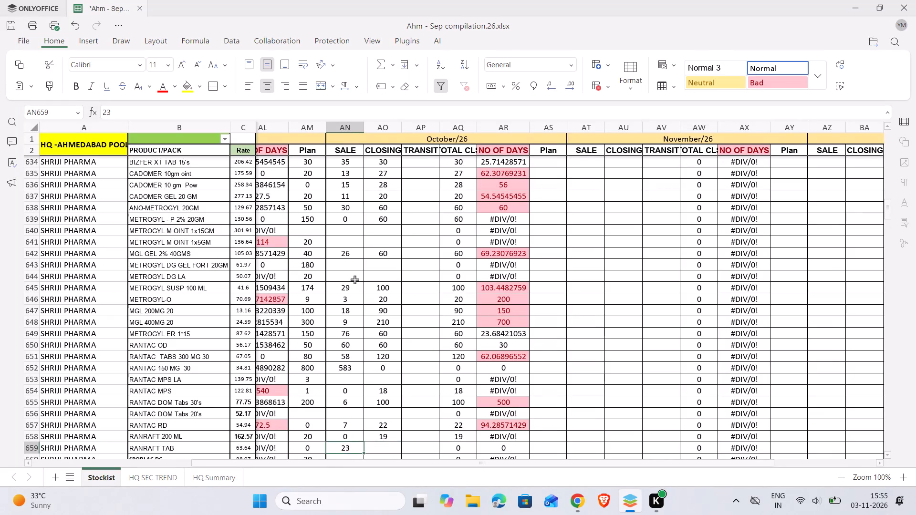
key("BackSpace")
key("3")
key("Right")
key("0")
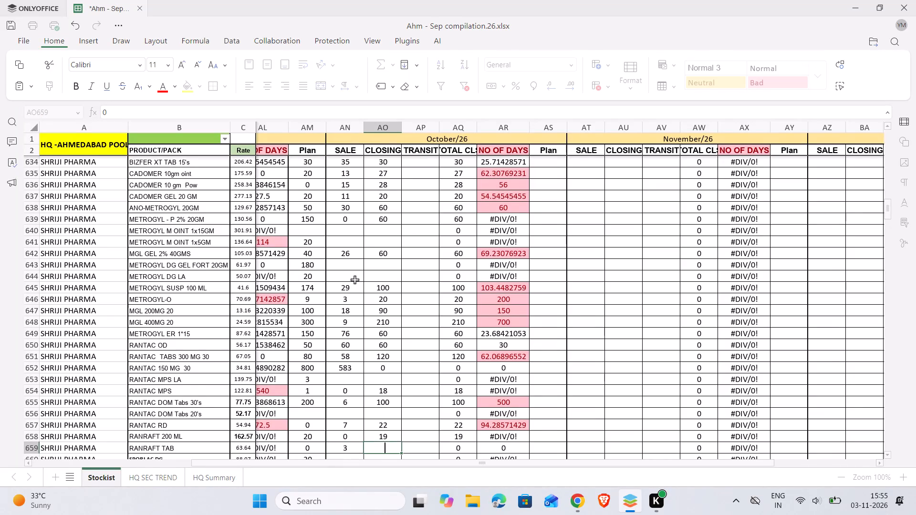
key("Down")
Enter October/26 sale 2 and closing 1 for LAXAN 200ML under Shriji Pharma.
key("Left")
key("Down")
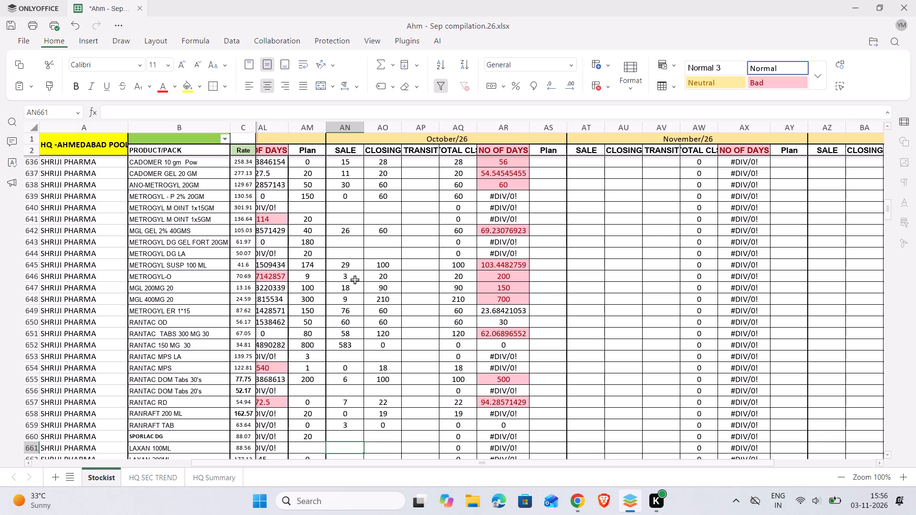
key("Down")
key("2")
key("Tab")
key("1")
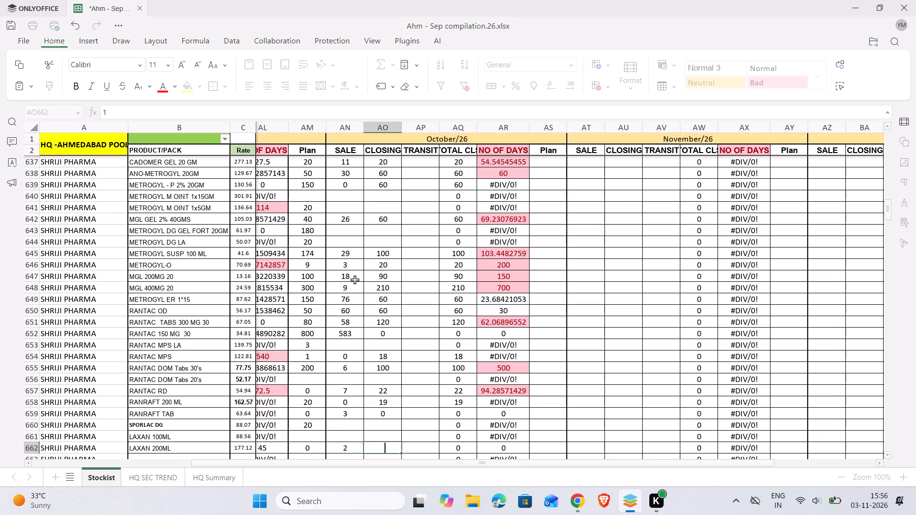
key("Down")
Review the October/26 sale and closing entries of the Shriji Pharma block for products still missing figures.
key("Down")
key("Down")
key("Down")
key("Down")
key("Down")
key("Down")
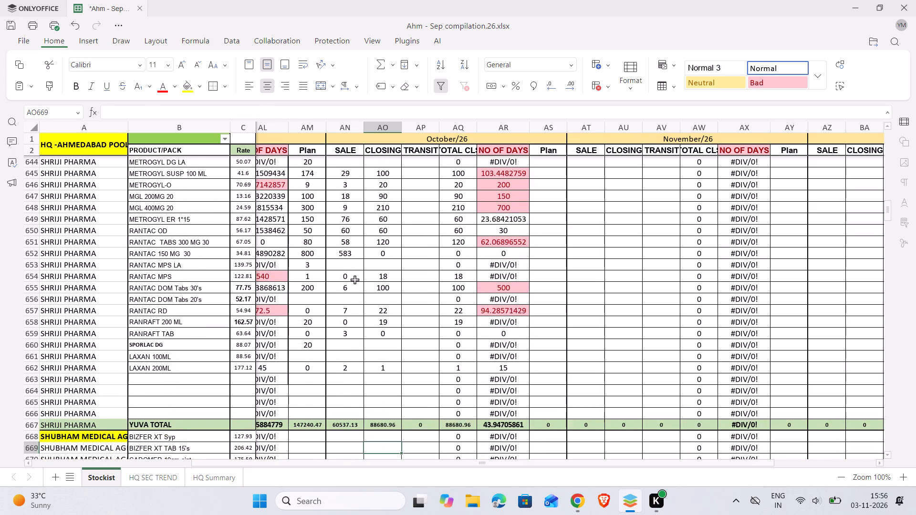
key("Down")
key("Left")
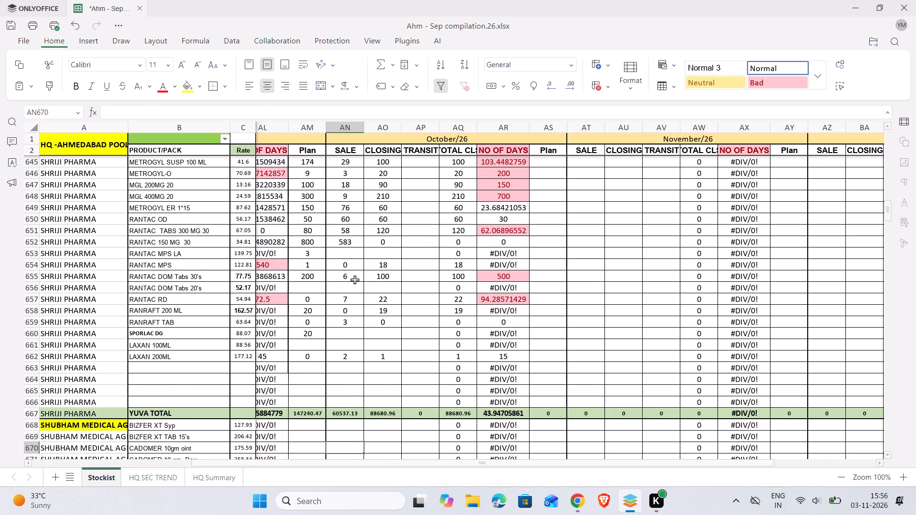
key("Up")
key("Up")
key("Up")
key("Up")
key("Up")
key("Up")
key("Up")
key("Up")
key("Up")
key("Up")
key("Up")
key("Up")
key("Up")
key("Up")
key("Up")
key("Up")
key("Up")
key("Up")
key("Up")
key("Up")
key("Up")
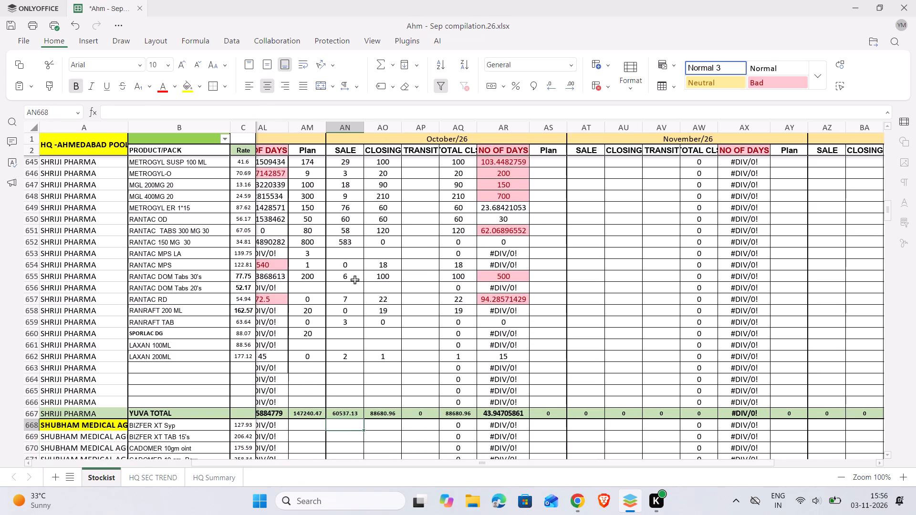
key("Up")
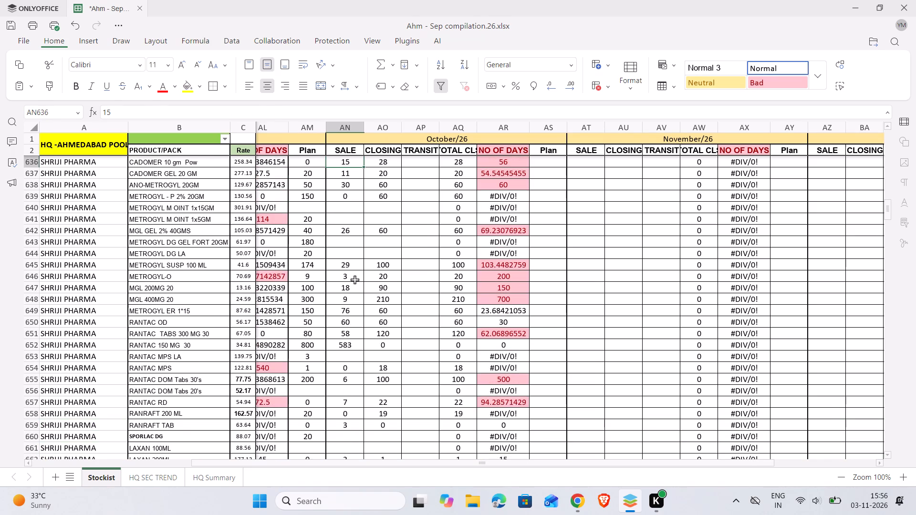
key("Up")
Enter October/26 sale 7 and closing 12 for METROGYL M OINT 1x5GM under Shriji Pharma.
key("Down")
key("Down")
key("Down")
key("Down")
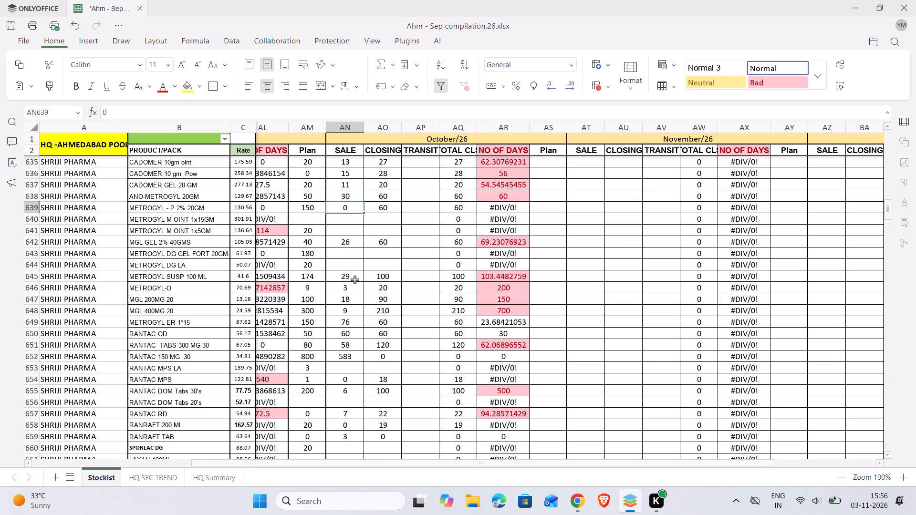
key("Down")
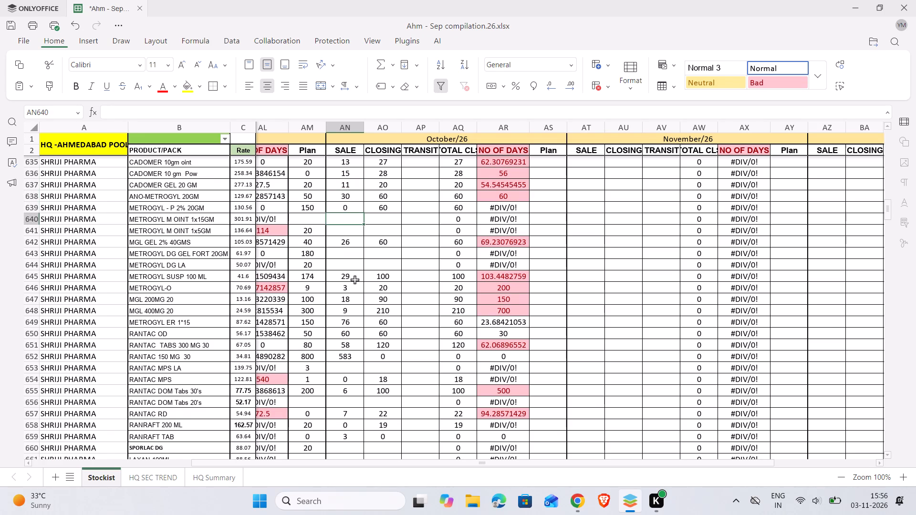
key("Down")
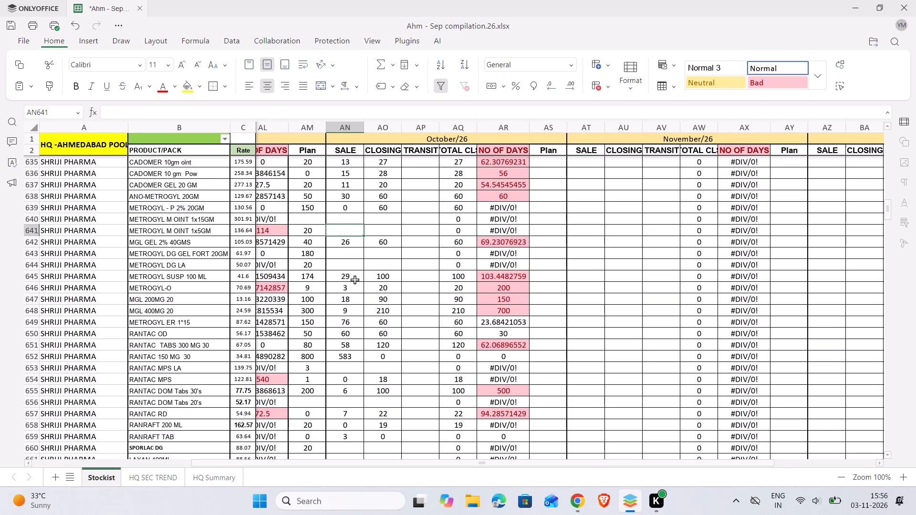
key("7")
key("Right")
type("12")
key("Up")
key("Down")
key("Down")
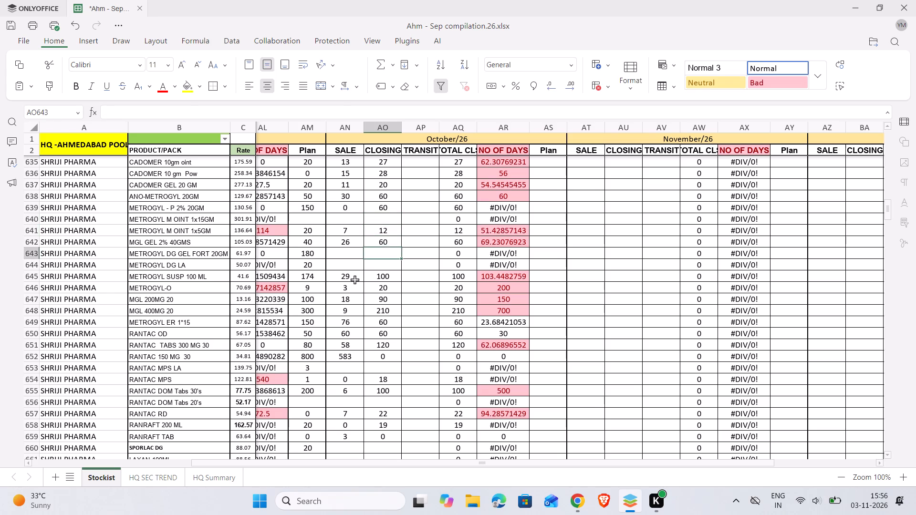
Enter October/26 sale 52 and closing 48 for BIZFER XT Syp in the Swaminarayan stockist block.
key("Down")
key("Down")
key("Down")
key("Down")
key("Down")
key("Down")
key("Down")
key("Down")
key("Down")
key("Down")
key("Down")
key("Down")
key("Down")
key("Down")
key("Down")
key("Down")
key("Down")
key("Down")
key("Down")
key("Down")
key("Down")
key("Down")
key("Down")
key("Down")
key("Down")
key("Down")
key("Down")
key("Down")
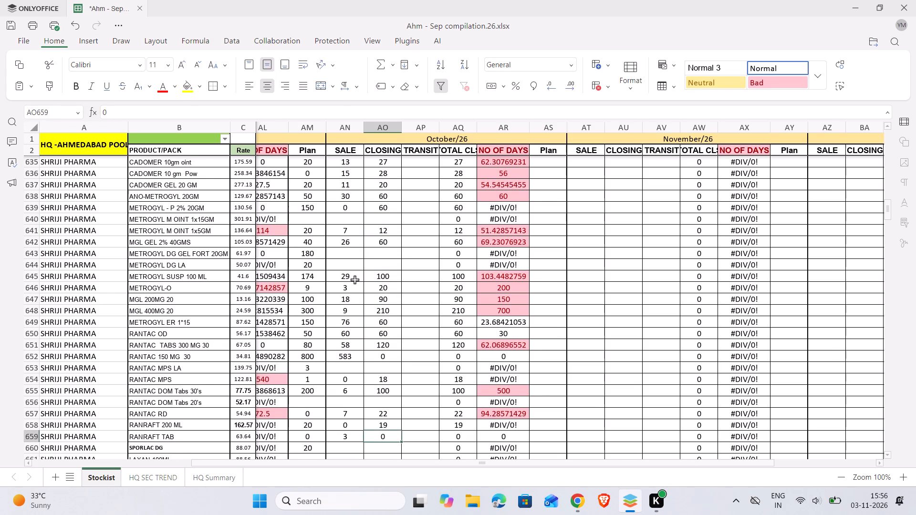
key("Down")
key("Down")
key("Left")
key("Left")
key("Down")
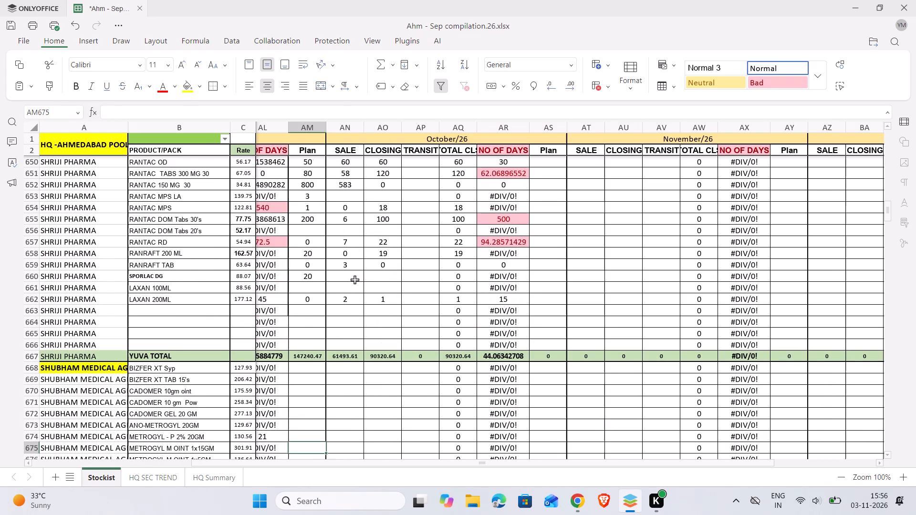
key("Down")
key("Down")
key("Down")
key("Down")
key("Down")
key("Down")
key("Down")
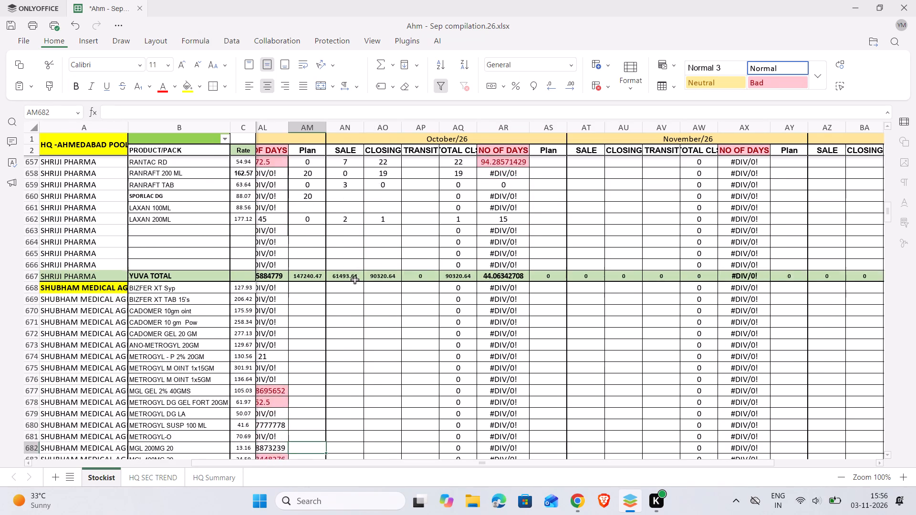
key("Down")
key("Down")
key("Down")
key("Down")
key("Down")
key("Down")
key("Down")
key("Down")
key("Down")
key("Down")
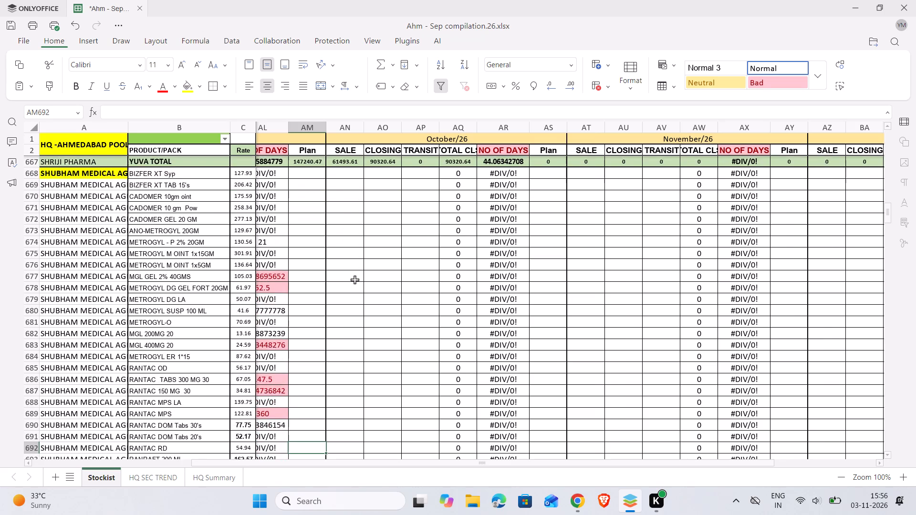
key("Down")
key("Down")
key("Down")
key("Down")
key("Down")
key("Down")
key("Down")
key("Down")
key("Down")
key("Down")
key("Down")
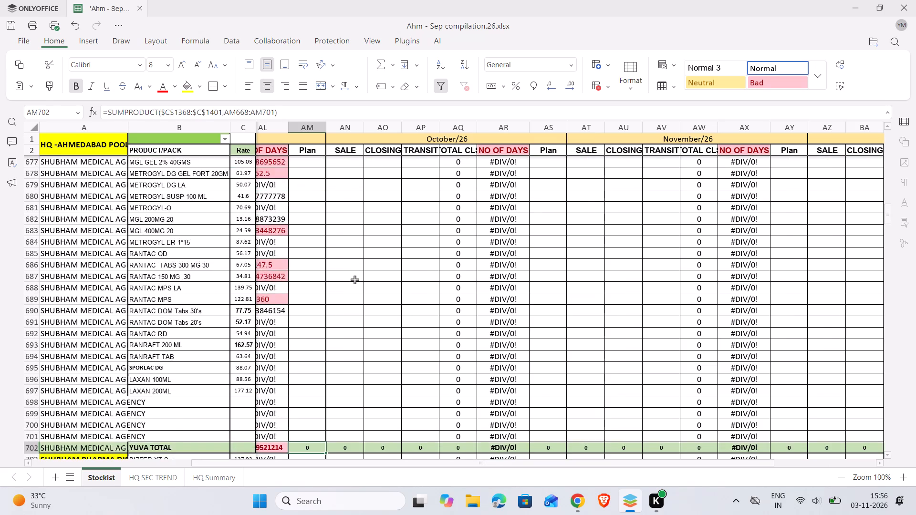
key("Down")
key("Down")
key("Down")
key("Down")
key("Down")
key("Down")
key("Down")
key("Down")
key("Down")
key("Down")
key("Down")
key("Down")
key("Down")
key("Down")
key("Down")
key("Down")
key("Down")
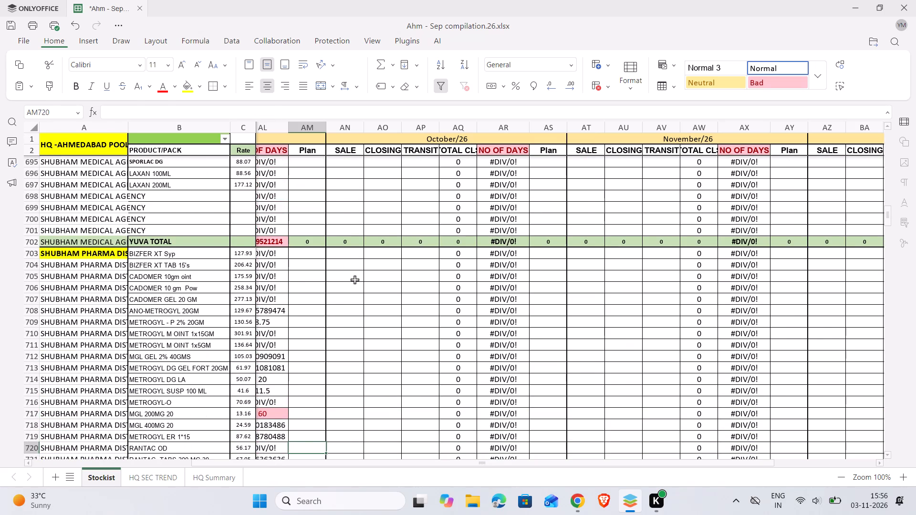
key("Down")
key("Down")
key("Down")
key("Down")
key("Down")
key("Down")
key("Down")
key("Down")
key("Down")
key("Down")
key("Down")
key("Down")
key("Down")
key("Down")
key("Down")
key("Down")
key("Down")
key("Down")
key("Down")
key("Down")
key("Down")
key("Down")
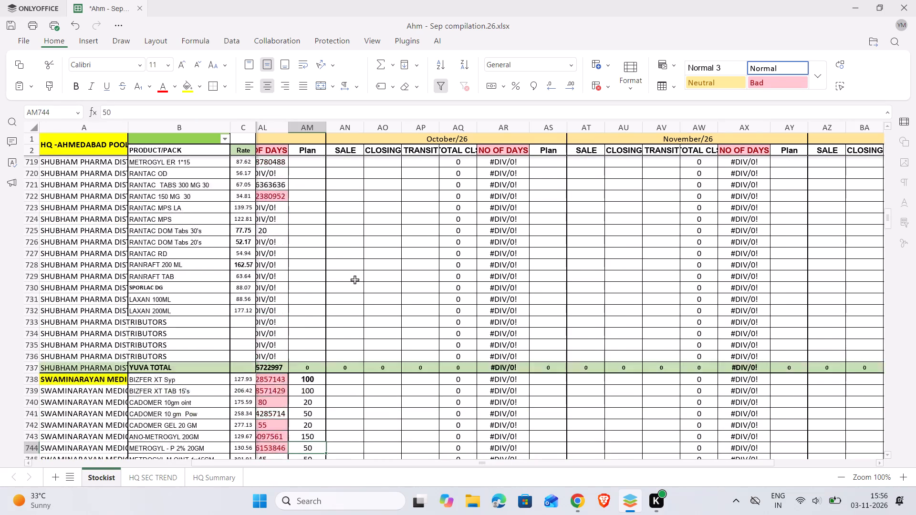
key("Down")
key("Down")
key("Down")
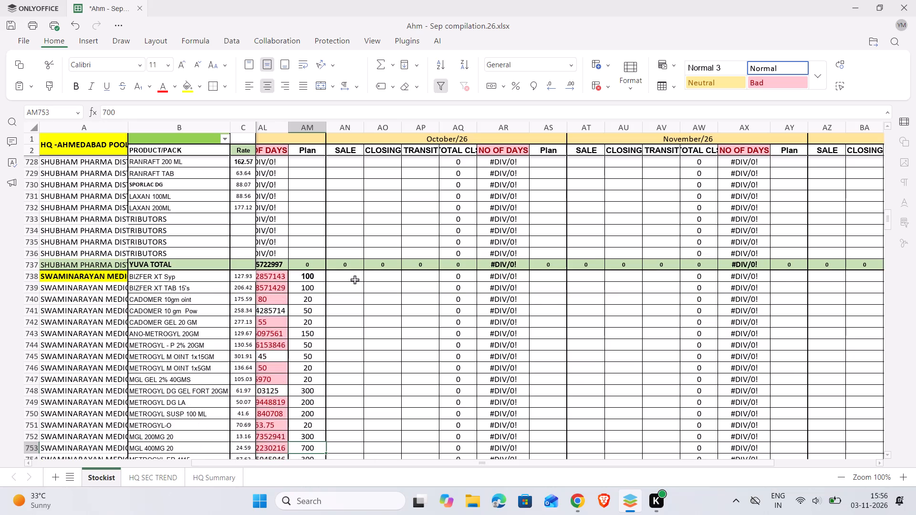
left_click(355, 277)
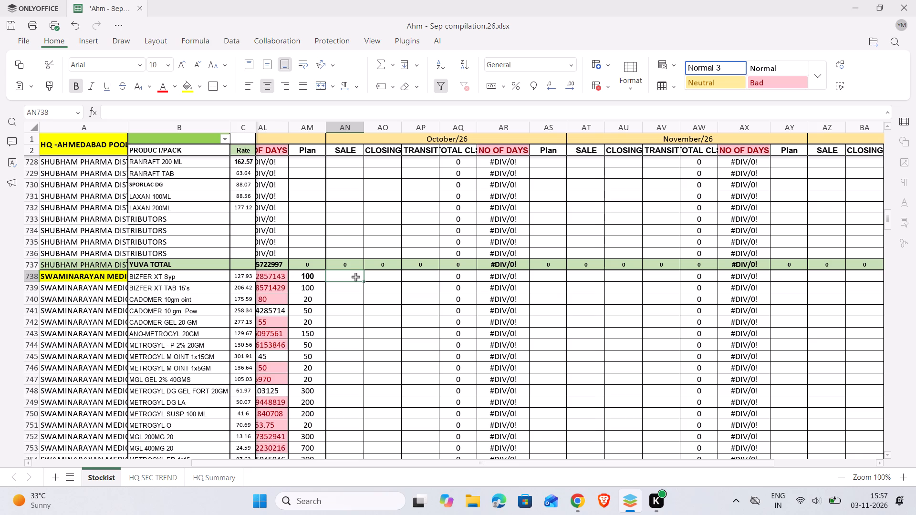
left_click(355, 277)
type("32")
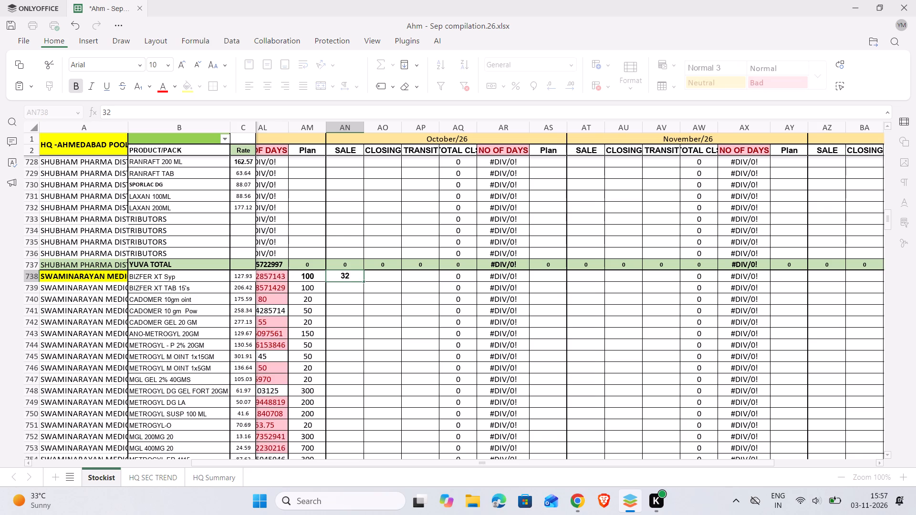
key("BackSpace")
key("BackSpace")
type("520")
key("Right")
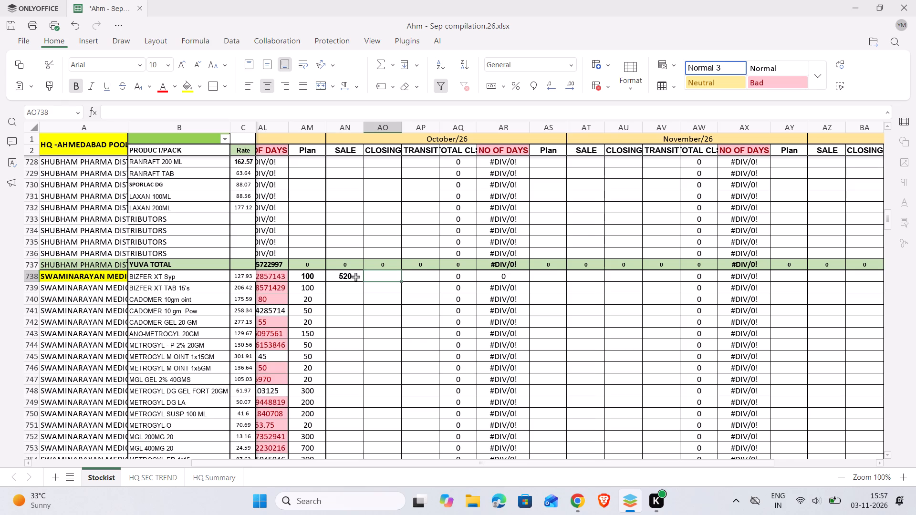
key("Left")
key("BackSpace")
type("52")
key("Right")
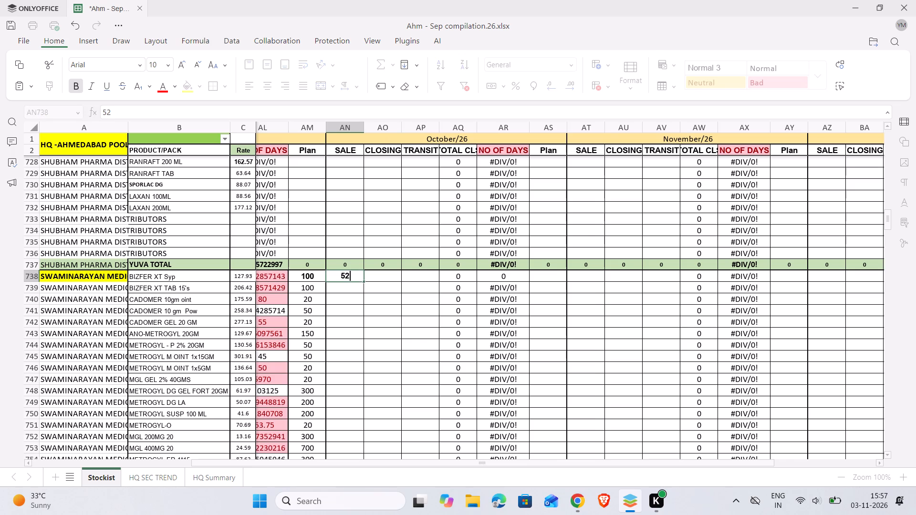
type("48")
key("Down")
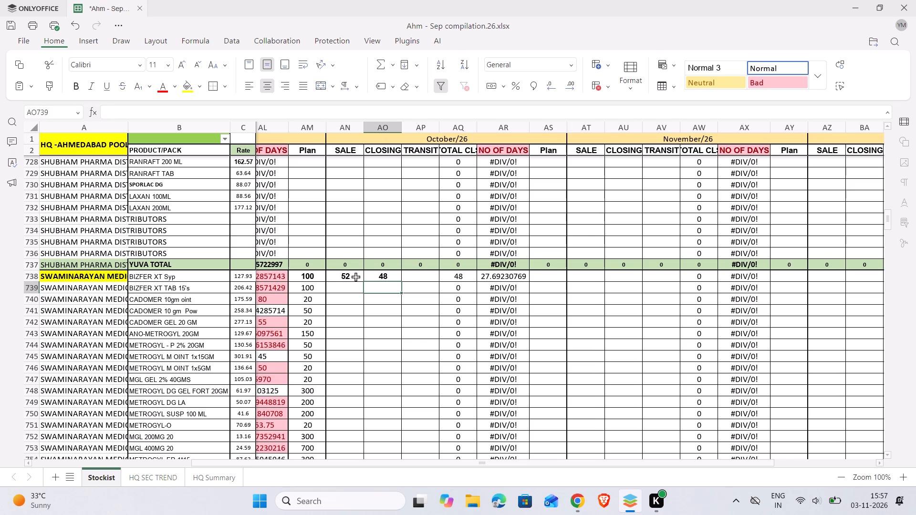
Enter October/26 sale 21 and closing 41 for BIZFER XT TAB 15's in the Swaminarayan block.
key("Left")
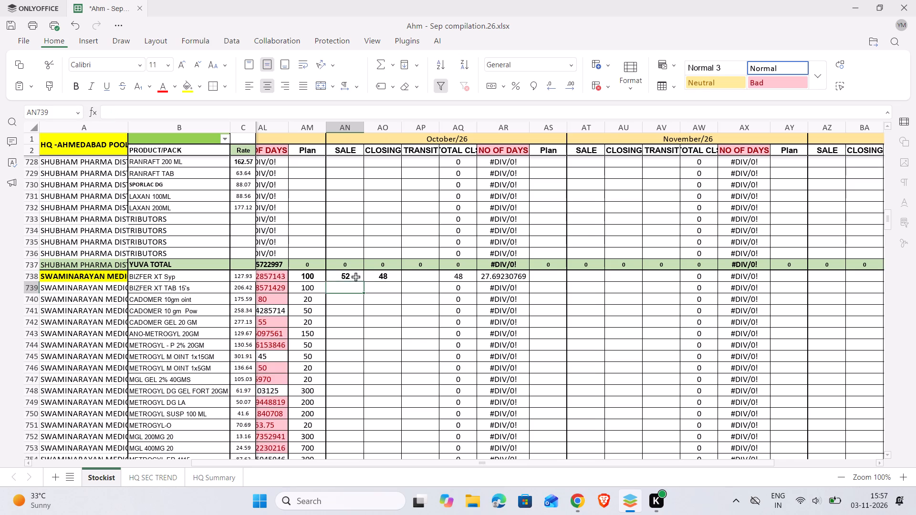
type("21")
key("Right")
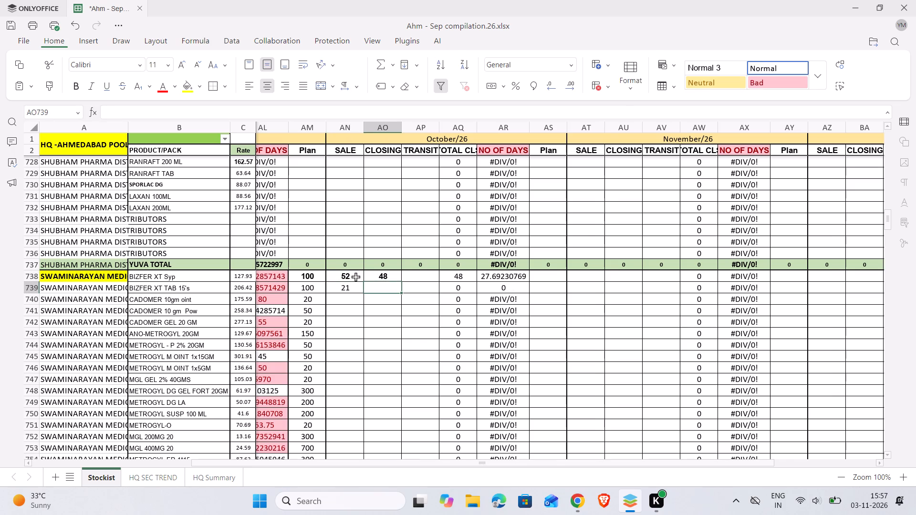
type("41")
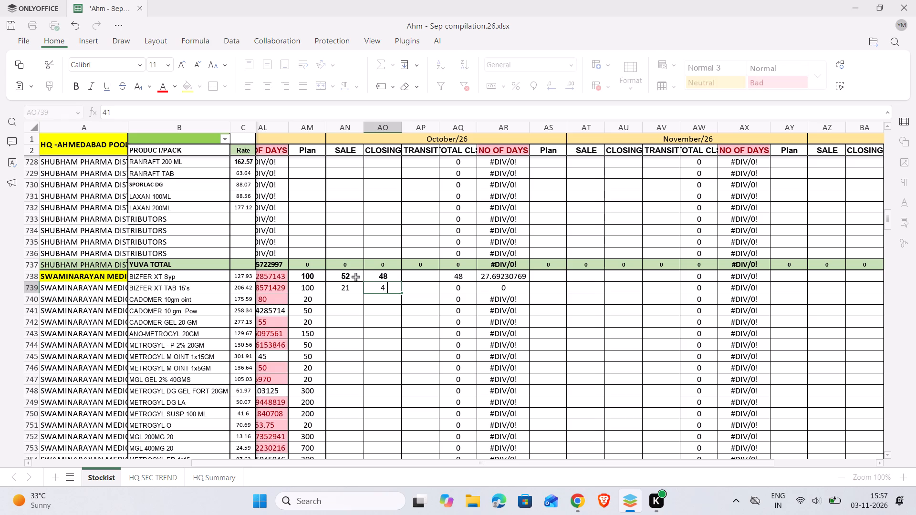
key("Down")
key("Left")
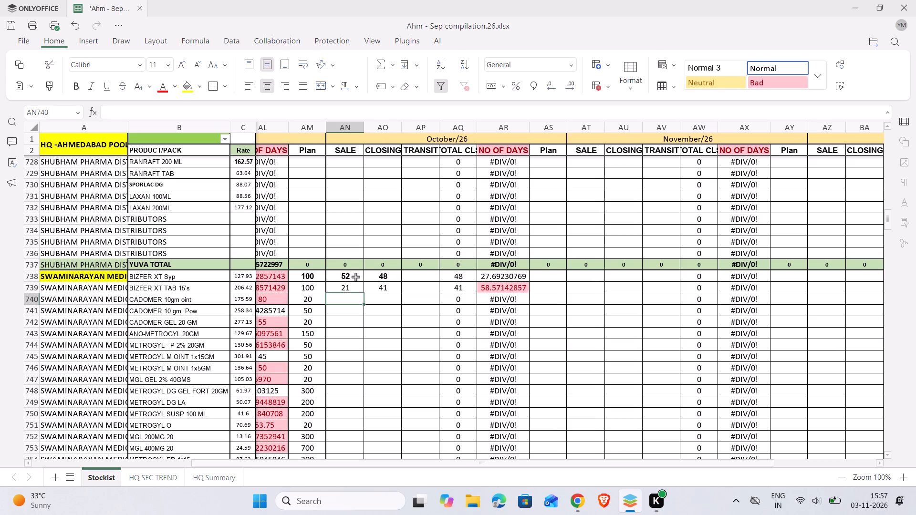
Enter October/26 sale 14 and closing 0 for CADOMER 10gm oint in the Swaminarayan block.
type("14")
key("Right")
key("0")
key("Down")
key("Left")
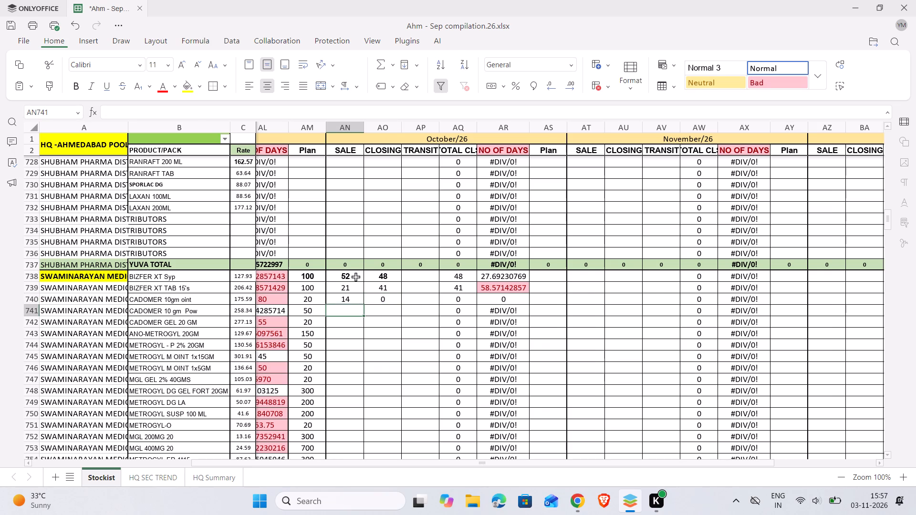
Enter October/26 sale 6 and closing 26 for CADOMER 10 gm Pow in the Swaminarayan block.
key("6")
key("Tab")
type("26")
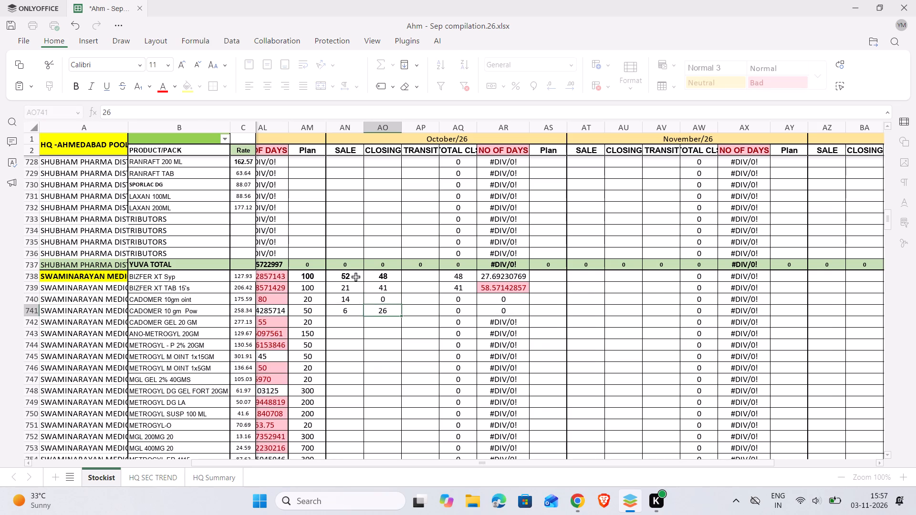
key("Down")
key("Left")
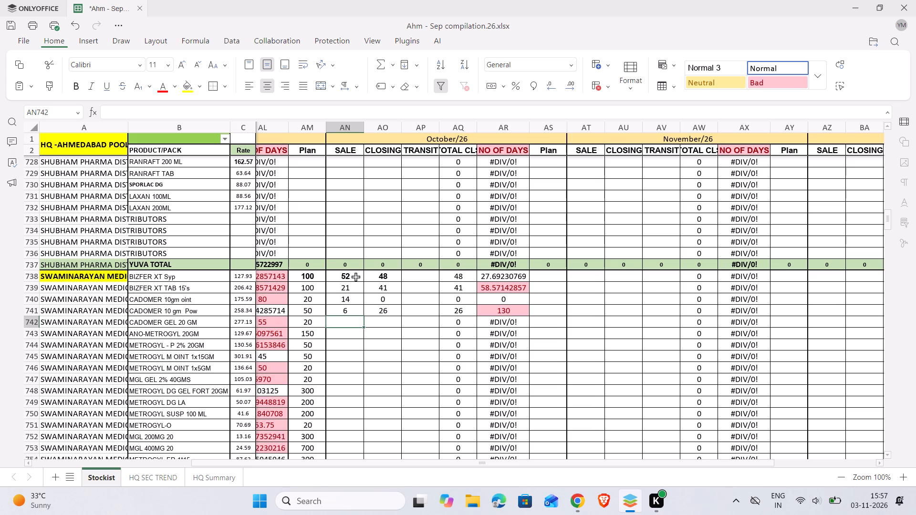
Enter October/26 sale 3 and closing 8 for CADOMER GEL 20 GM in the Swaminarayan block.
key("3")
key("Tab")
type("12")
key("BackSpace")
key("BackSpace")
key("2")
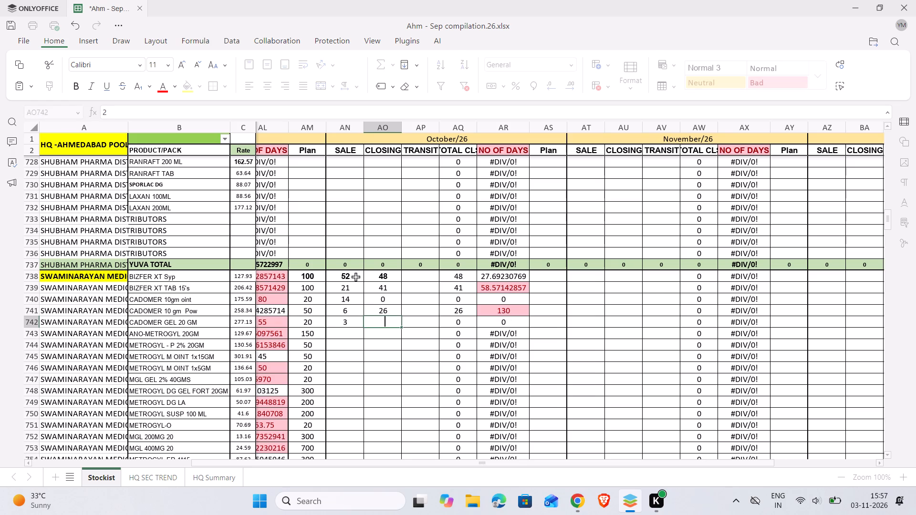
key("BackSpace")
key("8")
key("Down")
key("Left")
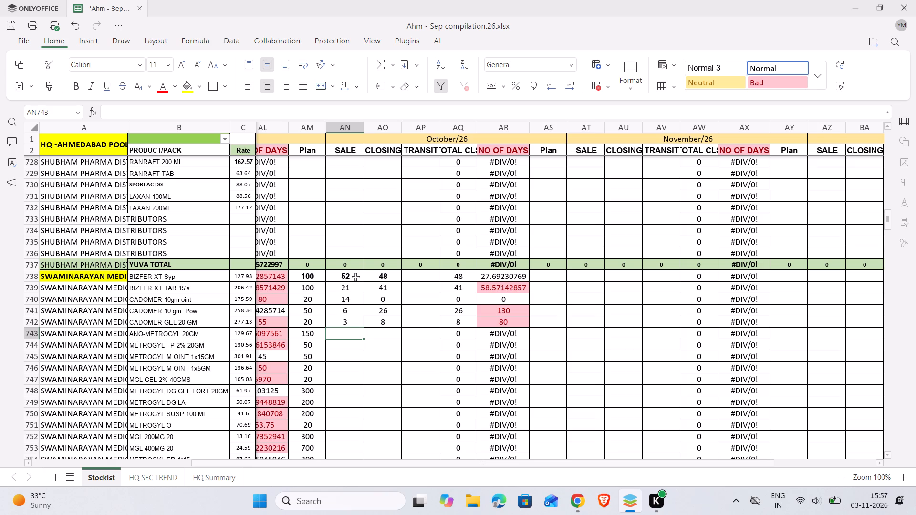
Enter October/26 sale 120 and closing 82 for ANO-METROGYL 20GM in the Swaminarayan block.
type("120")
key("Tab")
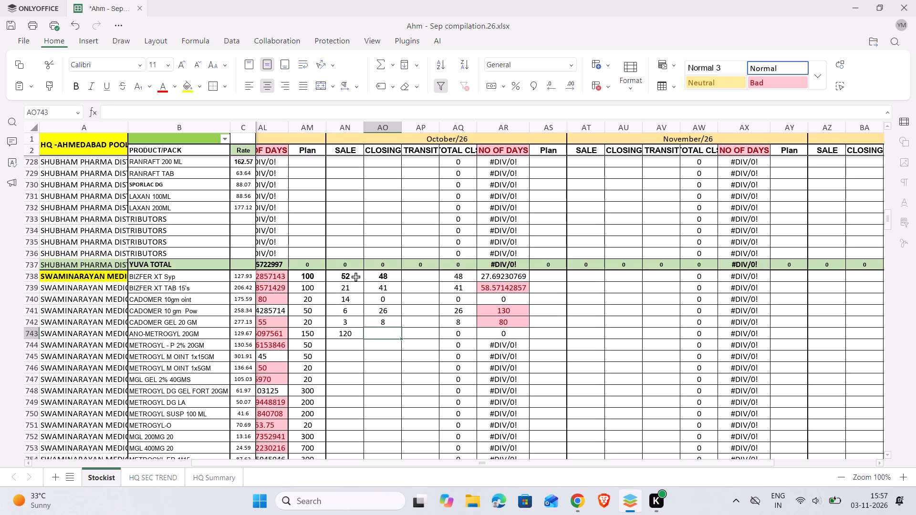
type("82")
key("Down")
key("Left")
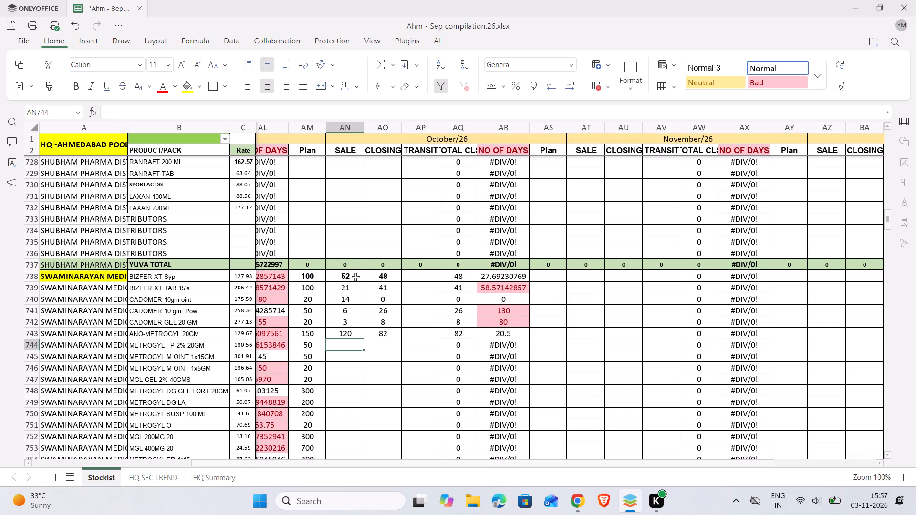
Enter October/26 sale 90 and closing 14 for METROGYL - P 2% 20GM in the Swaminarayan block.
key("8")
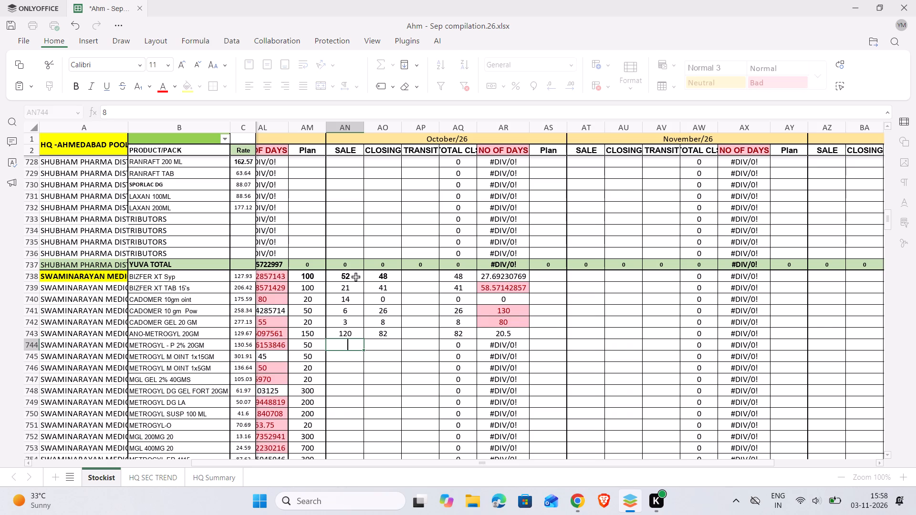
key("BackSpace")
type("90")
key("Tab")
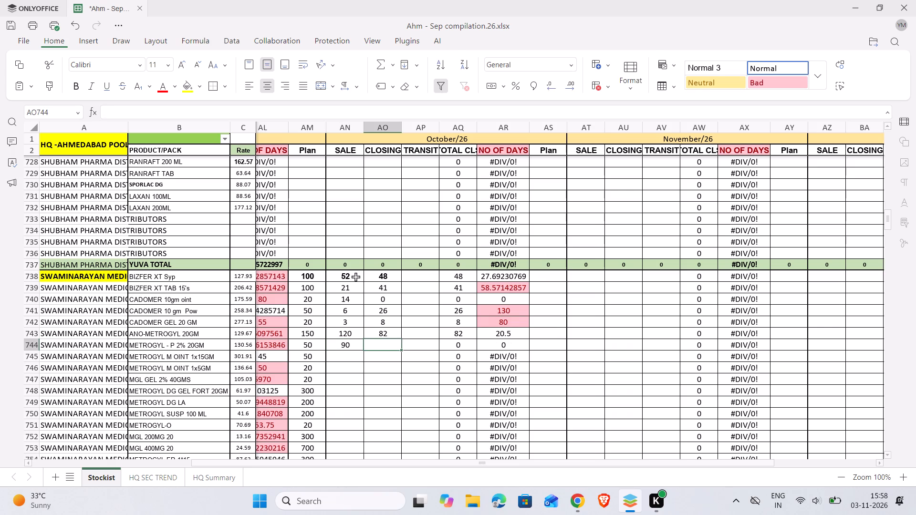
type("41")
key("BackSpace")
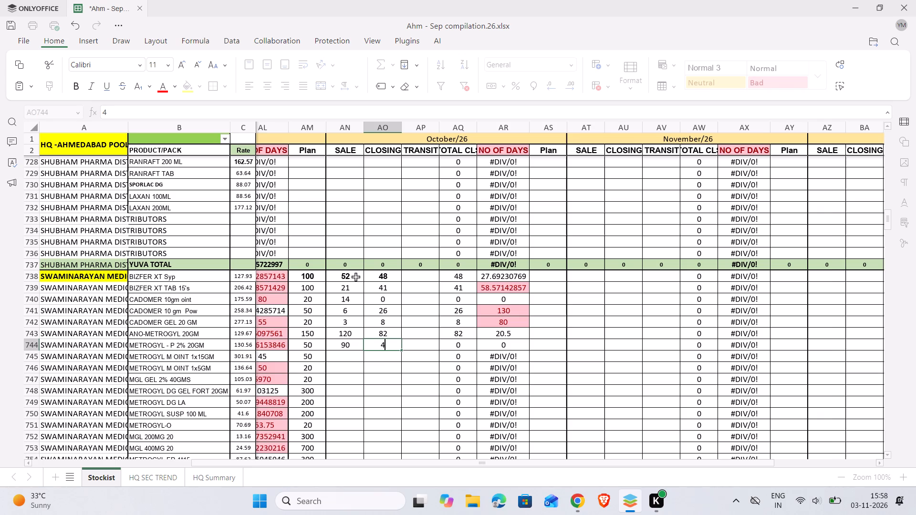
type("14")
key("Down")
key("Left")
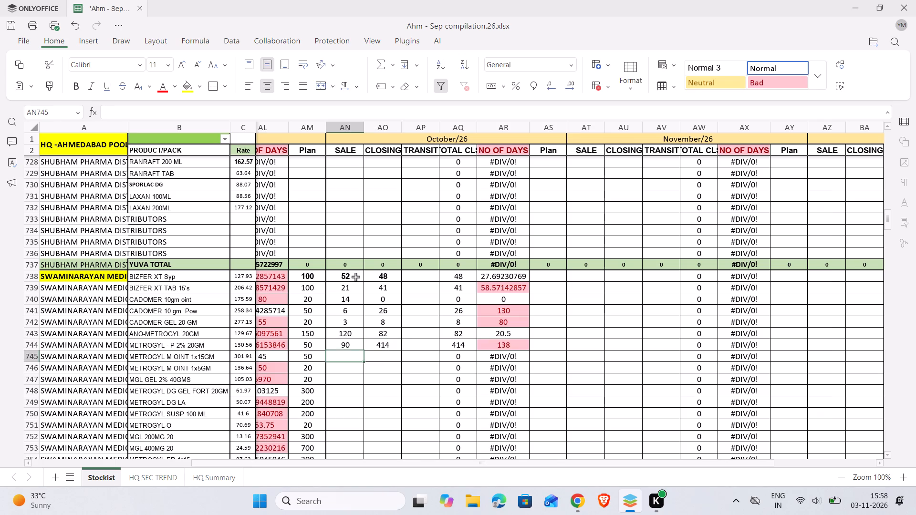
key("Up")
key("Right")
key("Right")
key("Left")
key("BackSpace")
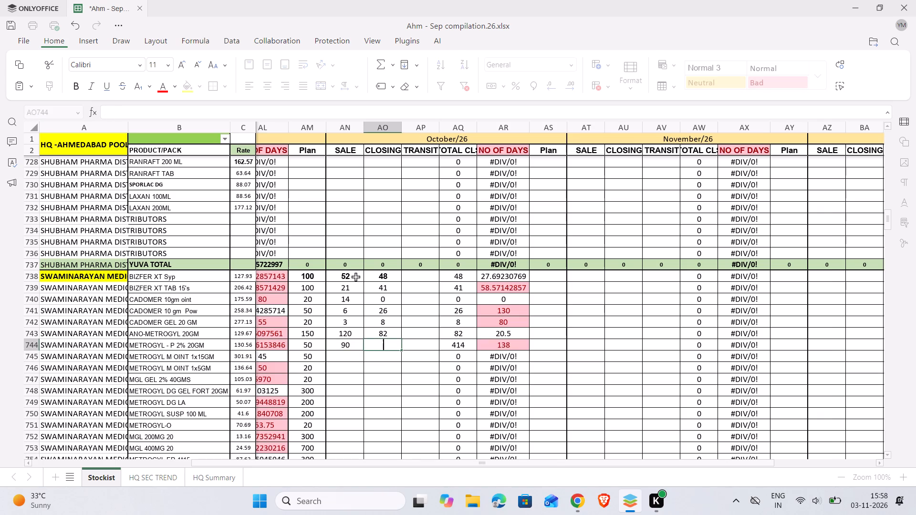
type("14")
key("Down")
key("Left")
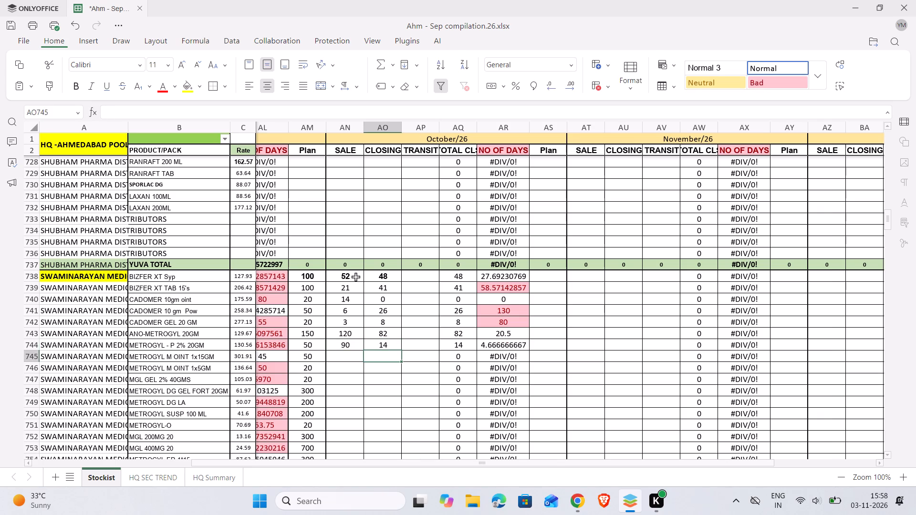
Enter October/26 sale 3 and closing 2 for METROGYL M OINT 1x5GM in the Swaminarayan block.
key("Down")
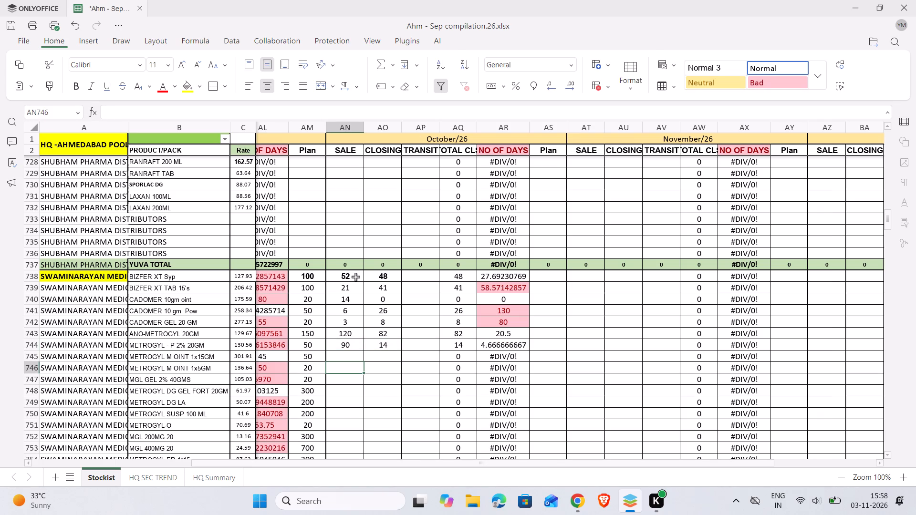
key("3")
key("Tab")
key("2")
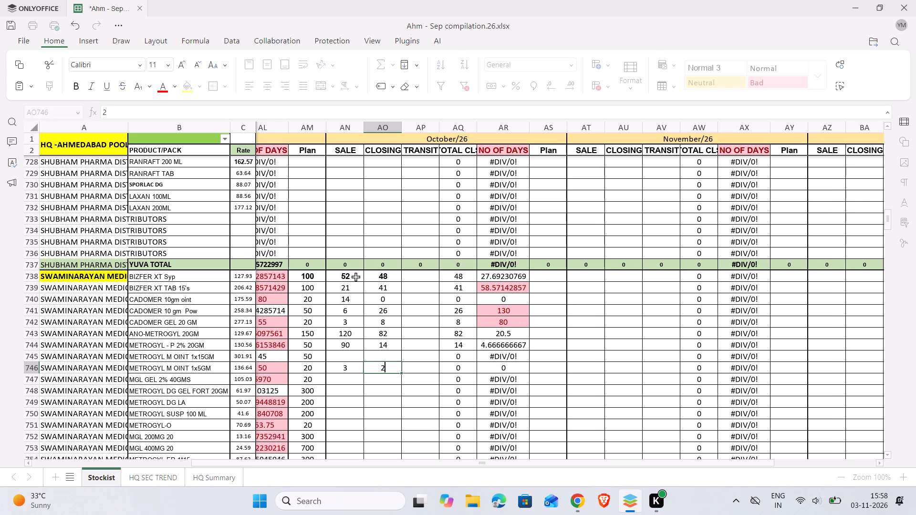
key("Down")
key("Left")
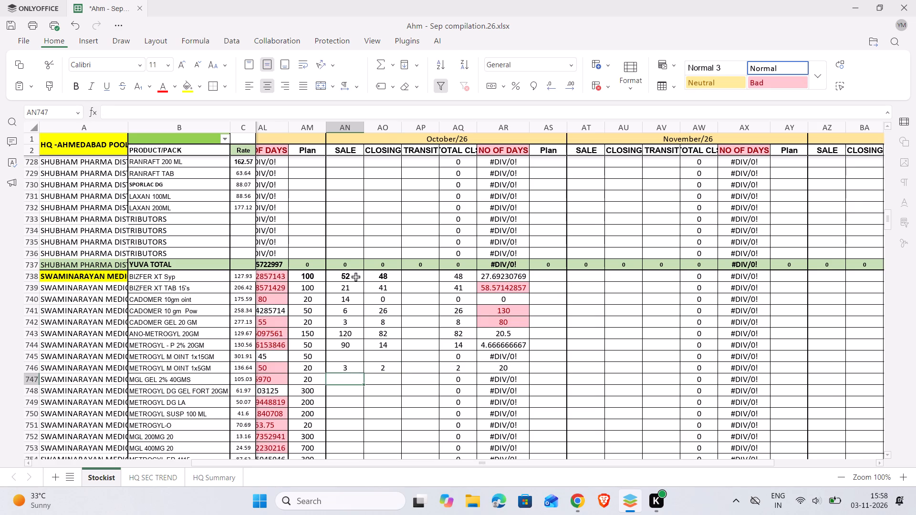
Enter October/26 sale 25 and closing 1 for the skipped METROGYL M OINT 1x15GM in the Swaminarayan block.
key("Up")
key("Up")
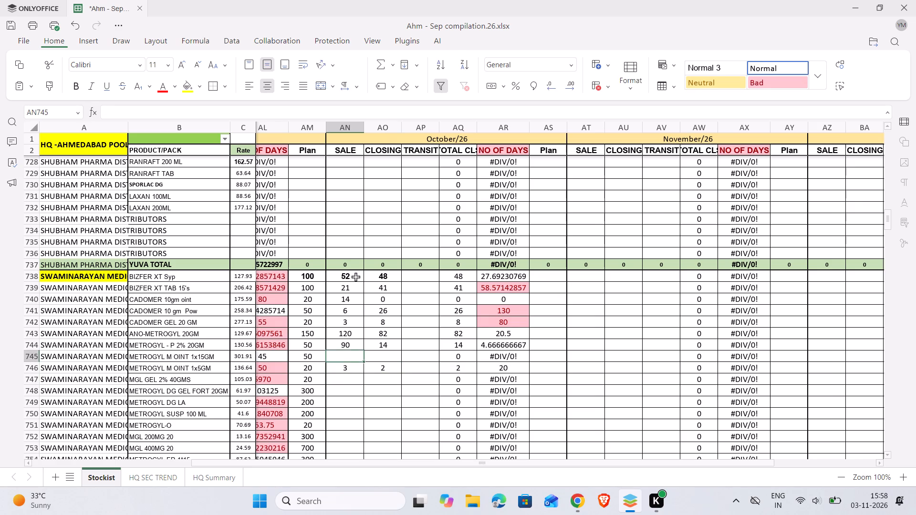
type("25")
key("Tab")
key("1")
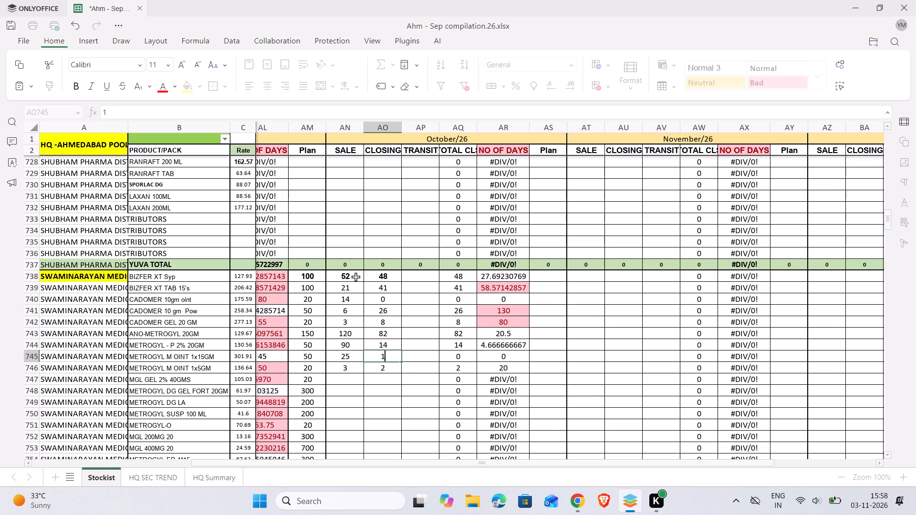
key("Down")
key("Down")
key("Left")
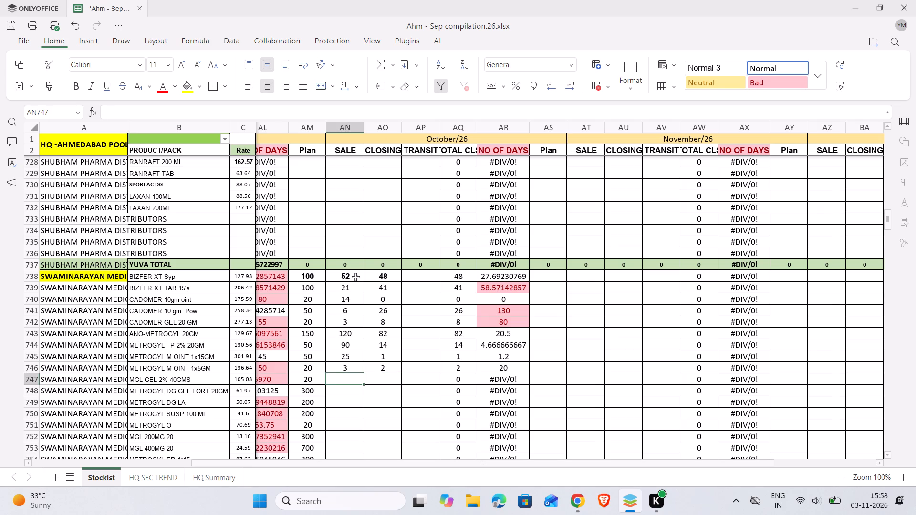
Enter October/26 sale 13 and closing 186 for MGL GEL 2% 40GMS in the Swaminarayan block.
type("13")
key("Tab")
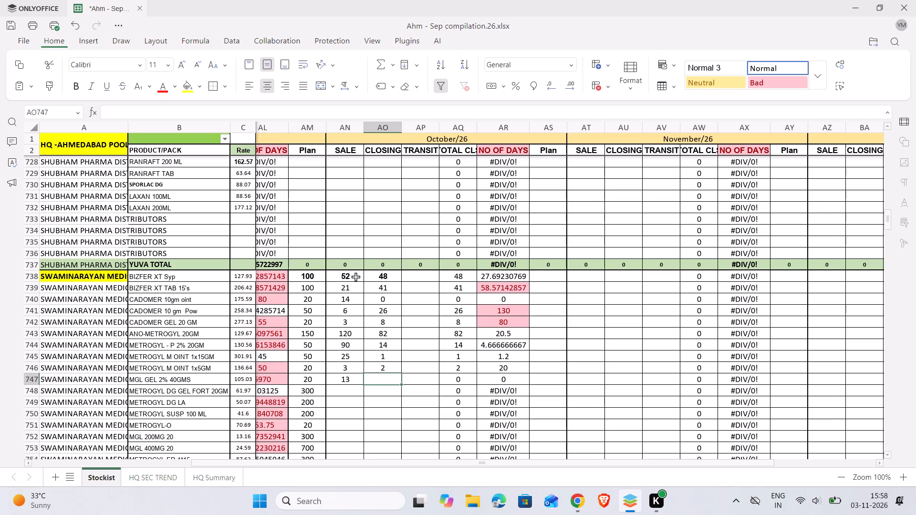
type("186")
key("Down")
key("Left")
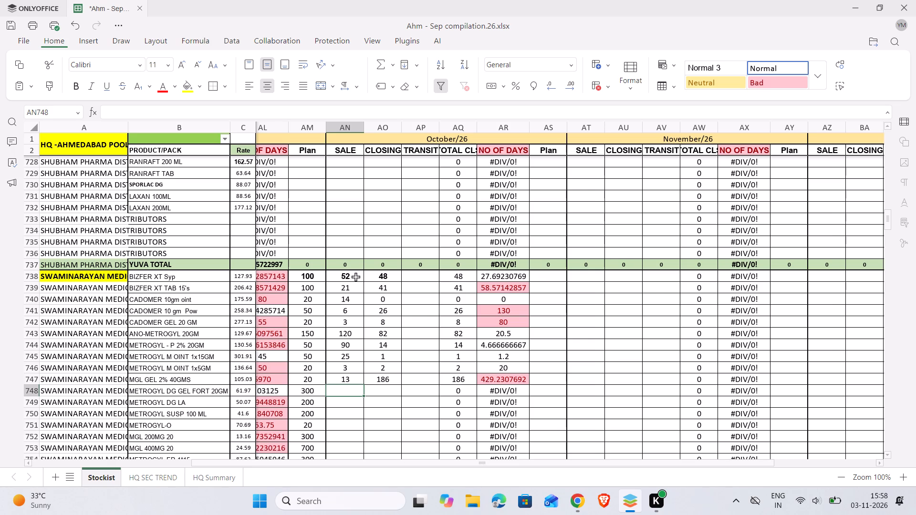
Enter October/26 sale as the sum =490+60 and closing 18 for METROGYL DG GEL FORT 20GM in the Swaminarayan block.
key("5")
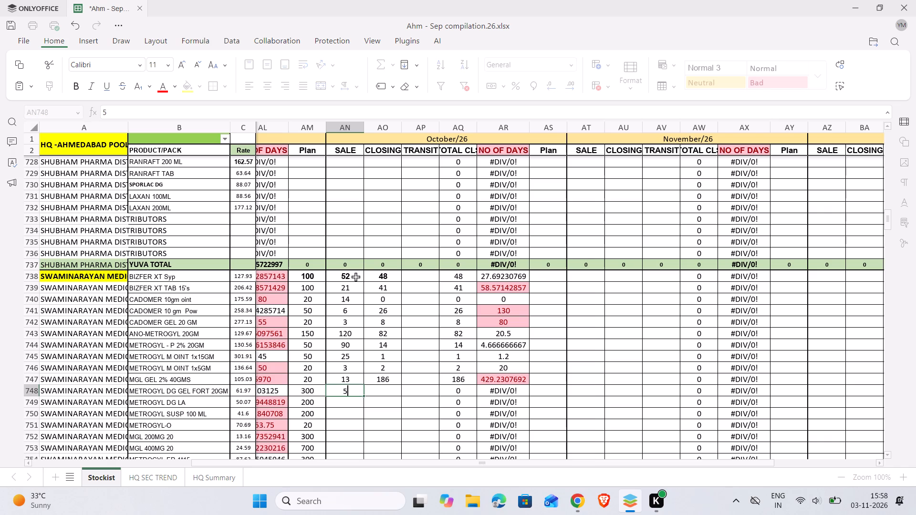
key("BackSpace")
type("=490+")
type("60")
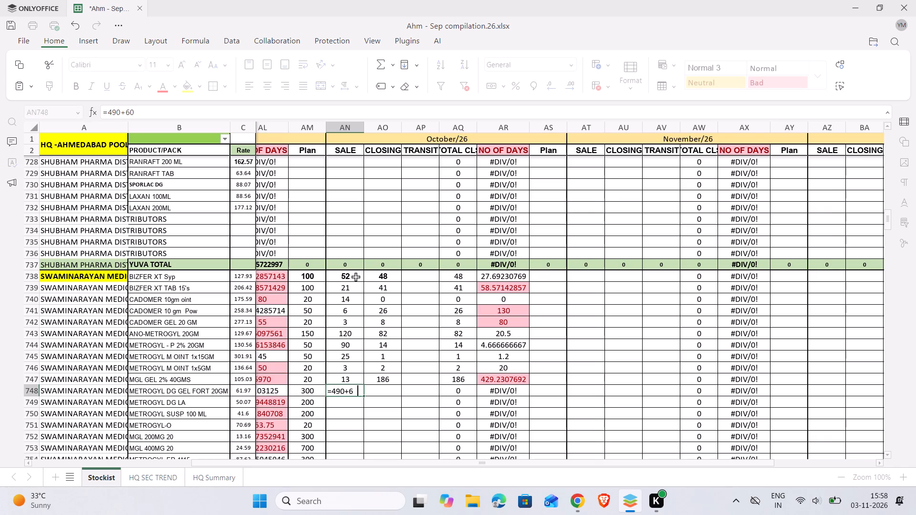
key("Right")
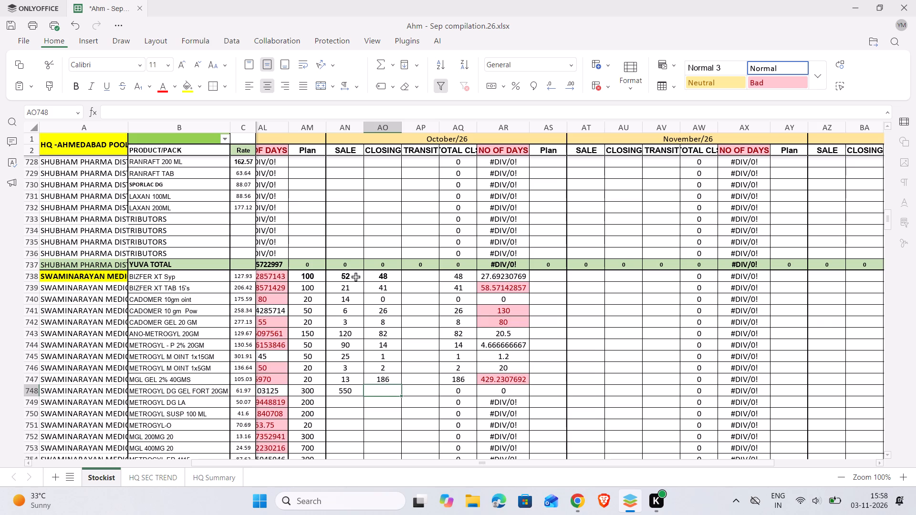
type("18")
key("Down")
key("Left")
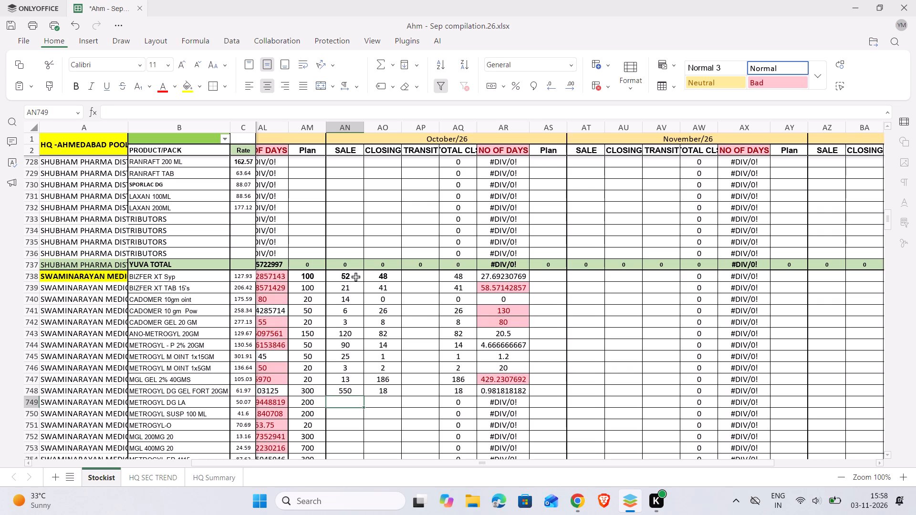
Enter October/26 sale 149 and closing 208 for METROGYL DG LA in the Swaminarayan block.
type("149")
key("Tab")
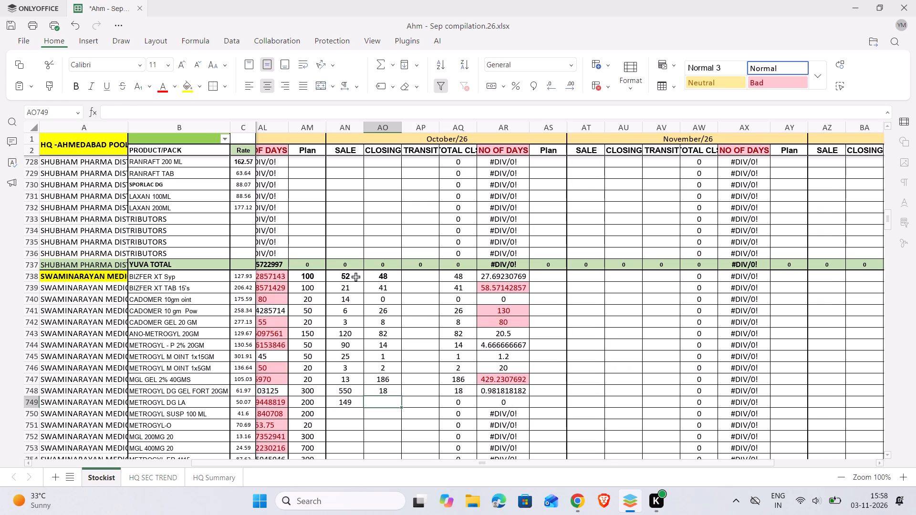
type("208")
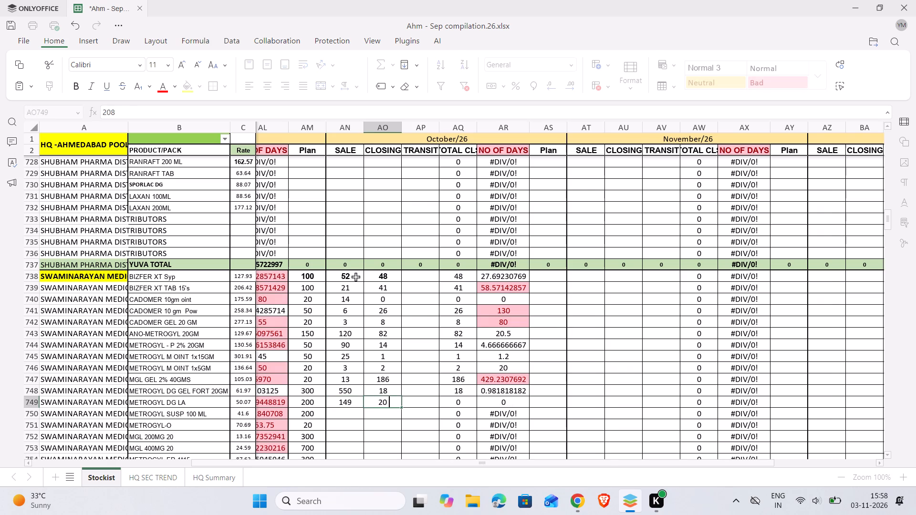
key("Down")
key("Left")
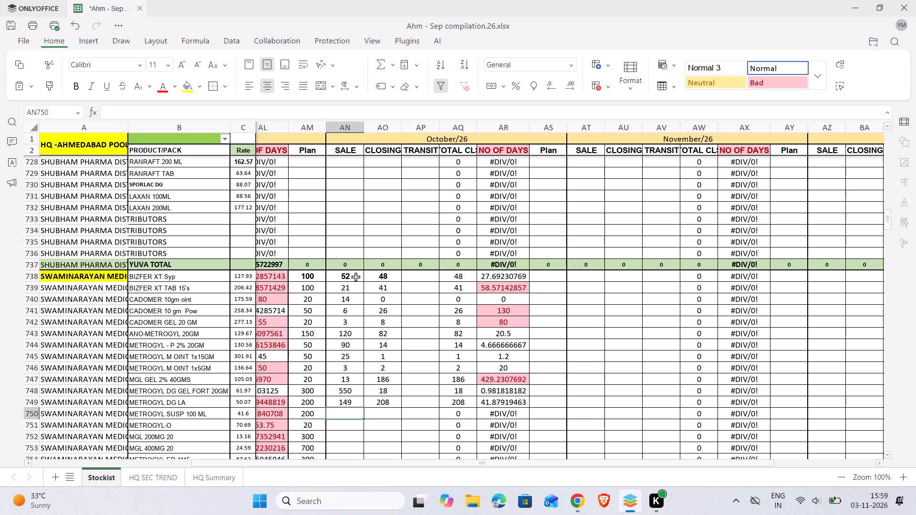
Enter October/26 sale 97 and closing 377 for METROGYL SUSP 100 ML in the Swaminarayan block.
type("97")
key("Tab")
type("377")
key("Down")
key("Left")
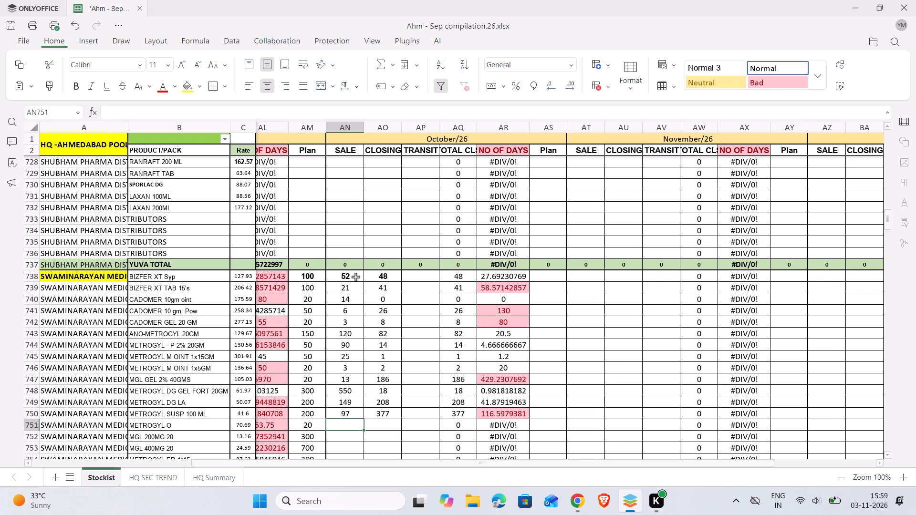
Enter October/26 sale 8 and closing 33 for METROGYL-O in the Swaminarayan block.
key("8")
key("Right")
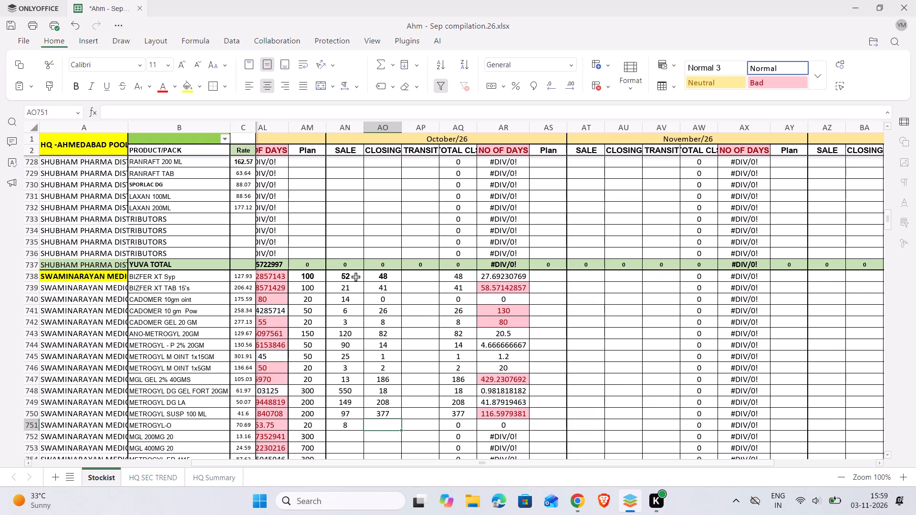
type("33")
key("Down")
key("Left")
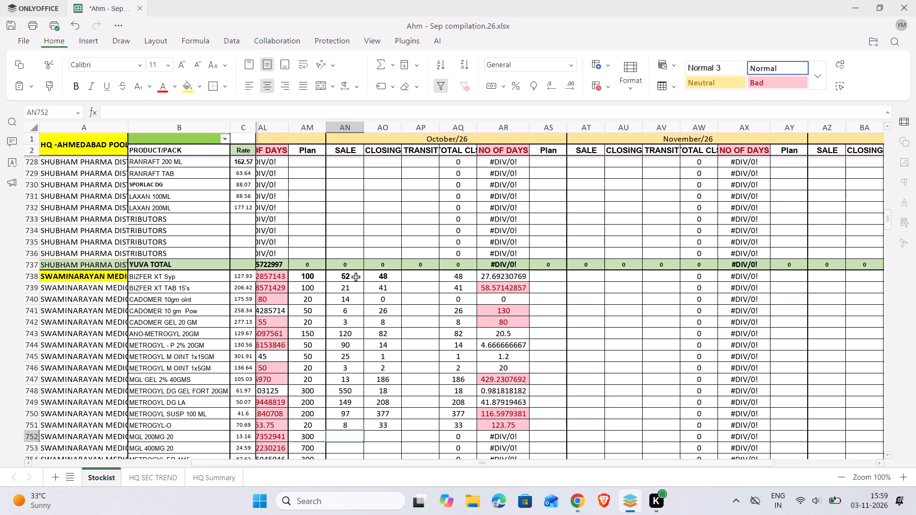
Enter October/26 sale 345 and closing 510 for MGL 200MG 20 in the Swaminarayan block.
type("345")
key("Right")
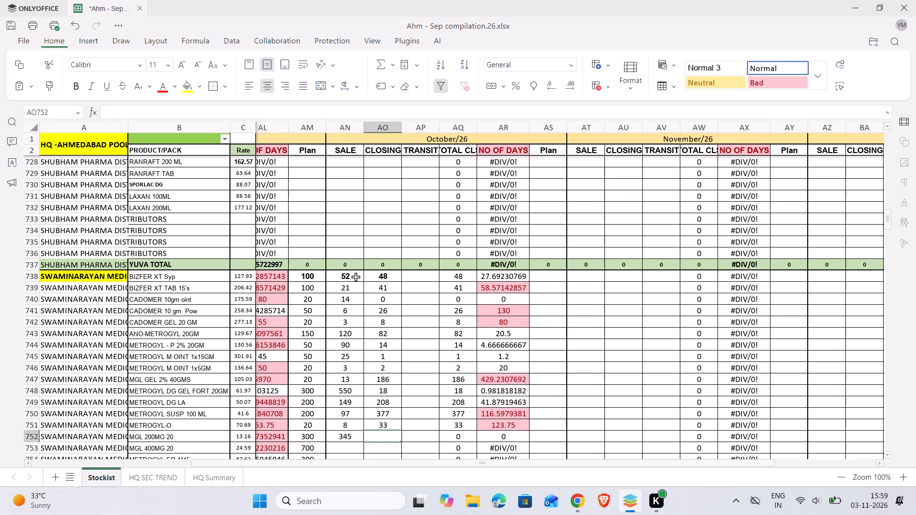
type("510")
key("Down")
key("Left")
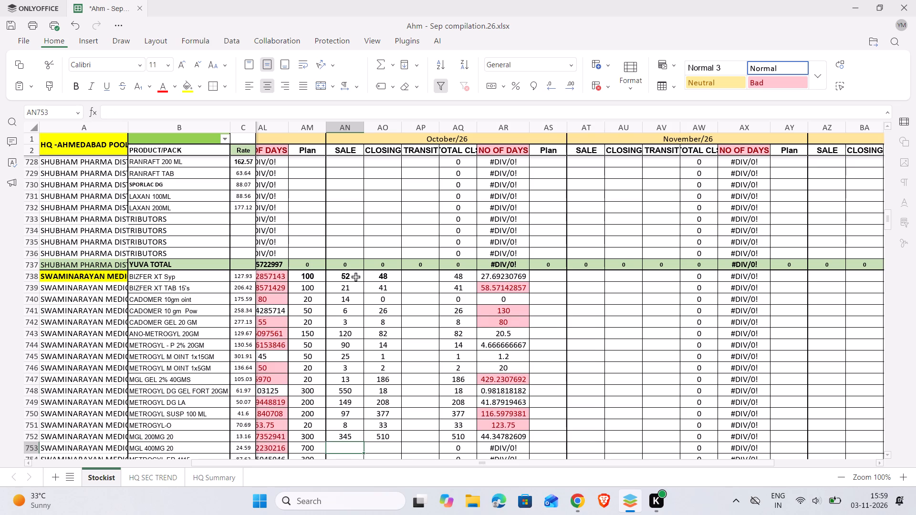
Enter October/26 sale 808 and closing 409 for MGL 400MG 20 in the Swaminarayan block.
type("808")
key("Right")
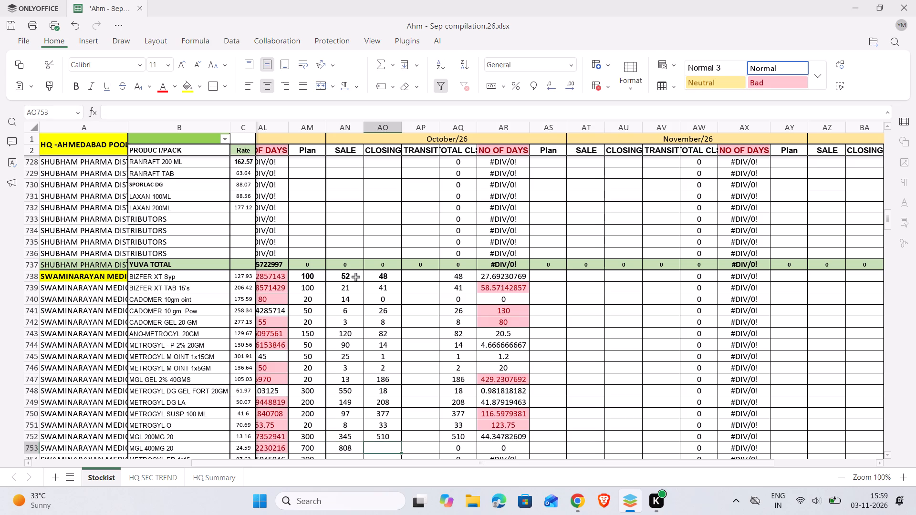
type("409")
key("Down")
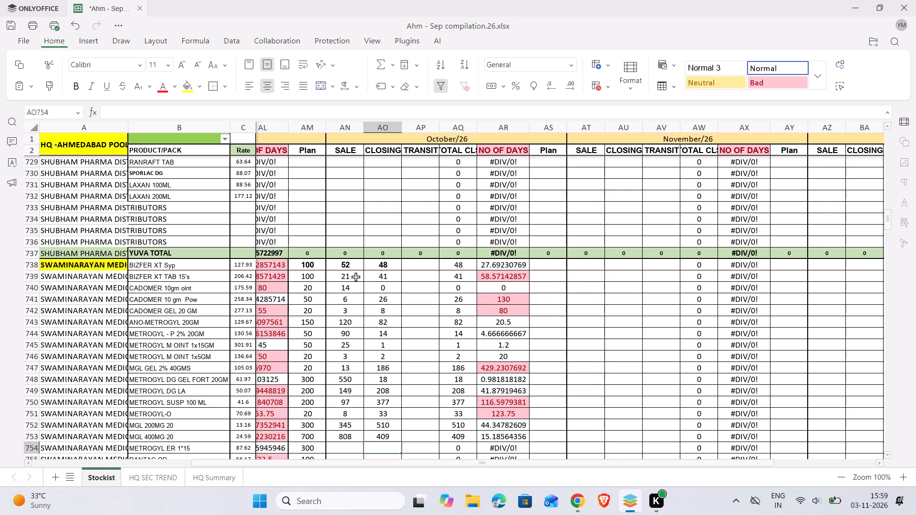
key("Left")
Enter October/26 sale 407 and closing 265 for METROGYL ER 1*15 in the Swaminarayan block.
type("407")
key("Right")
type("265")
key("Down")
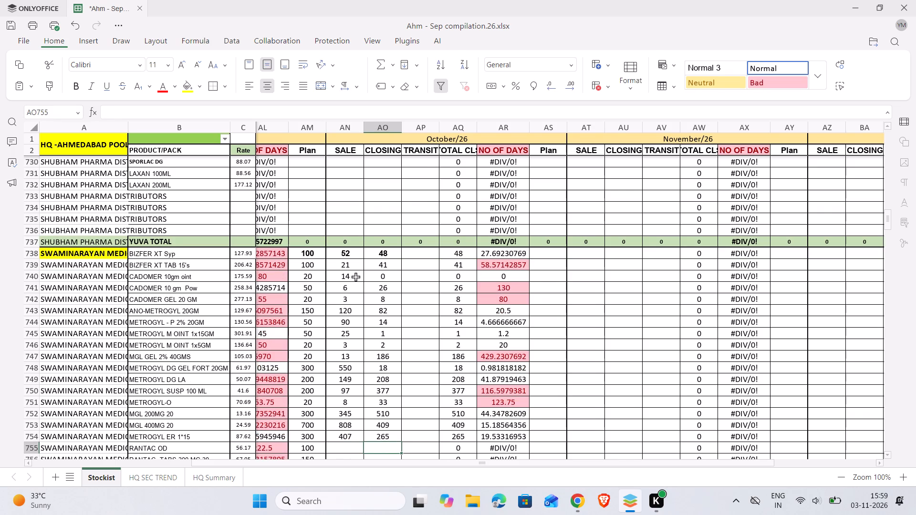
key("Left")
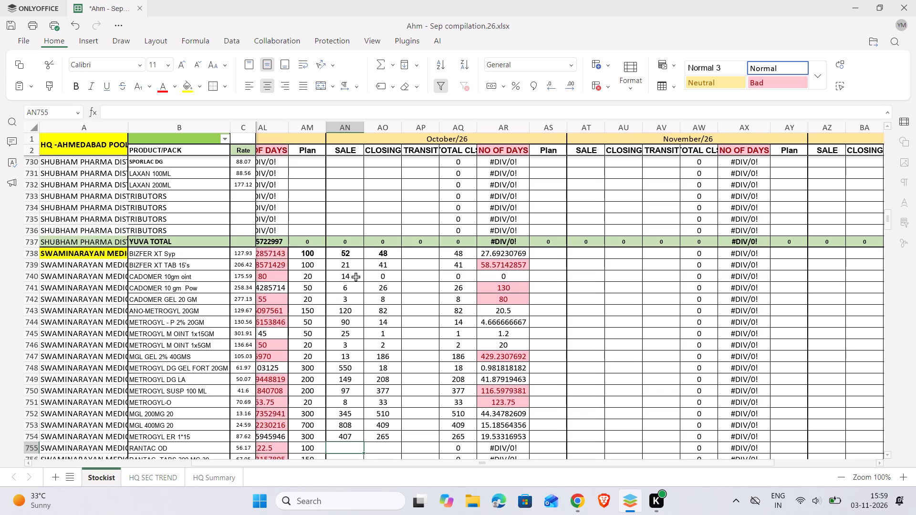
Enter October/26 sale 128 and closing 50 for RANTAC OD in the Swaminarayan block.
type("128")
key("Right")
type("50")
key("Down")
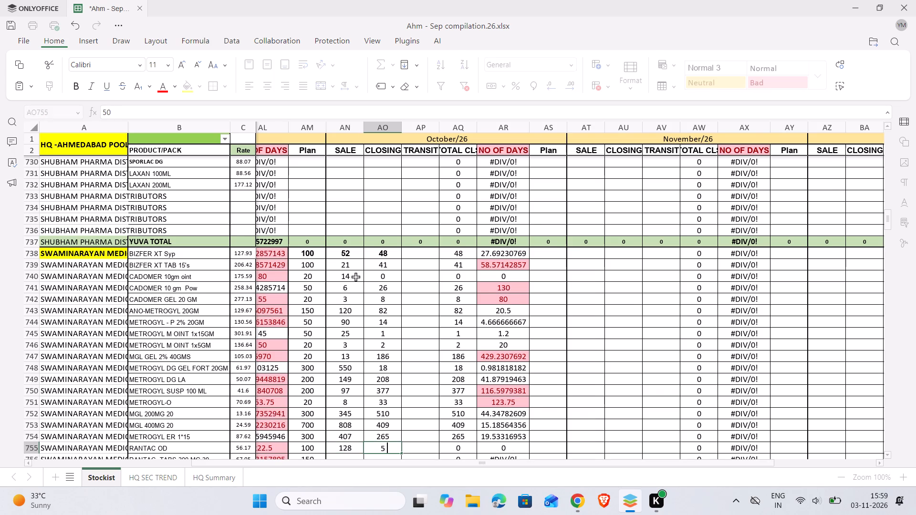
key("Left")
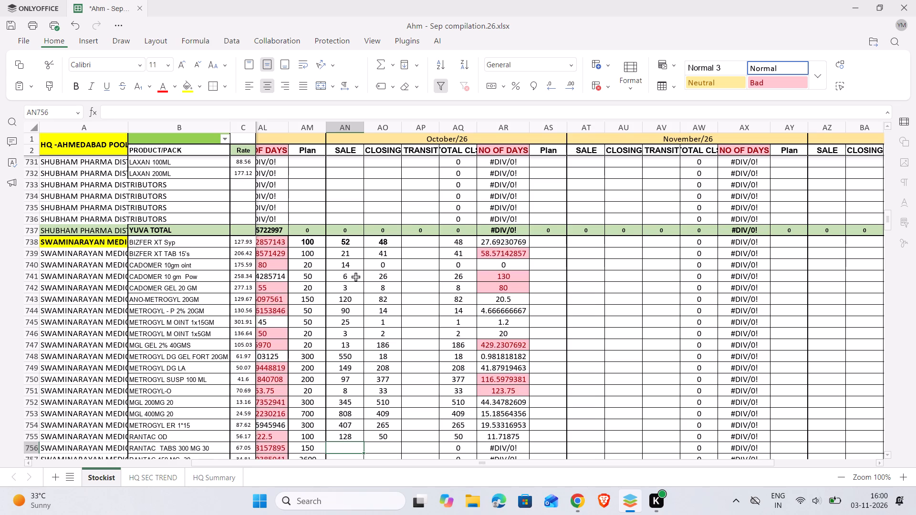
Enter October/26 sale as the sum =260+30 and closing 99 for RANTAC TABS 300 MG 30 in the Swaminarayan block.
key("equal")
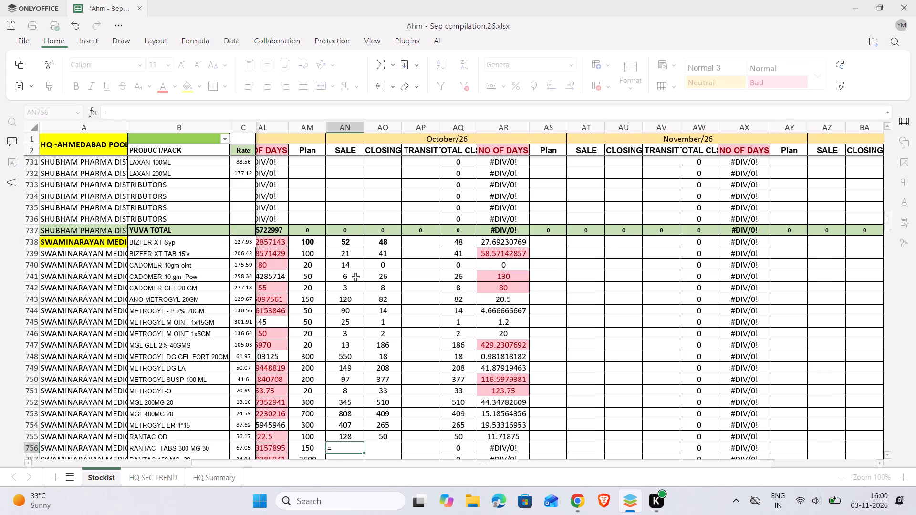
type("260+")
type("30")
key("Right")
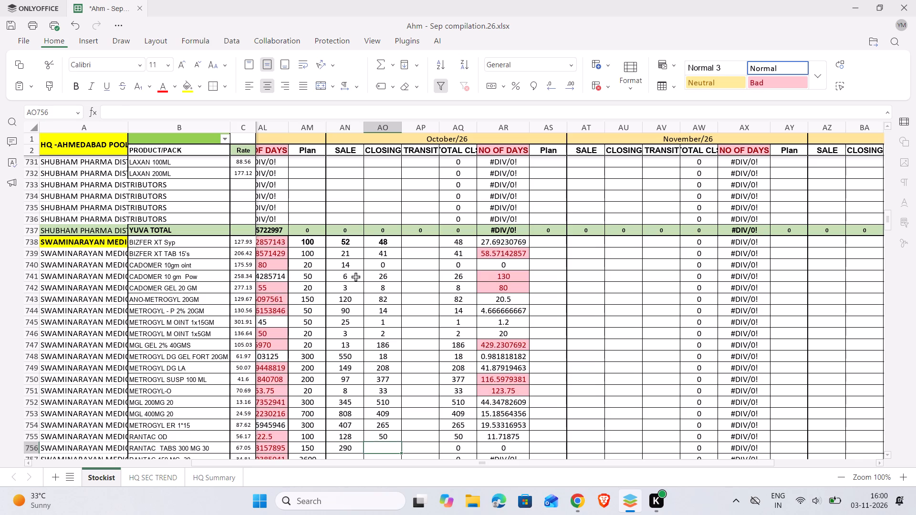
type("99")
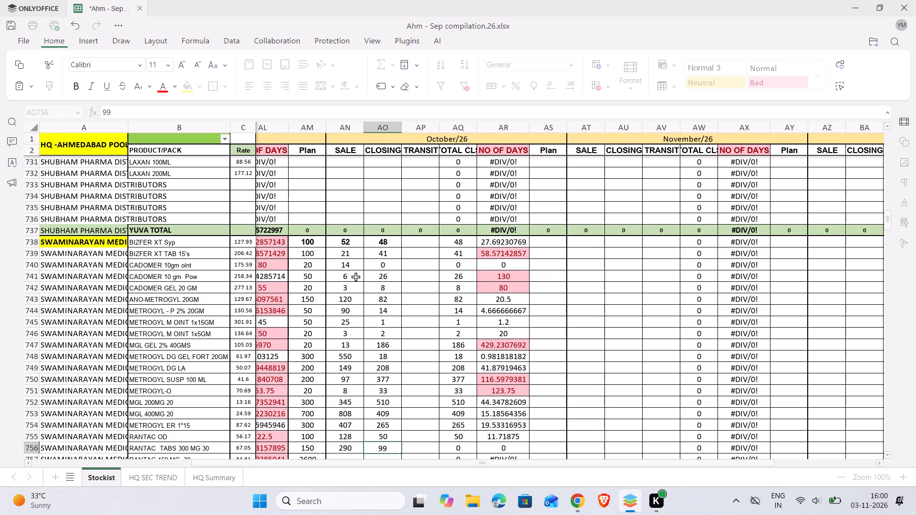
key("Down")
key("Left")
Replace the October/26 sale formula for RANTAC TABS 300 MG 30 with =260+32 in the Swaminarayan block.
key("Up")
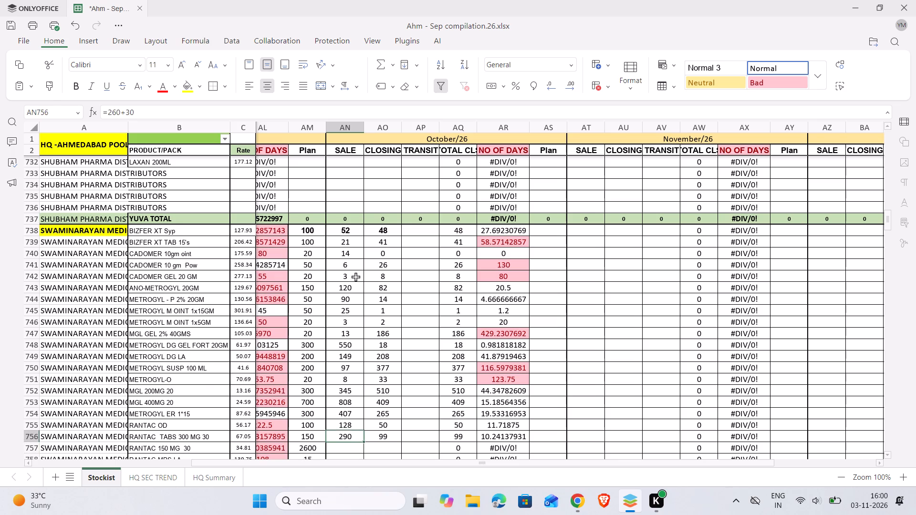
key("BackSpace")
type("=260+32")
key("Down")
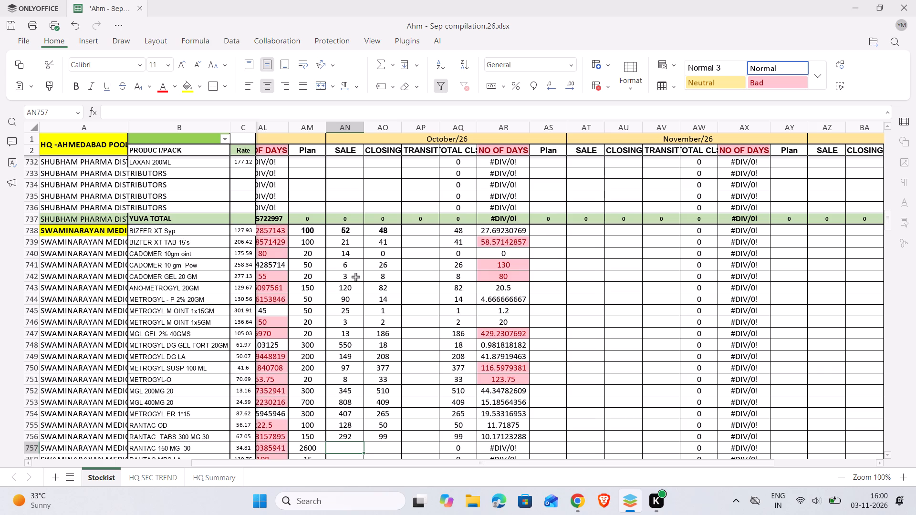
Enter October/26 sale as the sum =1596+208+212 and closing 1307 for RANTAC 150 MG 30 in the Swaminarayan block.
key("equal")
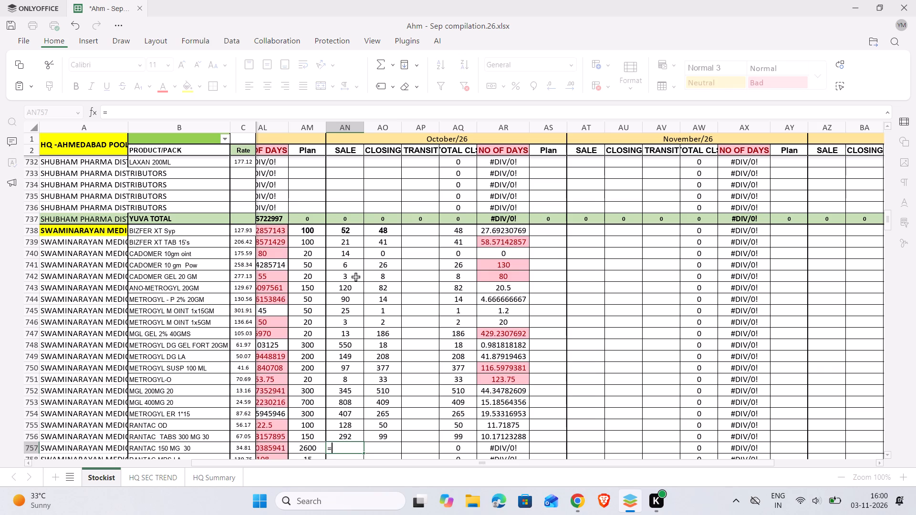
type("1596+")
type("208")
type("+212")
key("Right")
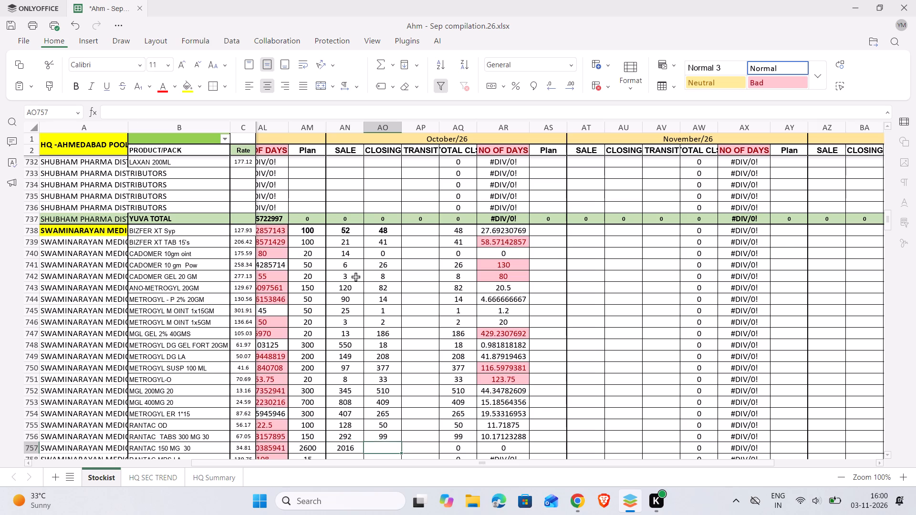
type("1307")
key("Down")
key("Left")
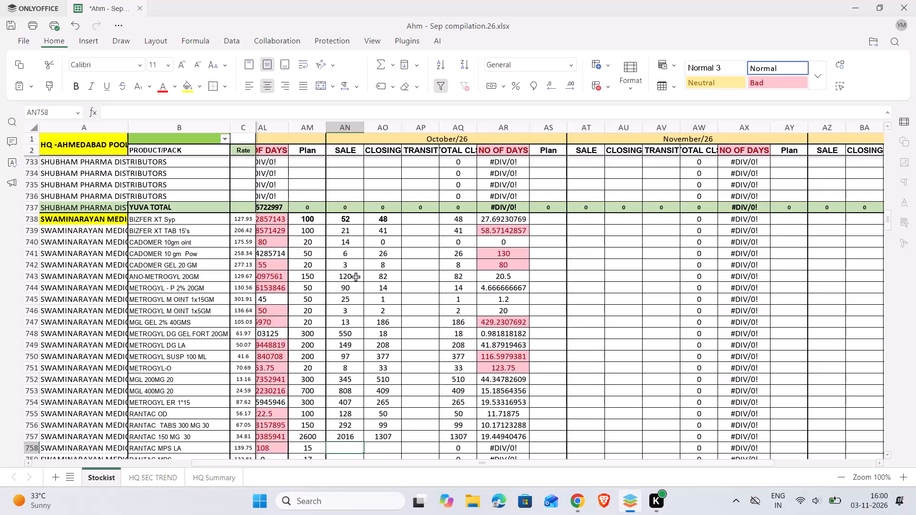
Enter October/26 sale 25 and closing 11 for RANTAC MPS LA in the Swaminarayan block.
type("25")
key("Right")
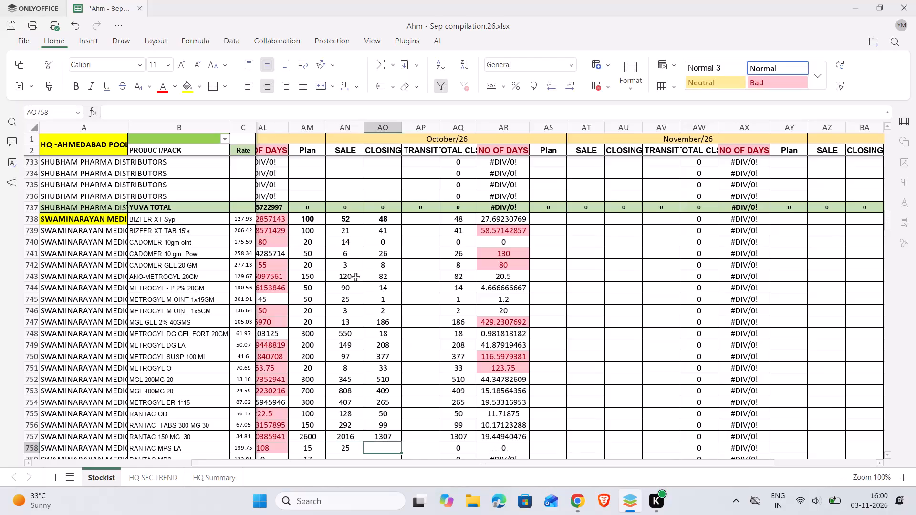
type("11")
key("Down")
key("Left")
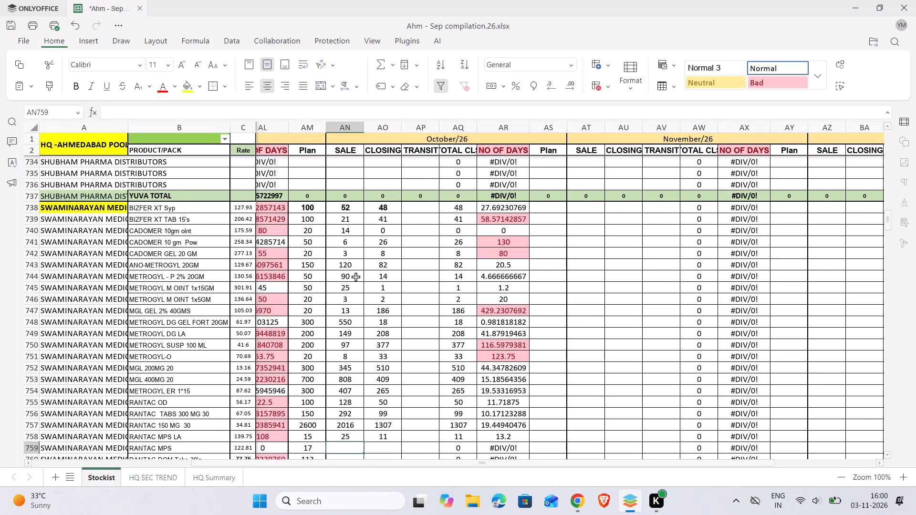
Leave RANTAC MPS blank and enter October/26 sale 219 and closing 106 for RANTAC DOM Tabs 30's in the Swaminarayan block.
key("Down")
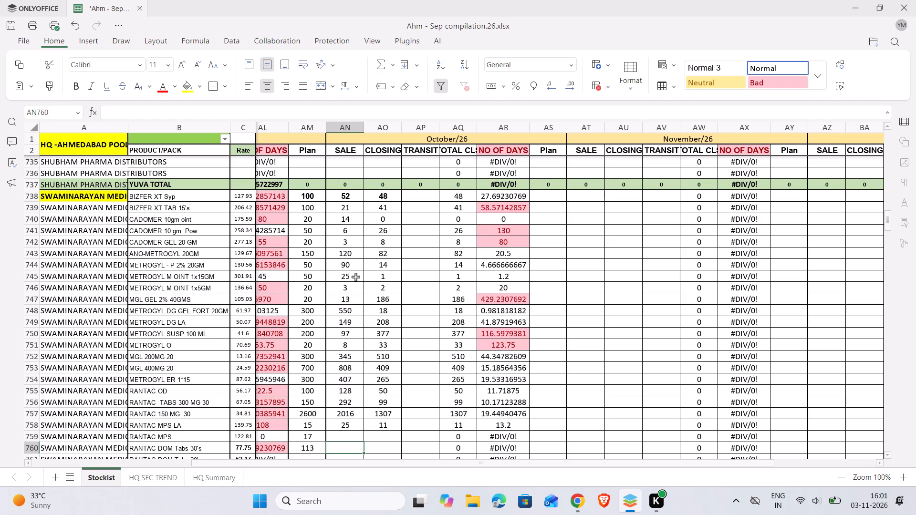
type("219")
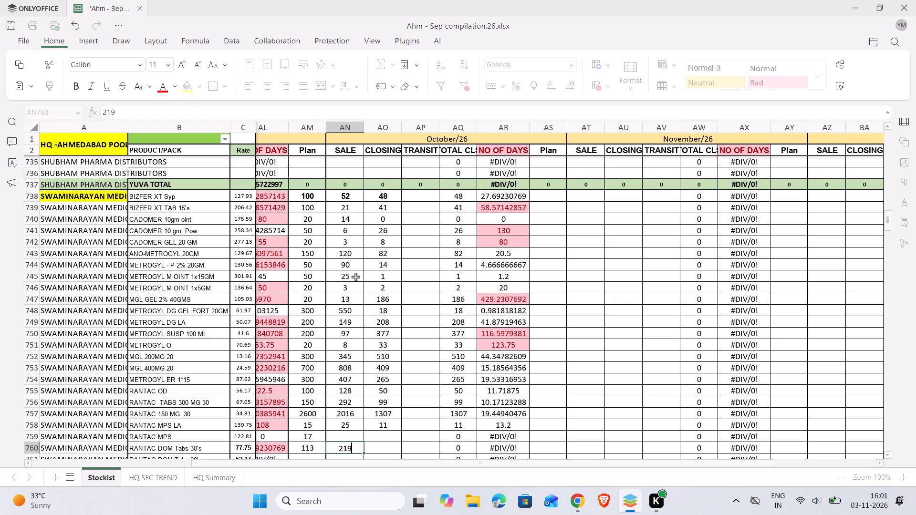
key("Right")
type("106")
key("Down")
key("Down")
key("Left")
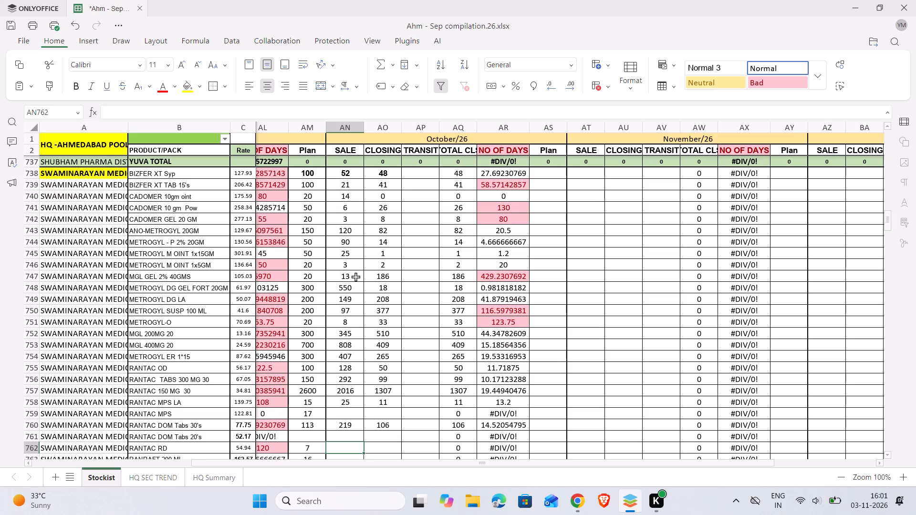
Enter October/26 sale 16 and closing 8 for RANTAC RD in the Swaminarayan block.
type("156")
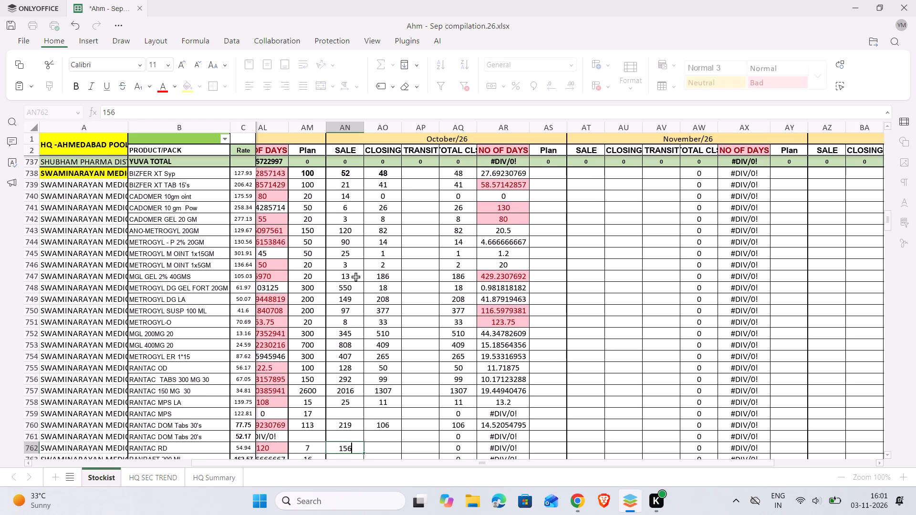
key("BackSpace")
key("BackSpace")
key("6")
key("Right")
key("8")
key("Down")
key("Left")
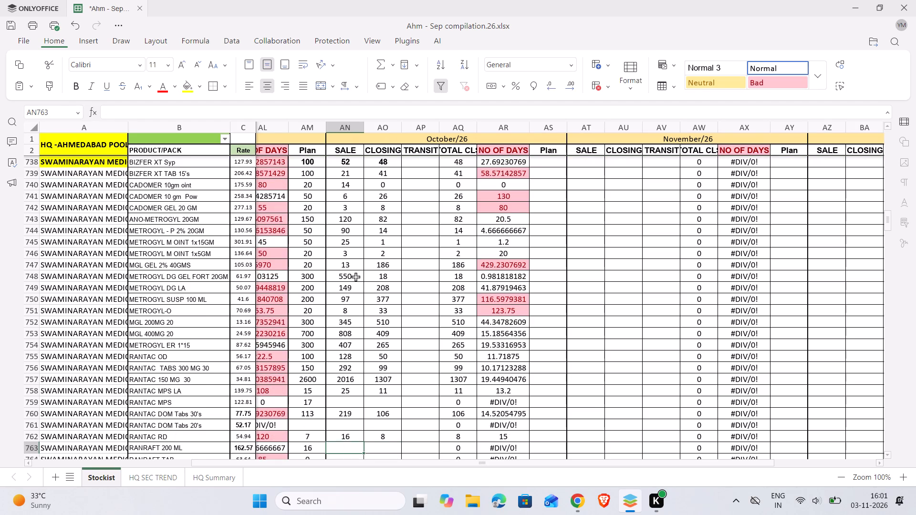
Enter October/26 sale 32 and closing 35 for RANRAFT 200 ML in the Swaminarayan block.
key("Down")
key("Up")
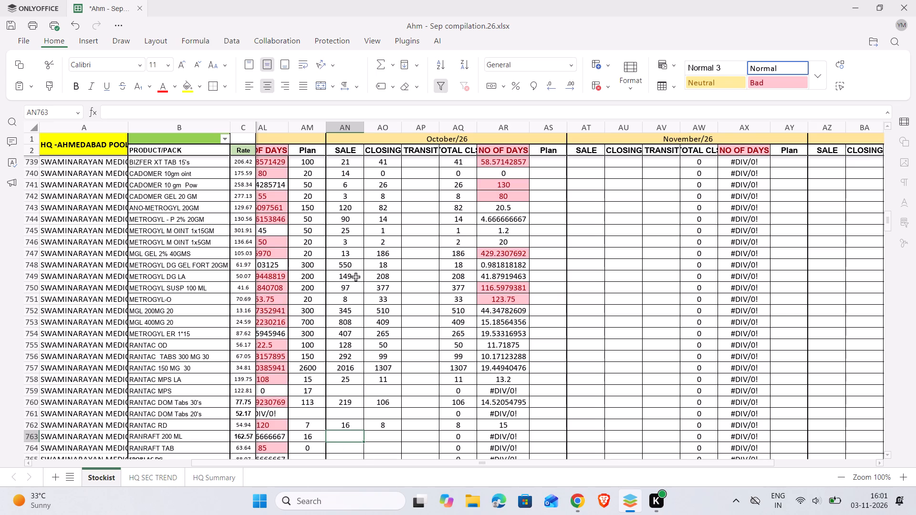
type("32")
key("Right")
type("35")
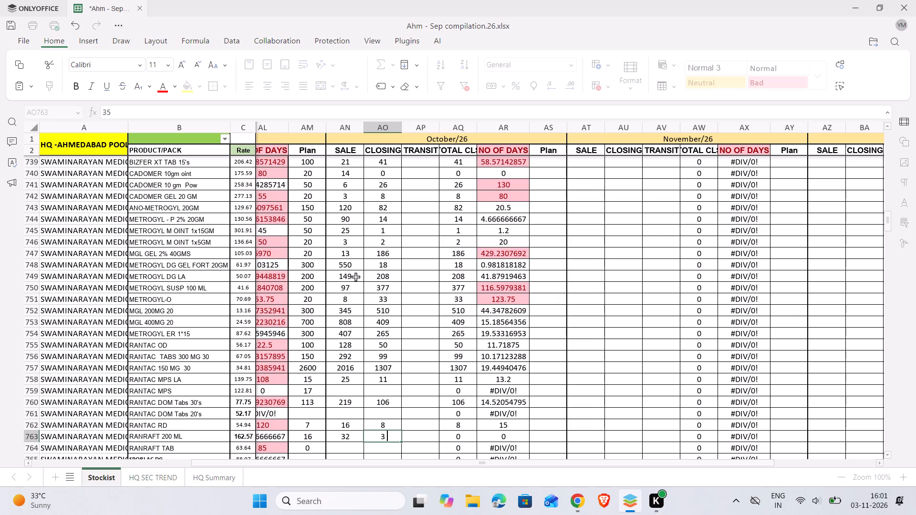
key("Down")
key("Left")
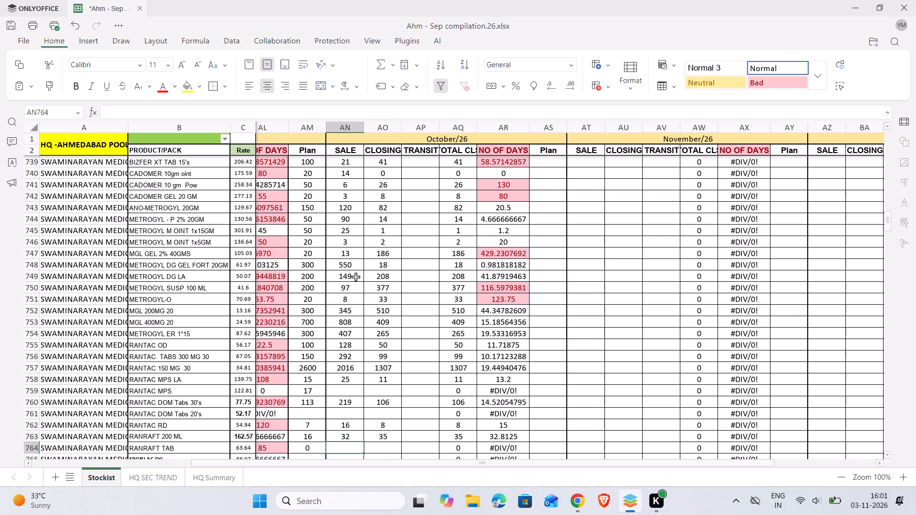
Enter October/26 sale 0 and closing 17 for RANRAFT TAB in the Swaminarayan block.
key("0")
key("Right")
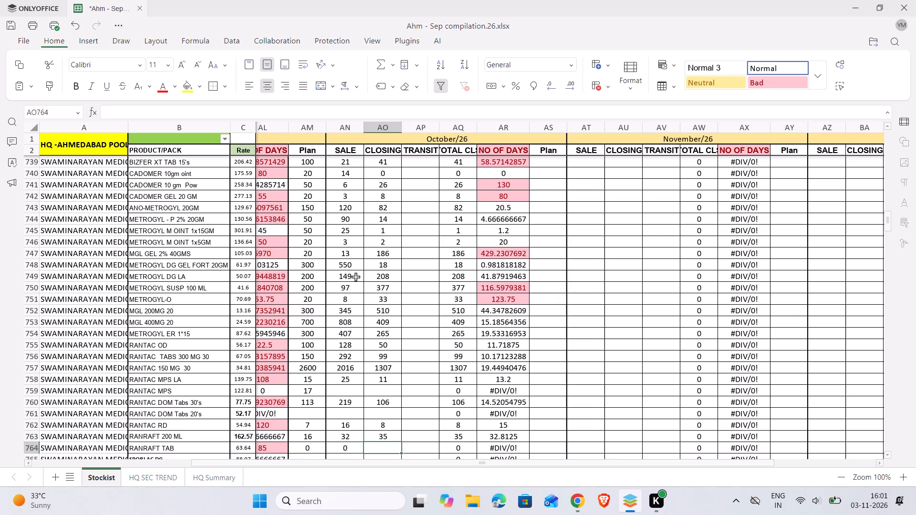
key("7")
key("BackSpace")
type("17")
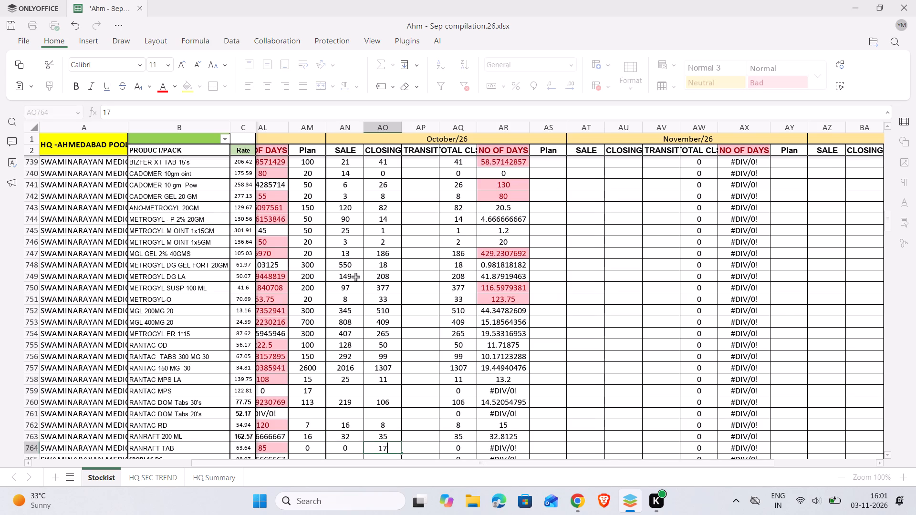
key("Down")
key("Left")
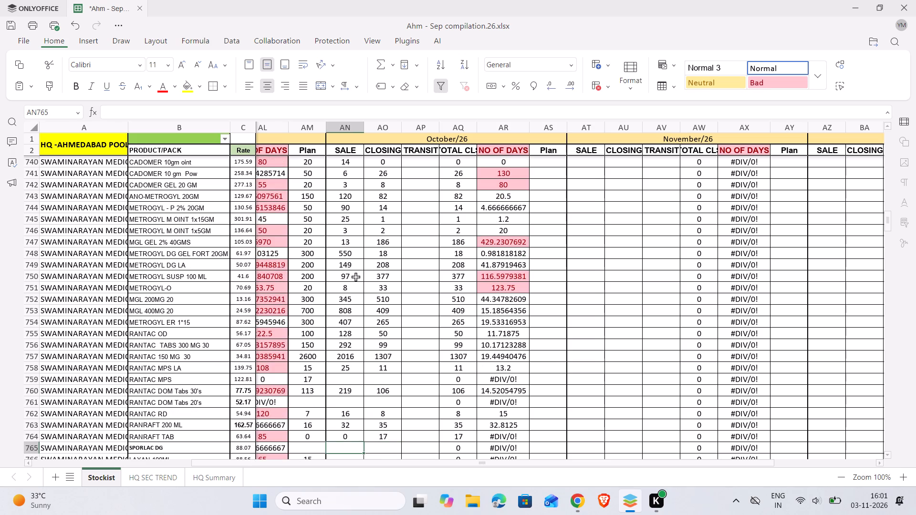
Enter October/26 sale 2 and closing 0 for SPORLAC DG in the Swaminarayan block.
key("2")
key("Right")
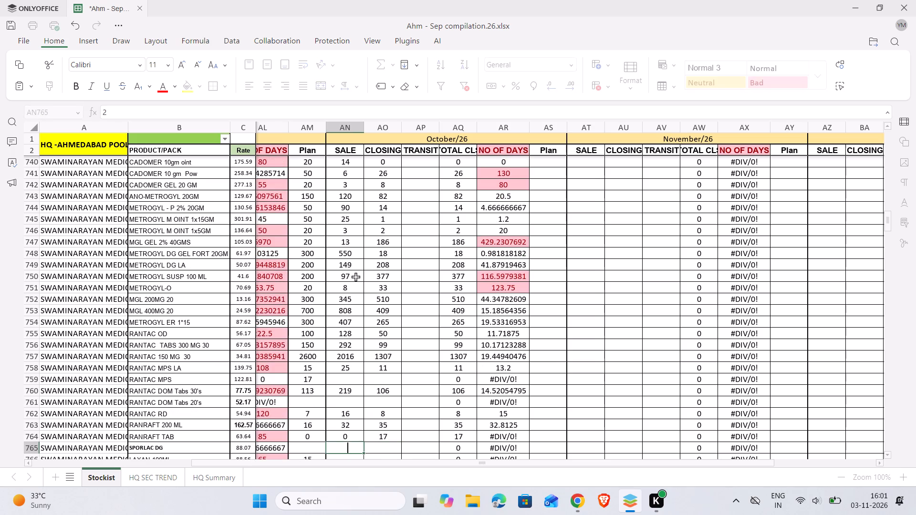
key("0")
key("Down")
key("Left")
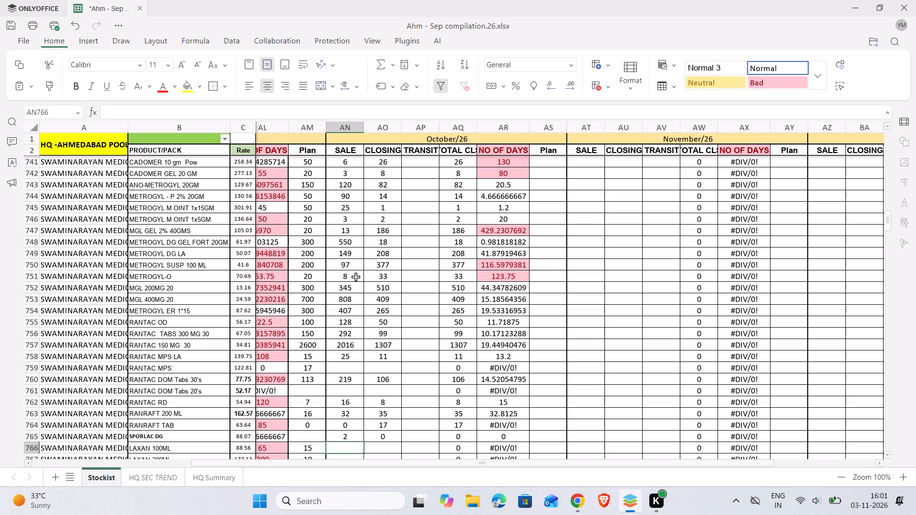
Enter October/26 sale 26 and closing 0 for LAXAN 100ML in the Swaminarayan block.
type("26")
key("Right")
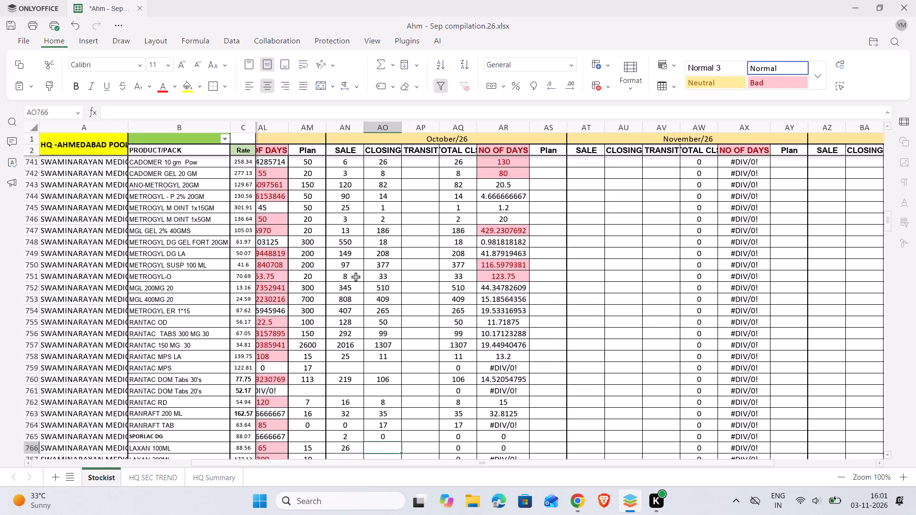
key("0")
key("Down")
key("Left")
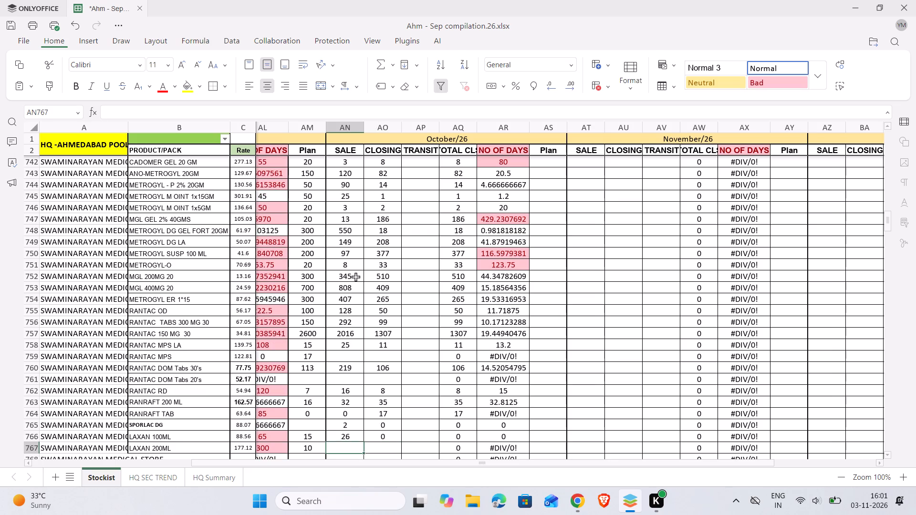
Enter October/26 sale 0 and closing 30 for LAXAN 200ML in the Swaminarayan block.
key("0")
key("Right")
type("30")
key("Down")
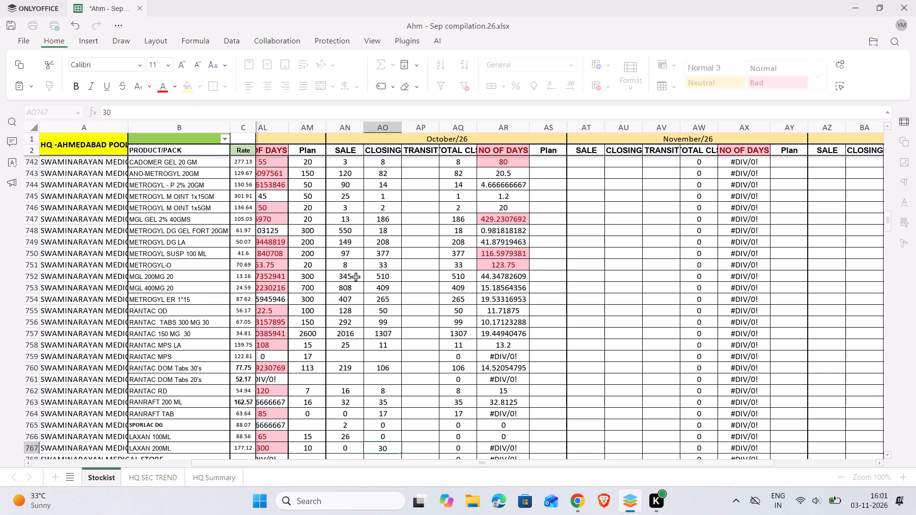
Skip the Trio Pharma Distributors block and select the October/26 sale cell for BIZFER XT Syp in the V M Distributors block.
key("Down")
key("Down")
key("Down")
key("Down")
key("Down")
key("Down")
key("Down")
key("Down")
key("Down")
key("Down")
key("Down")
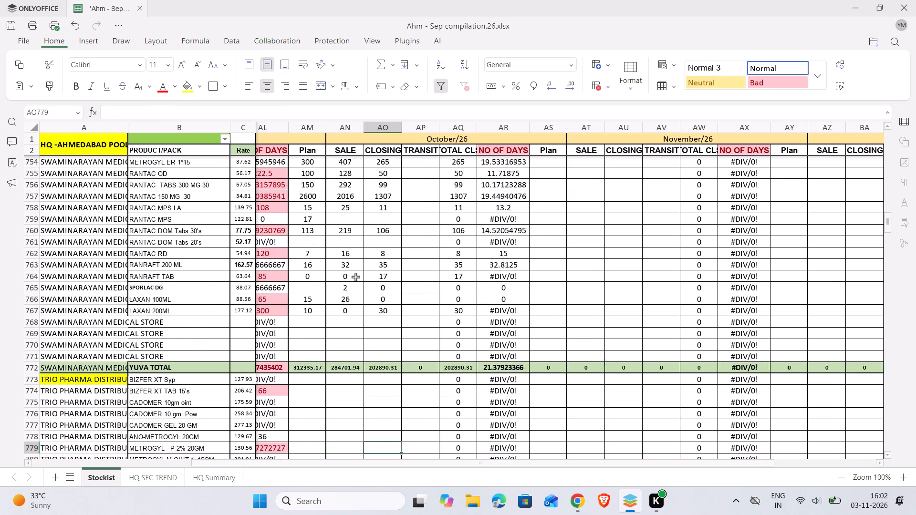
key("Down")
key("Down")
key("Down")
key("Down")
key("Down")
key("Down")
key("Down")
key("Down")
key("Down")
key("Down")
key("Down")
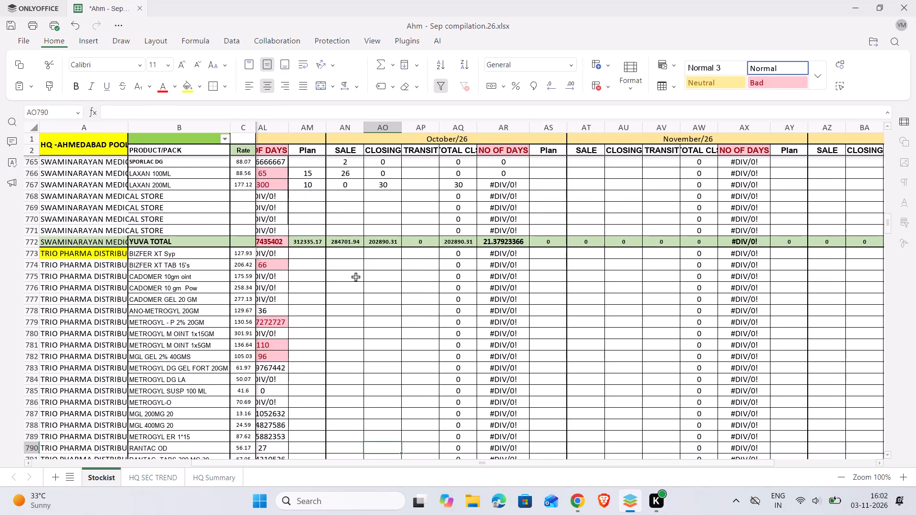
scroll(355, 277, "down", 9)
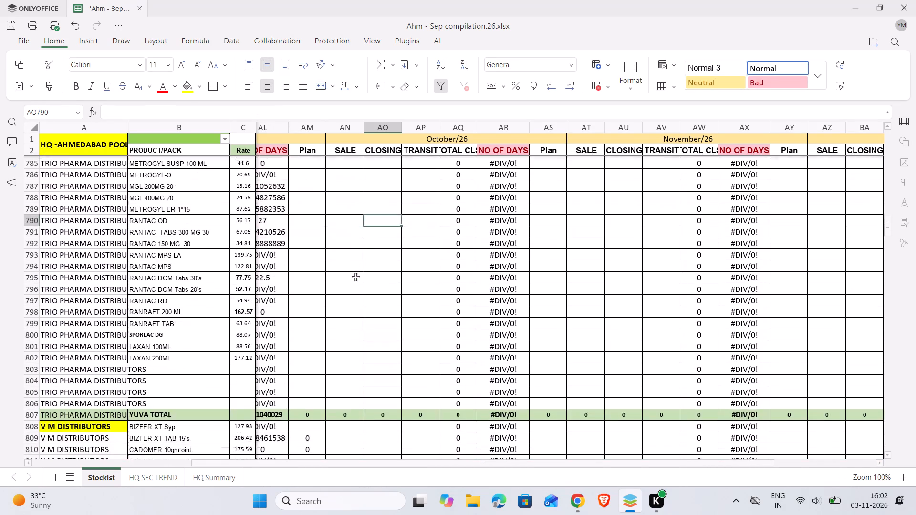
scroll(355, 277, "down", 2)
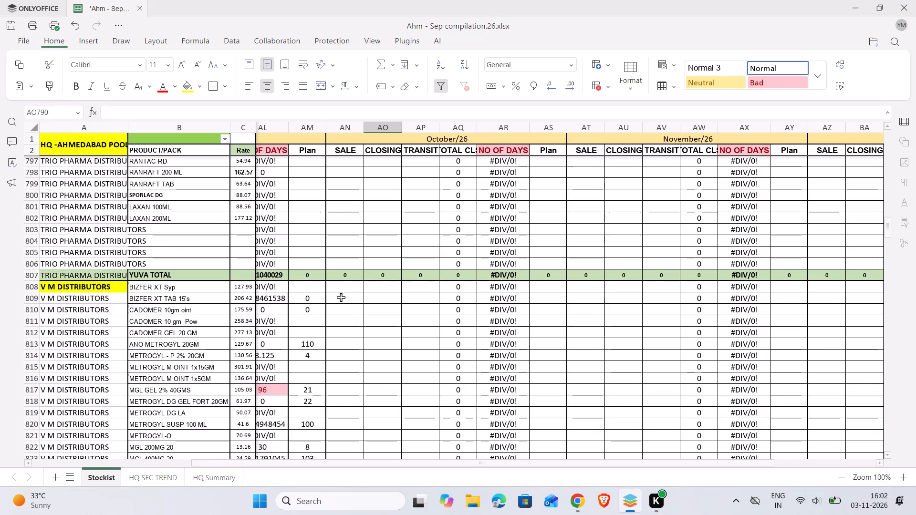
left_click(344, 287)
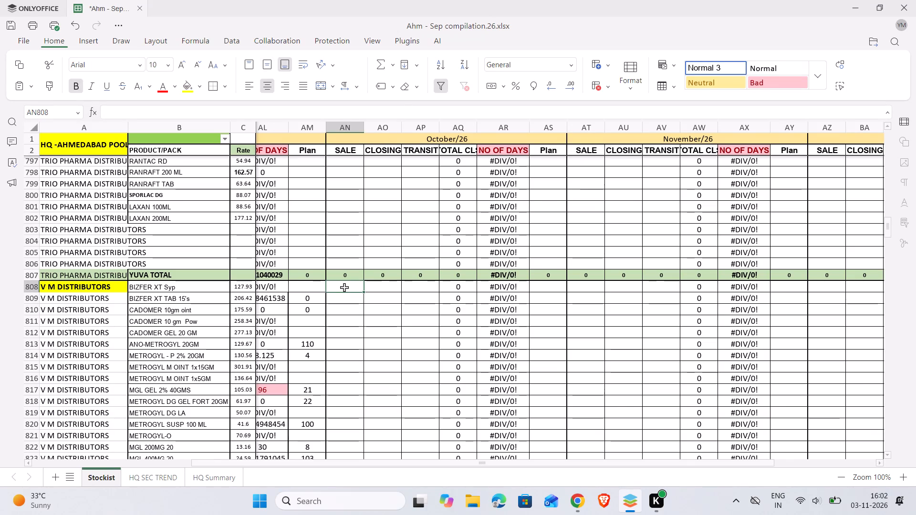
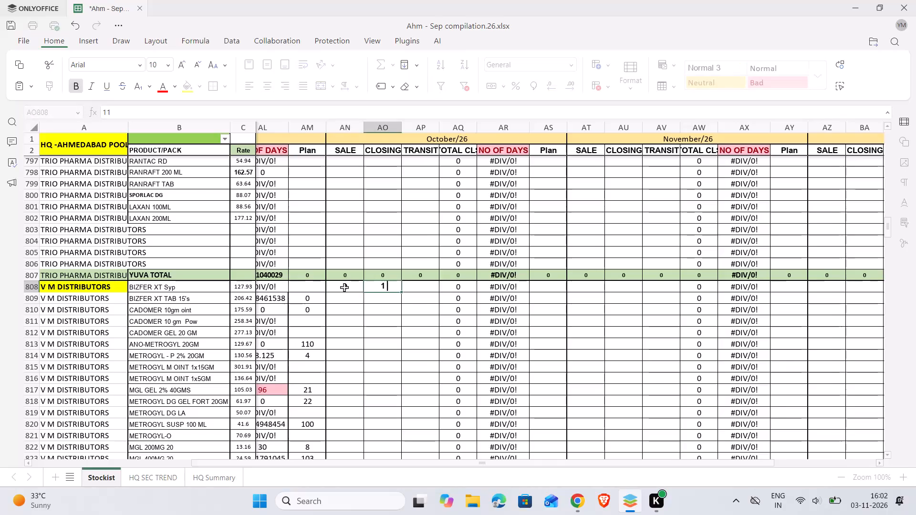
For V M DISTRIBUTORS in October/26, enter closing stock 11 for BIZFER XT TAB 15's and 0 for BIZFER XT Syp.
key("Down")
key("Up")
key("Down")
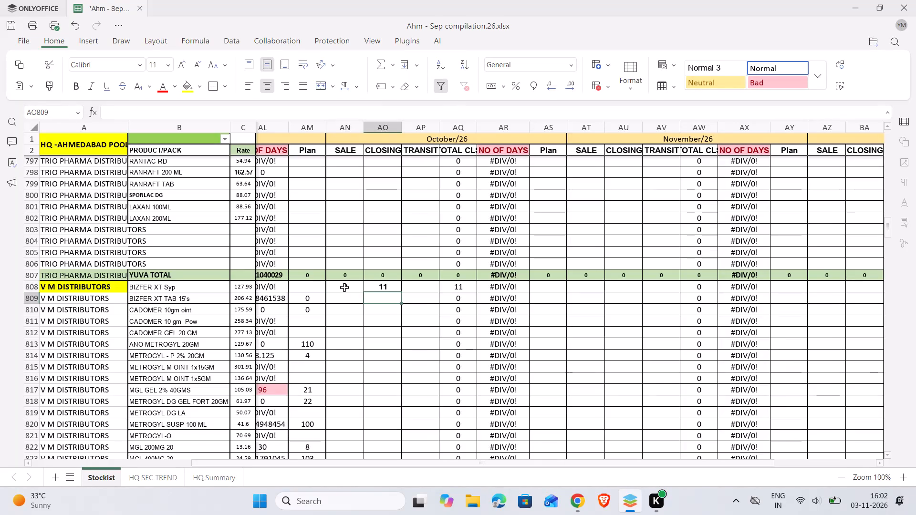
type("11")
key("Up")
key("BackSpace")
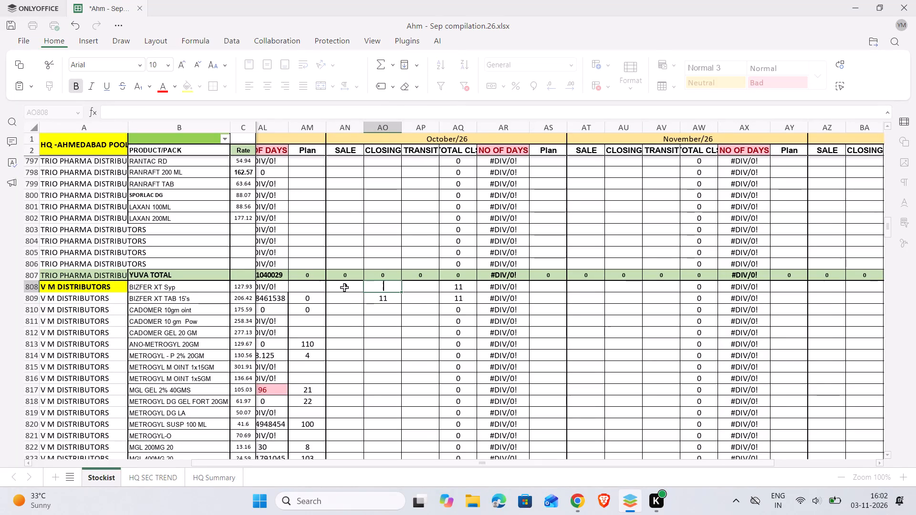
key("0")
key("Down")
Enter the October/26 figures for ANO-METROGYL 20GM under V M DISTRIBUTORS: sale 15 and closing 48.
key("Down")
key("Left")
key("Down")
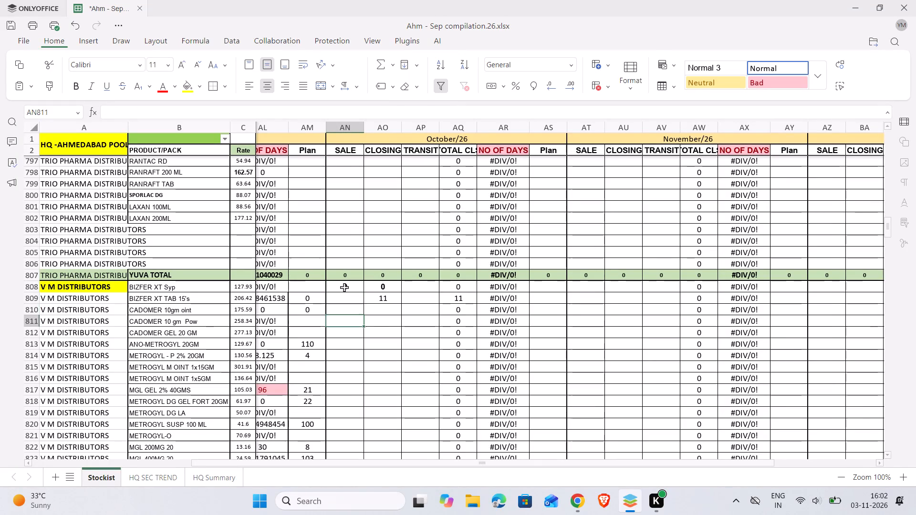
key("Down")
key("Down")
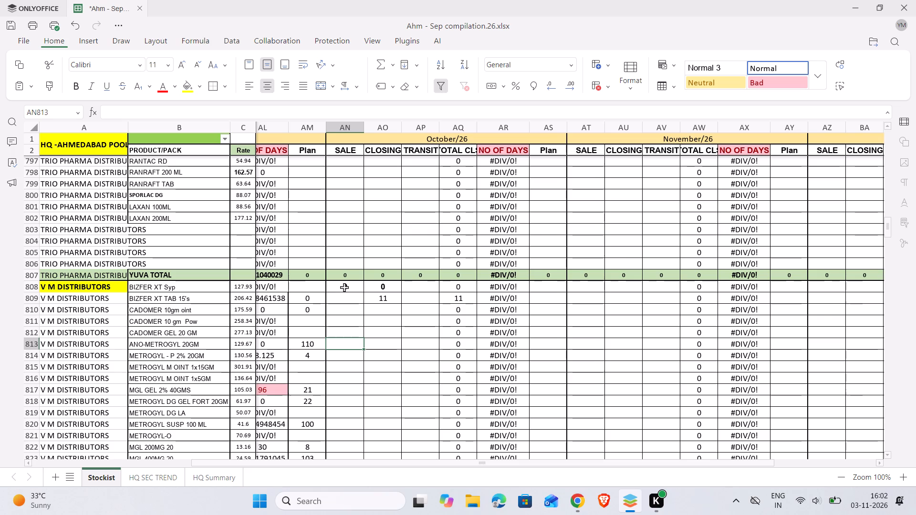
type("15")
key("Right")
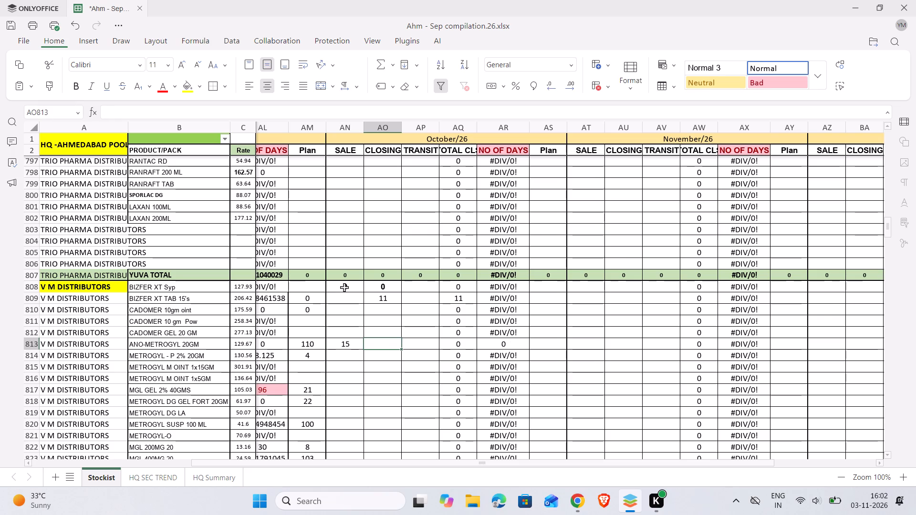
type("48")
key("Down")
Fill in October/26 sale 27 and closing 2 for METROGYL - P 2% 20GM under V M DISTRIBUTORS.
key("Left")
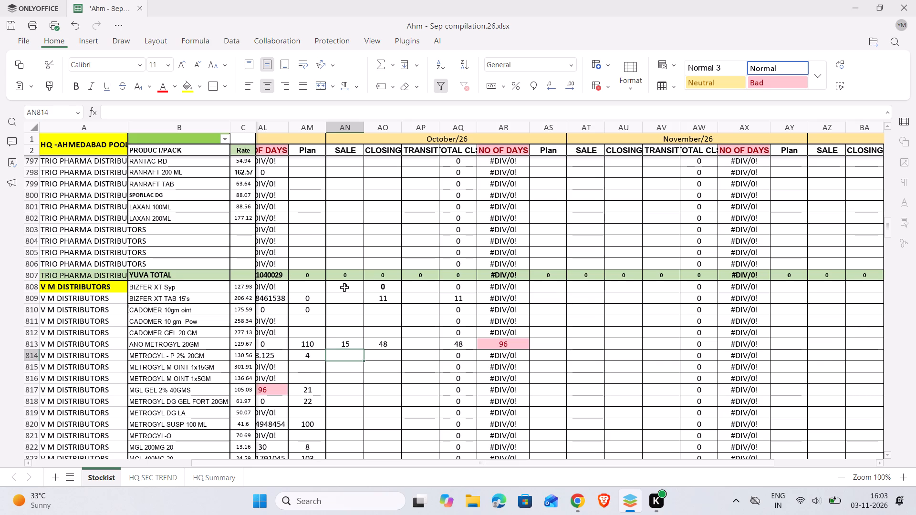
type("25")
key("BackSpace")
key("7")
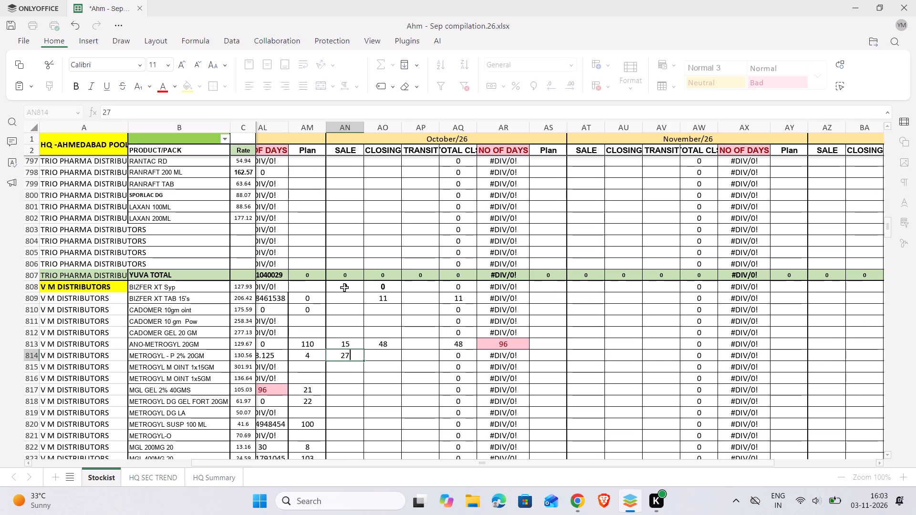
key("Right")
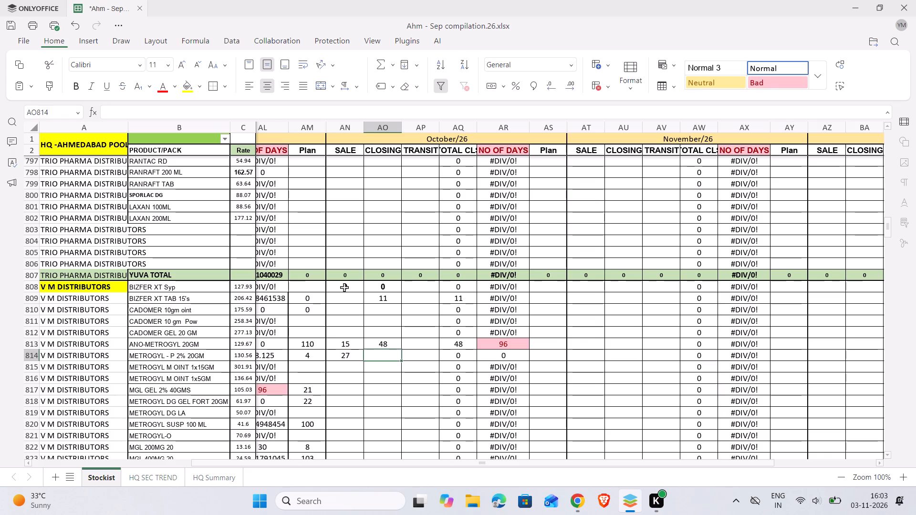
key("2")
key("Down")
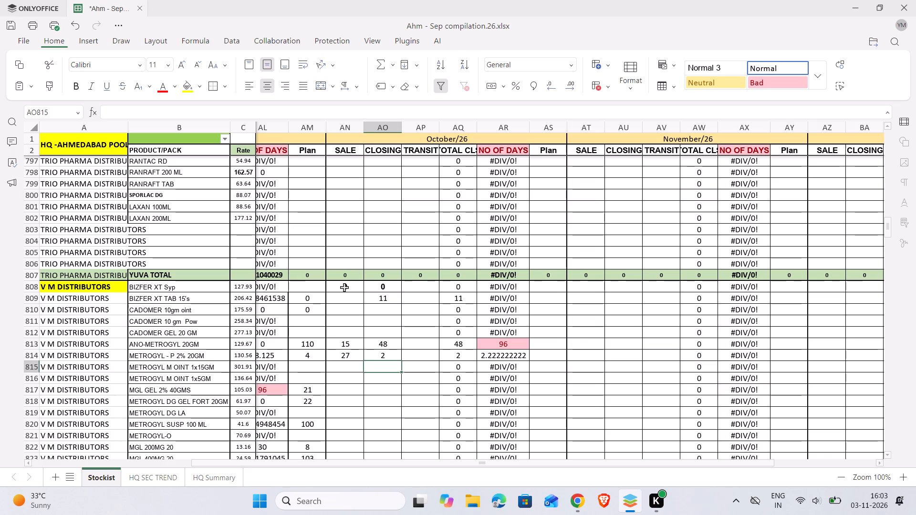
Record October/26 sale 60 and closing 7 for METROGYL SUSP 100 ML under V M DISTRIBUTORS.
key("Left")
key("Down")
key("Down")
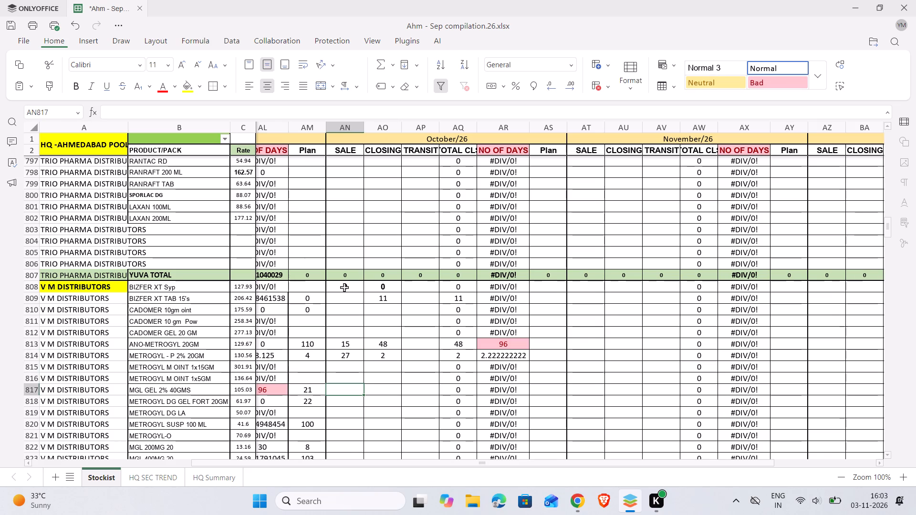
key("Down")
key("Down")
key("Down")
key("Down")
key("Down")
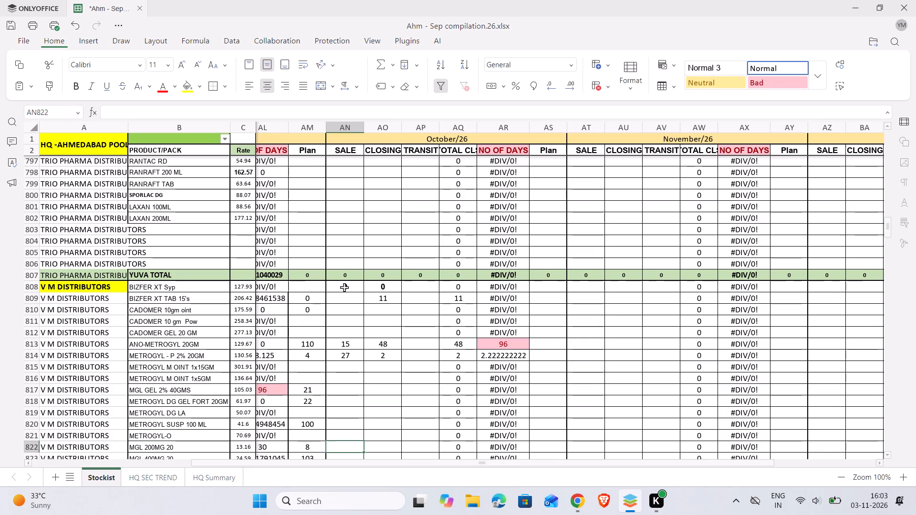
key("Up")
key("Up")
type("60")
key("Down")
key("Right")
key("Up")
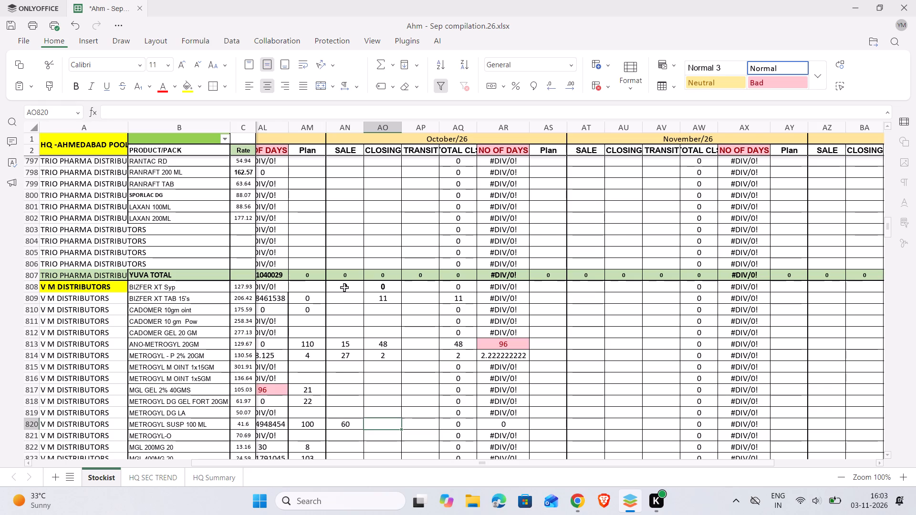
key("7")
key("Down")
Enter October/26 sale 116 and closing 117 for MGL 200MG 20 under V M DISTRIBUTORS.
key("Left")
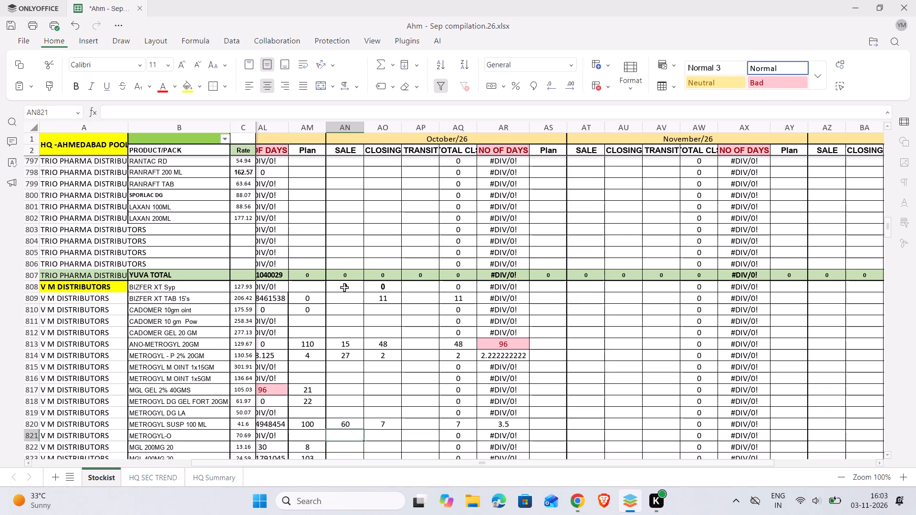
key("Down")
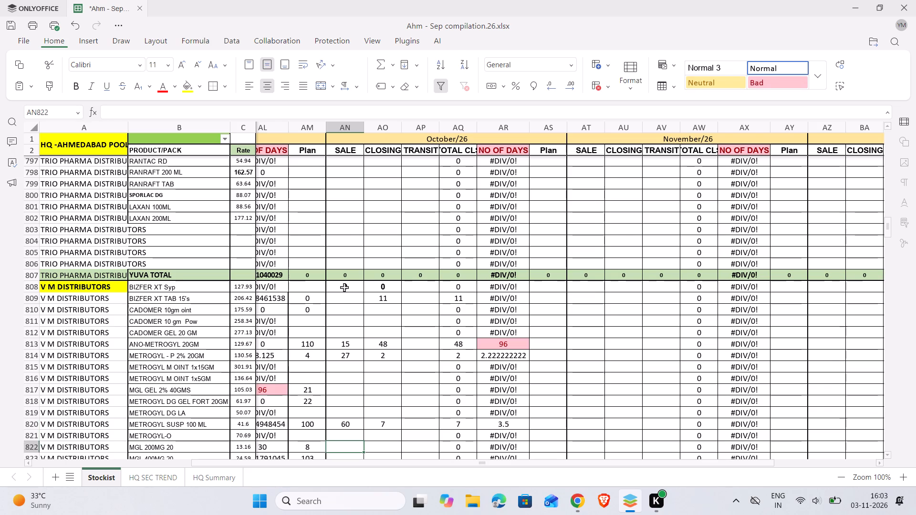
type("116")
key("Right")
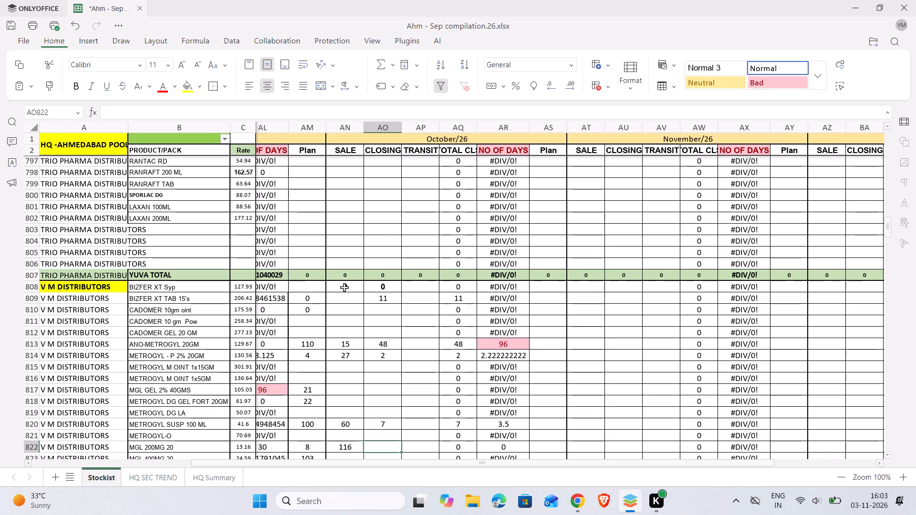
type("117")
key("Down")
Enter October/26 sale 93 and closing 0 for MGL 400MG 20 under V M DISTRIBUTORS.
key("Left")
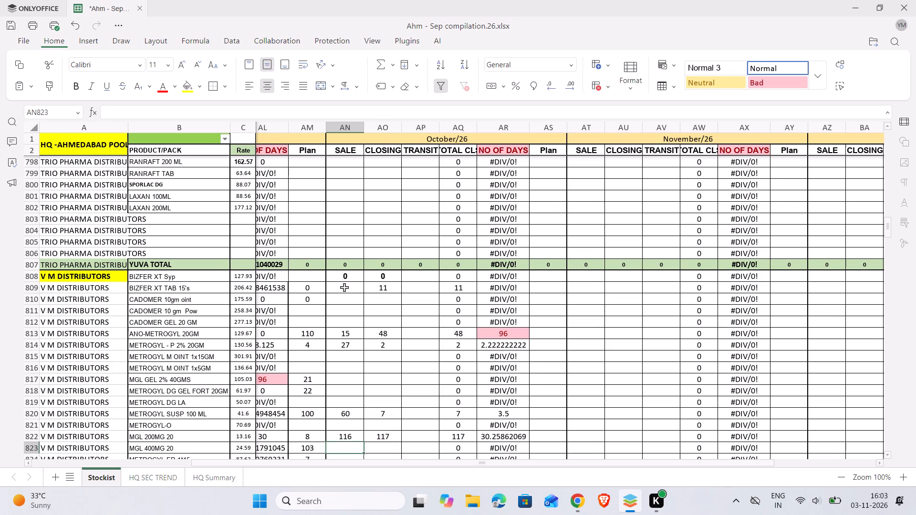
type("93")
key("Right")
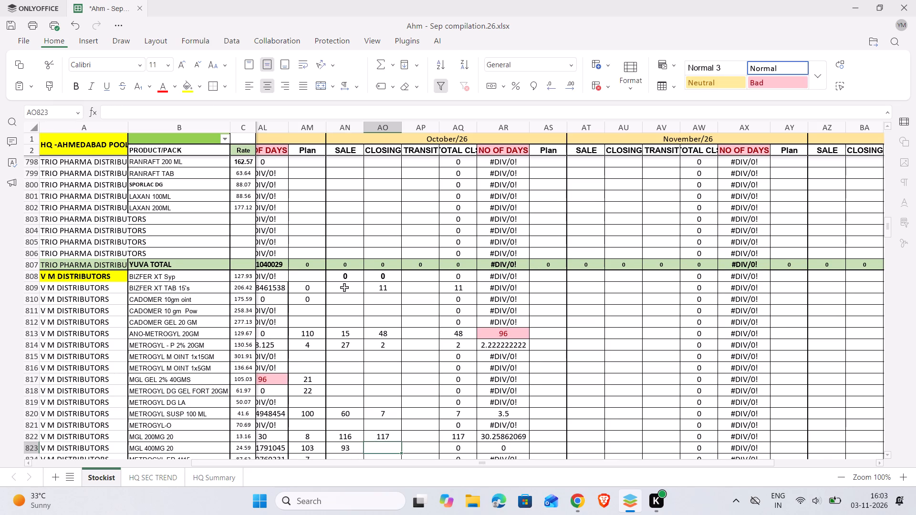
key("0")
key("Down")
Go back to the skipped MGL GEL 2% 40GMS row of V M DISTRIBUTORS and enter October/26 sale 12 and closing 4.
key("Left")
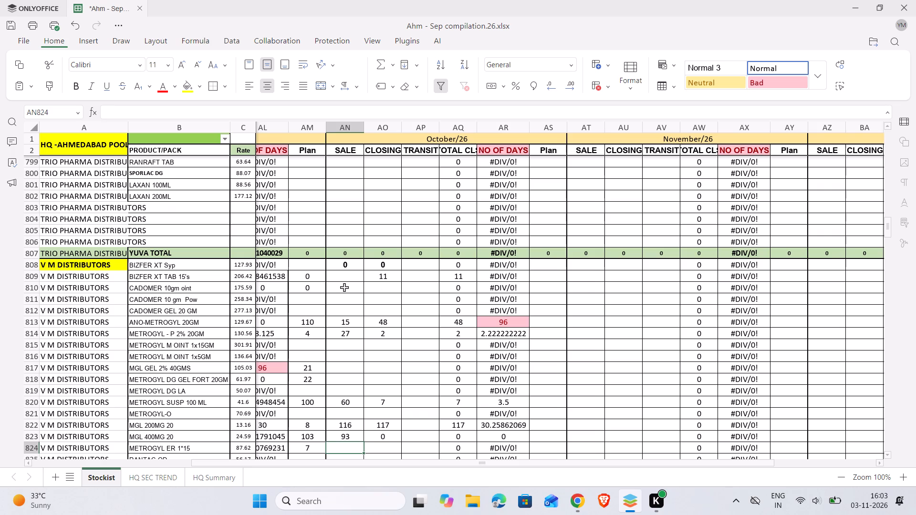
key("Up")
key("Up")
key("Up")
key("Up")
key("Up")
key("Up")
key("Up")
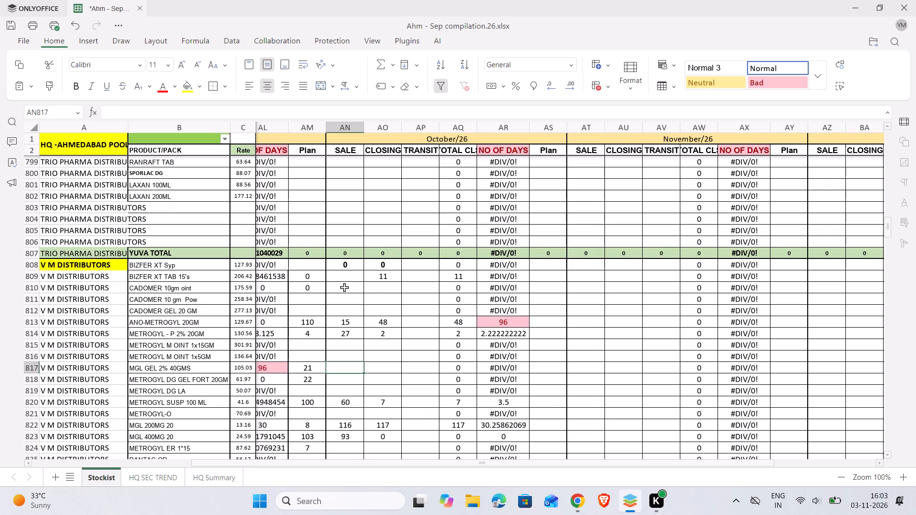
type("12")
key("Right")
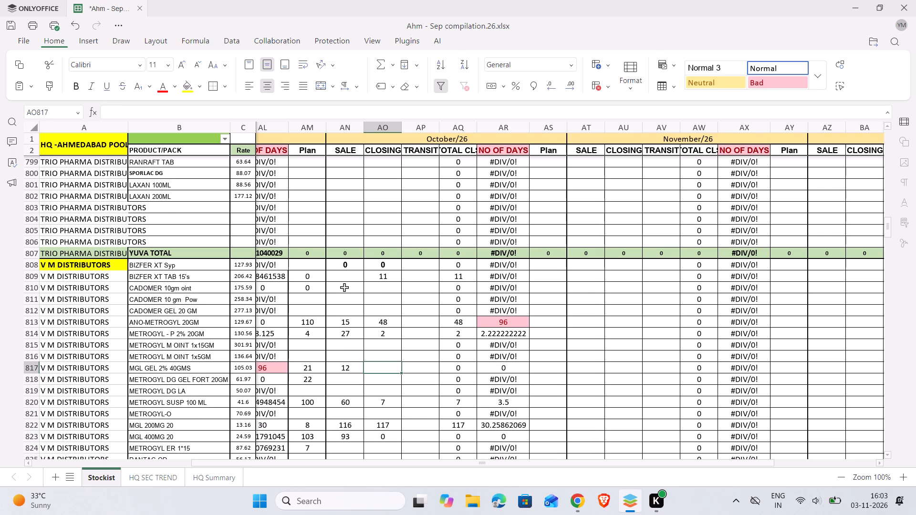
key("4")
key("Down")
Fill in October/26 sale 31 and closing 4 for METROGYL ER 1*15 under V M DISTRIBUTORS.
key("Left")
key("Down")
key("Down")
key("Down")
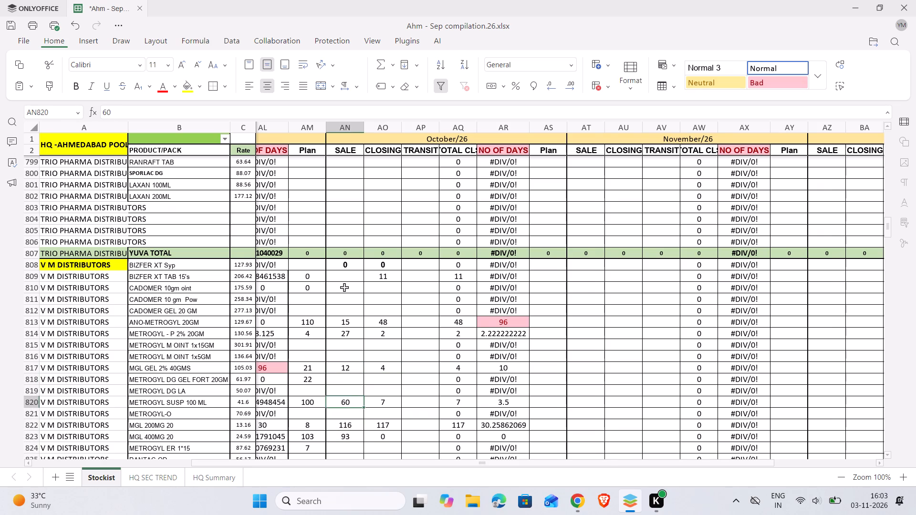
key("Down")
key("Down")
key("Down")
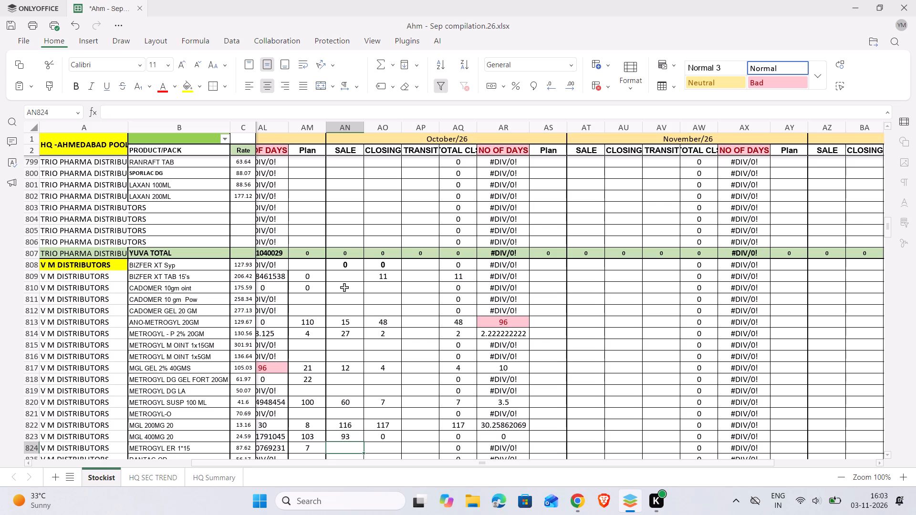
type("31")
key("Right")
key("4")
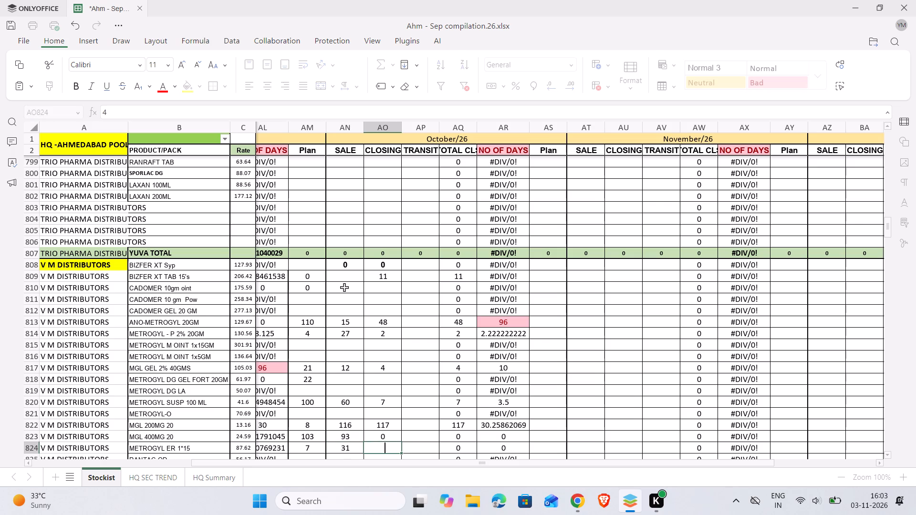
key("Down")
For RANTAC 150 MG 30 under V M DISTRIBUTORS, enter the October/26 sale as the sum =492+57 and closing as 28.
key("Left")
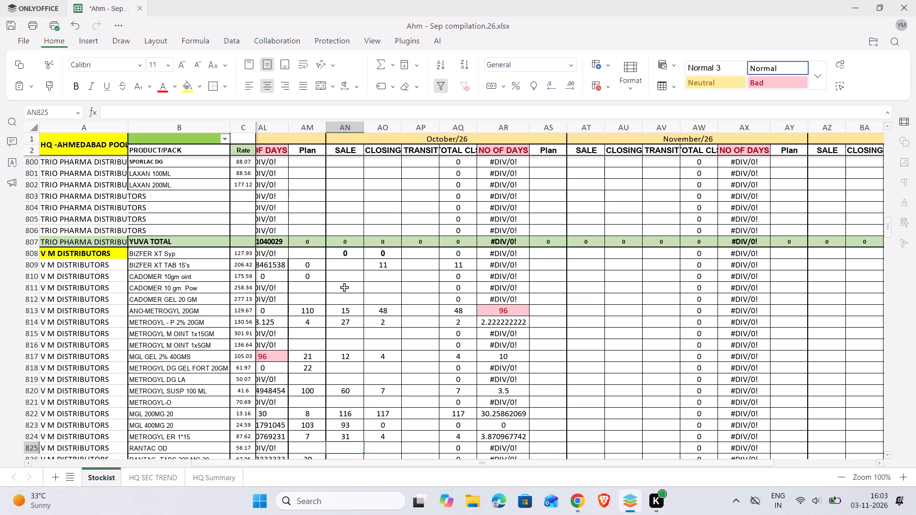
key("Down")
key("Down")
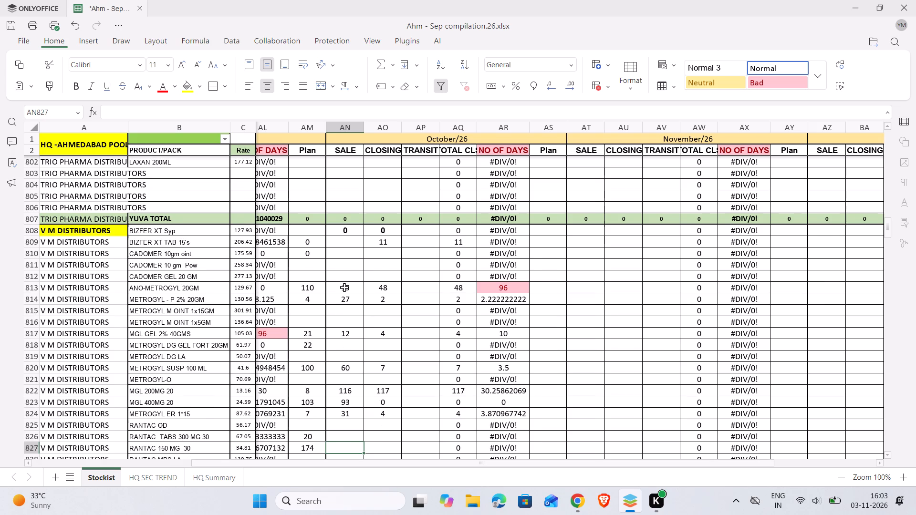
key("Down")
key("Up")
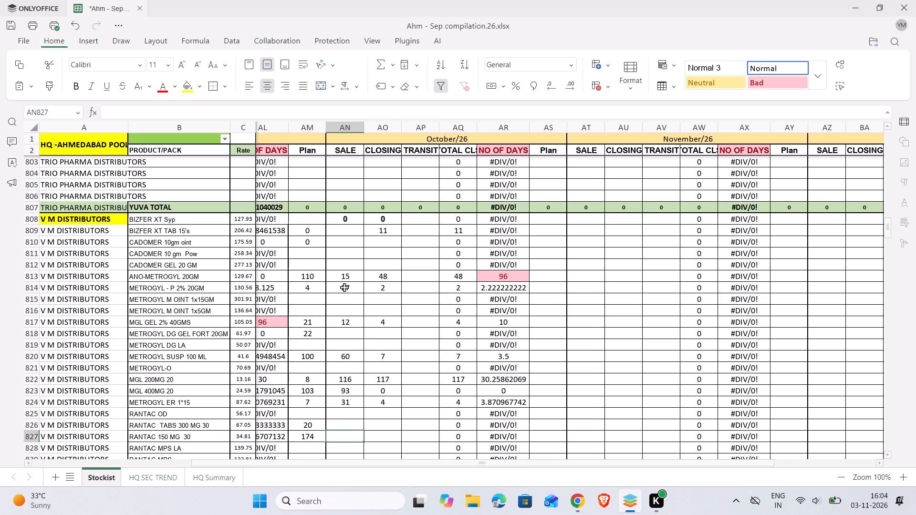
key("4")
key("BackSpace")
type("=492+57")
key("Right")
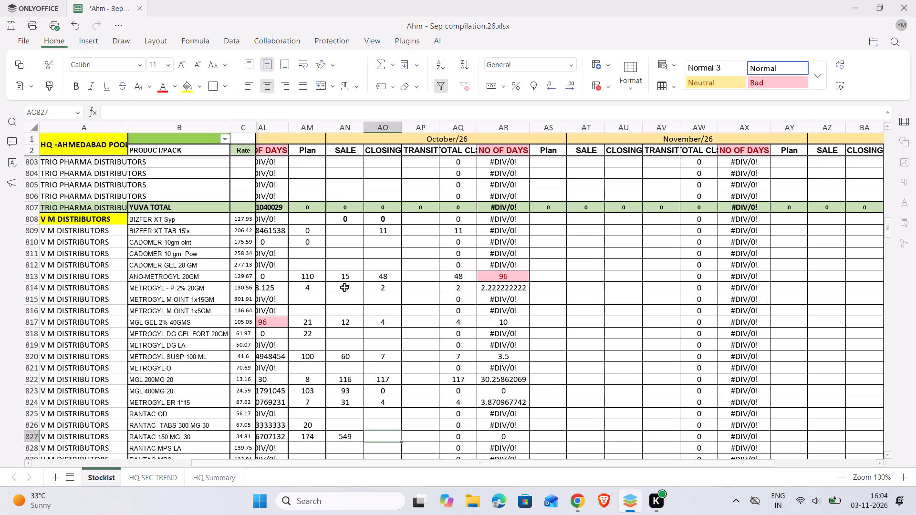
type("28")
key("Down")
Record October/26 sale 47 and closing 42 for RANTAC TABS 300 MG 30 under V M DISTRIBUTORS.
key("Left")
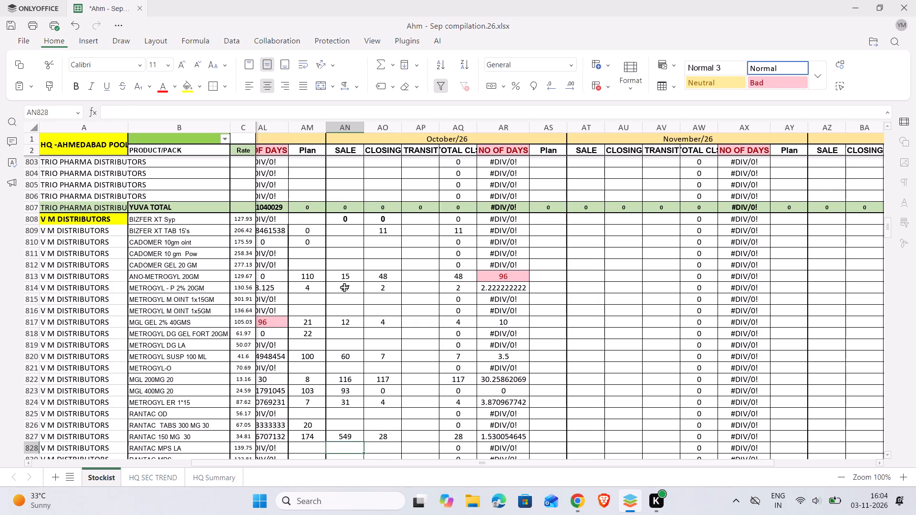
key("Up")
key("Up")
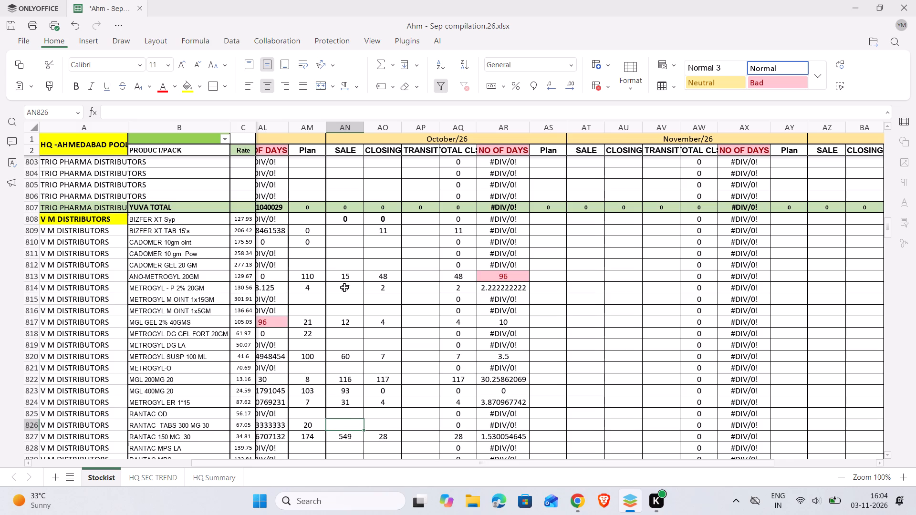
type("47")
key("Right")
type("42")
key("Down")
Enter October/26 sale 130 and closing 29 for RANTAC DOM Tabs 30's under V M DISTRIBUTORS.
key("Left")
key("Down")
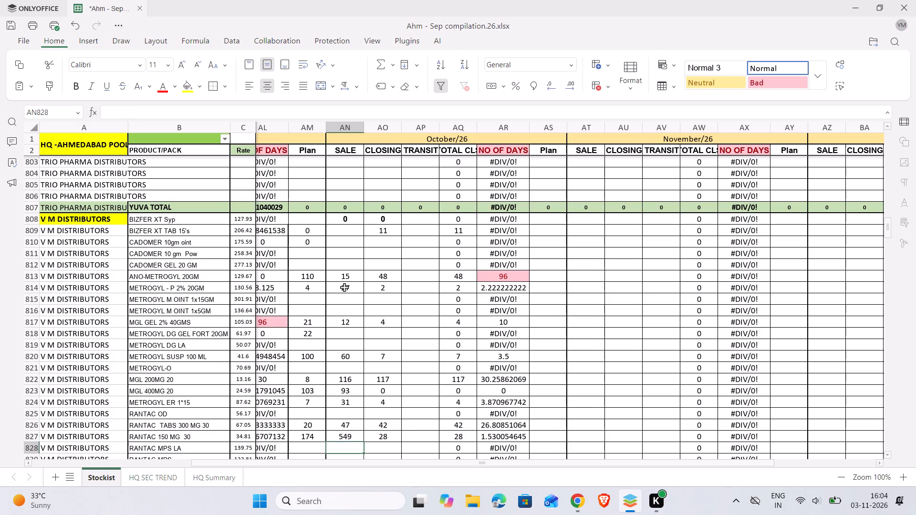
key("Up")
key("Up")
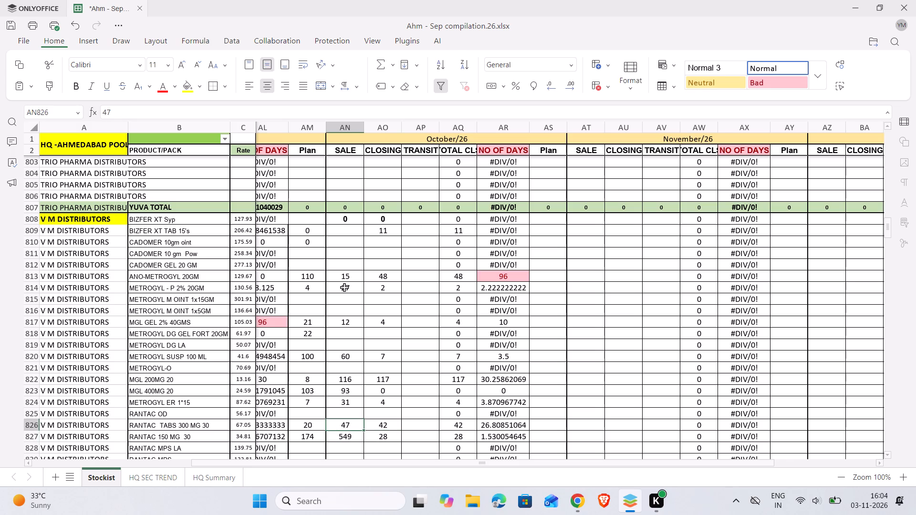
key("Down")
key("Down")
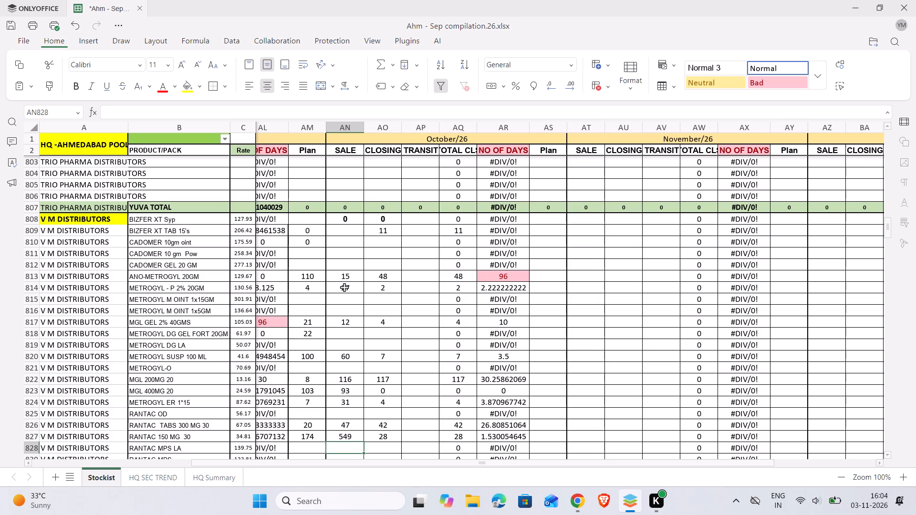
key("Up")
key("Up")
key("Down")
key("Down")
key("Down")
key("Down")
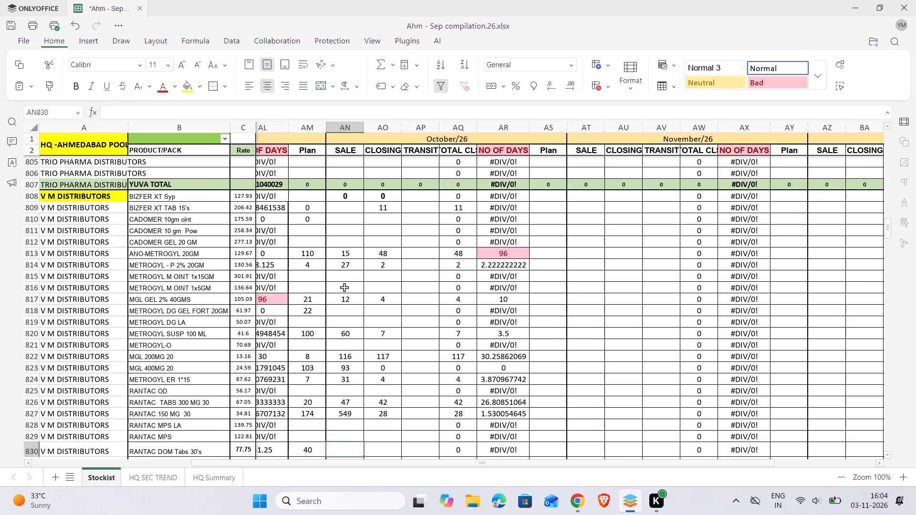
key("Down")
key("Up")
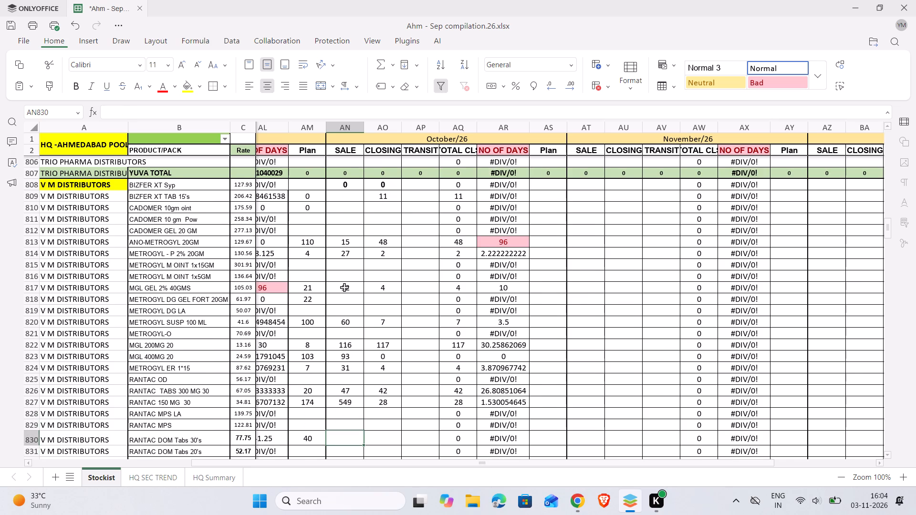
key("1")
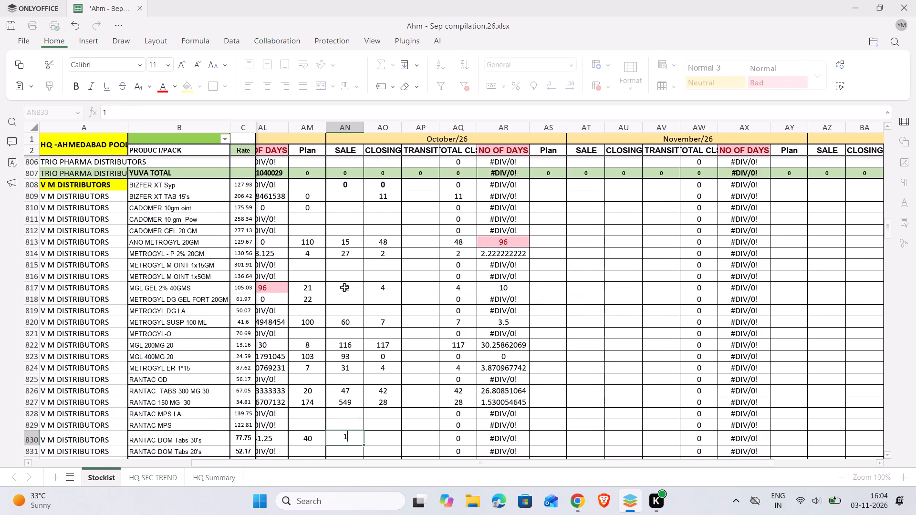
type("30")
key("Right")
type("29")
key("Down")
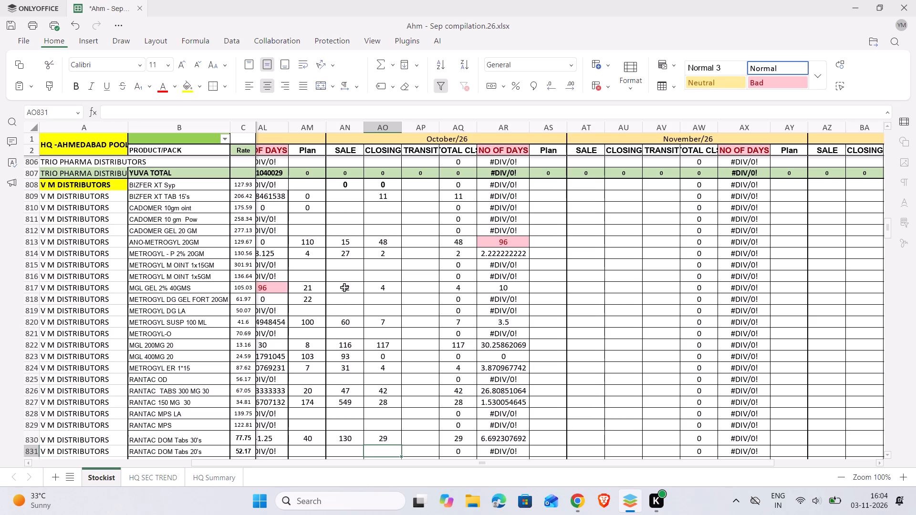
Record October/26 sale 7 and closing 14 for RANTAC RD under V M DISTRIBUTORS.
key("Left")
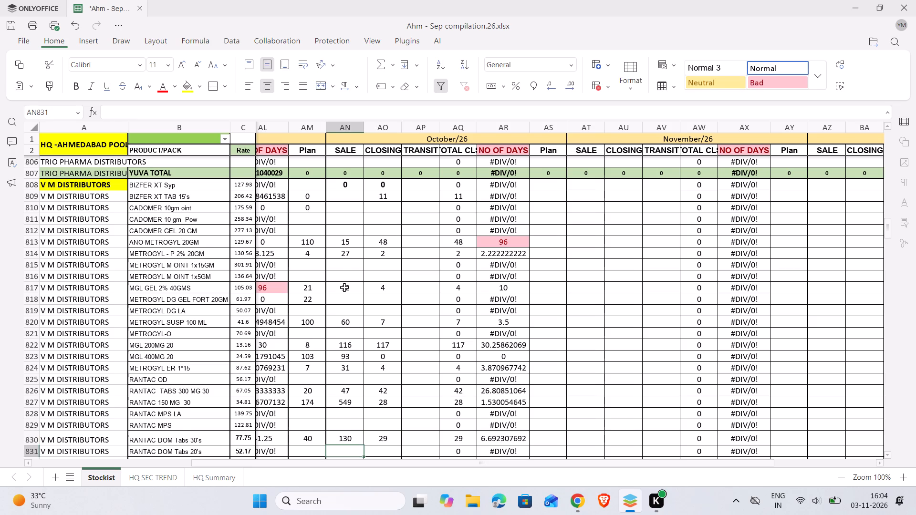
key("Down")
key("Down")
key("Down")
key("Up")
key("Up")
key("Up")
key("Down")
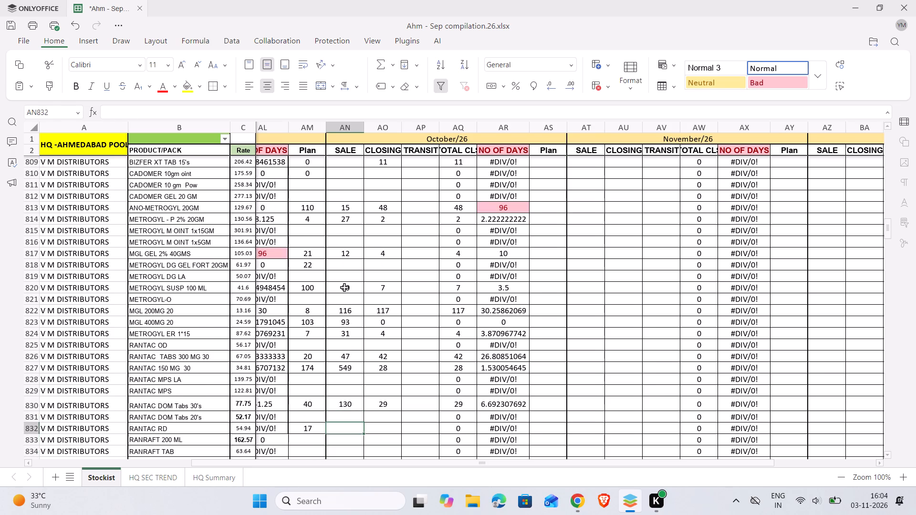
key("7")
key("Right")
type("14")
key("Down")
key("Left")
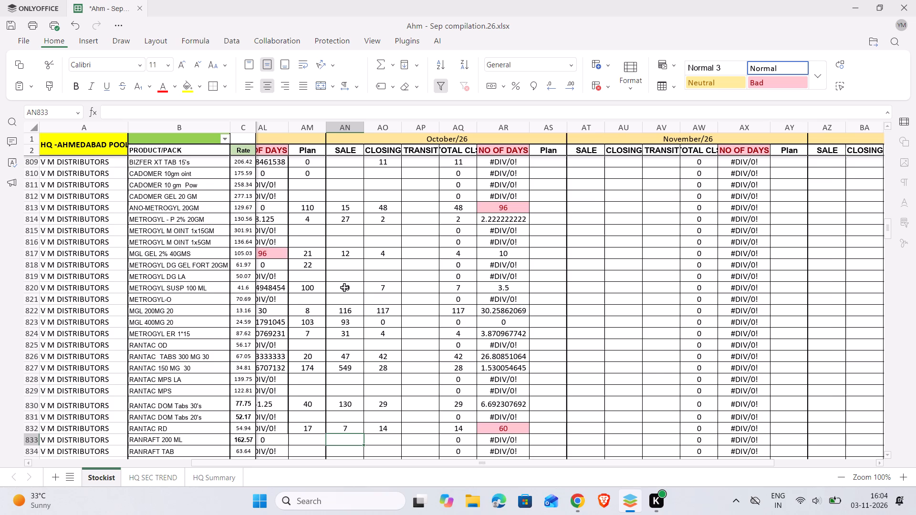
Check the remaining V M DISTRIBUTORS rows down to LAXAN 200ML, and review the October/26 entries back up into the TRIO PHARMA rows.
key("Down")
key("Down")
key("Down")
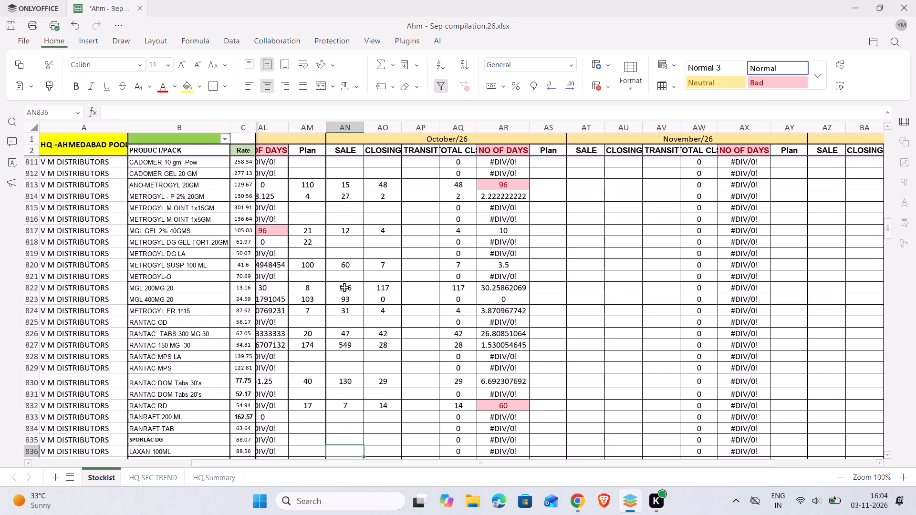
key("Down")
key("Down")
key("Down")
key("Up")
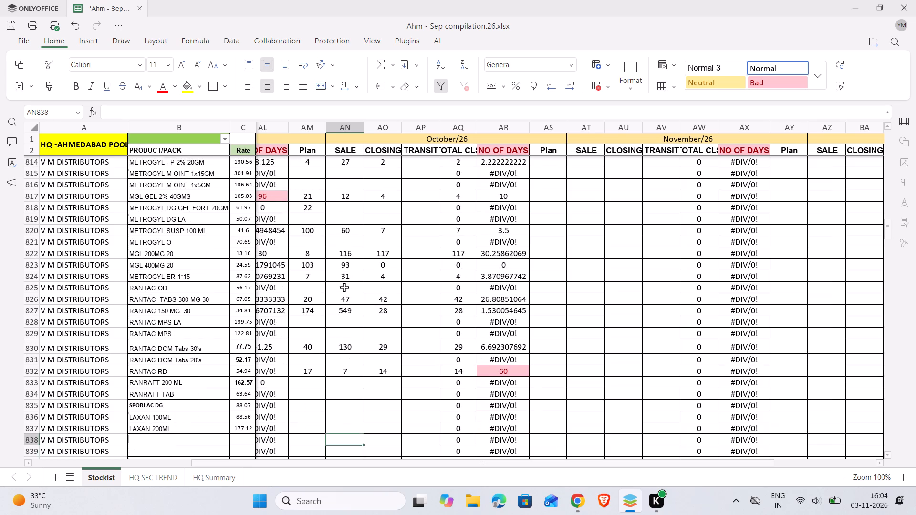
key("Up")
key("Up")
key("Up")
key("Up")
key("Up")
key("Up")
key("Up")
key("Up")
key("Up")
key("Up")
key("Up")
key("Up")
key("Up")
key("Up")
key("Up")
key("Up")
key("Up")
key("Up")
key("Up")
key("Up")
key("Up")
key("Up")
key("Up")
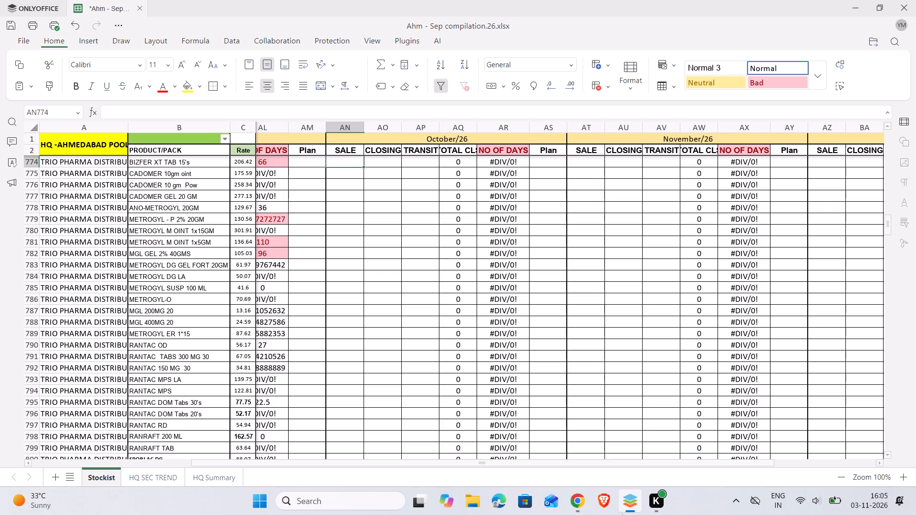
Save the stockist compilation workbook.
key("ctrl+s")
Clear the October/26 sale and closing entries of NEELKANTH AGENCIES for the products from METROGYL - P 2% 20GM up to BIZFER XT TAB 15's.
scroll(495, 370, "up", 1)
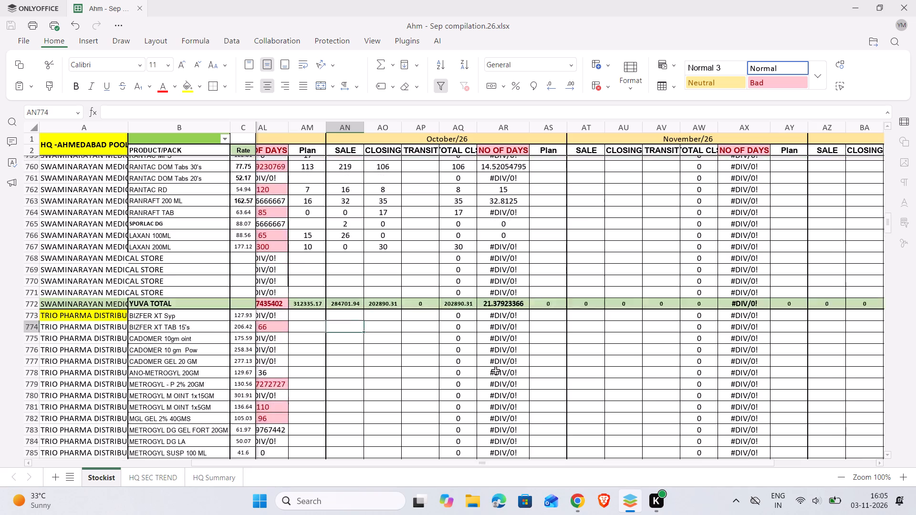
scroll(495, 370, "up", 7)
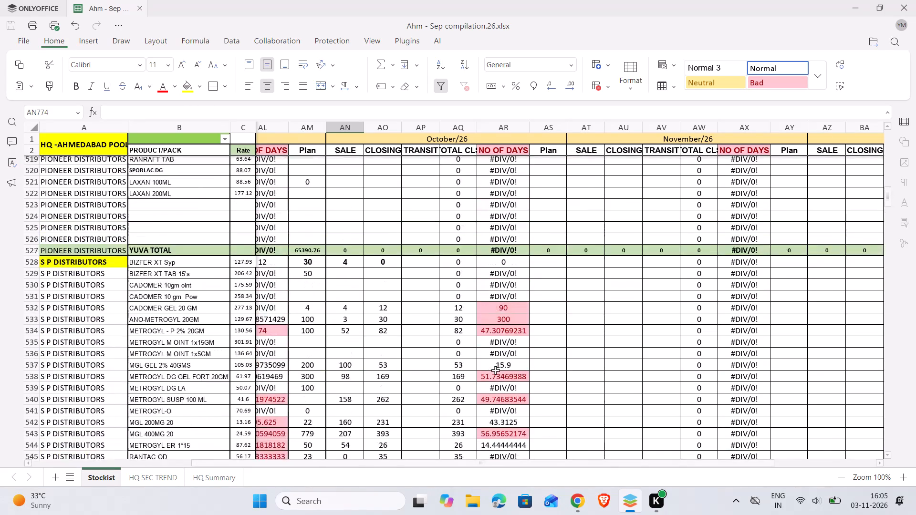
scroll(495, 370, "up", 4)
scroll(495, 370, "down", 2)
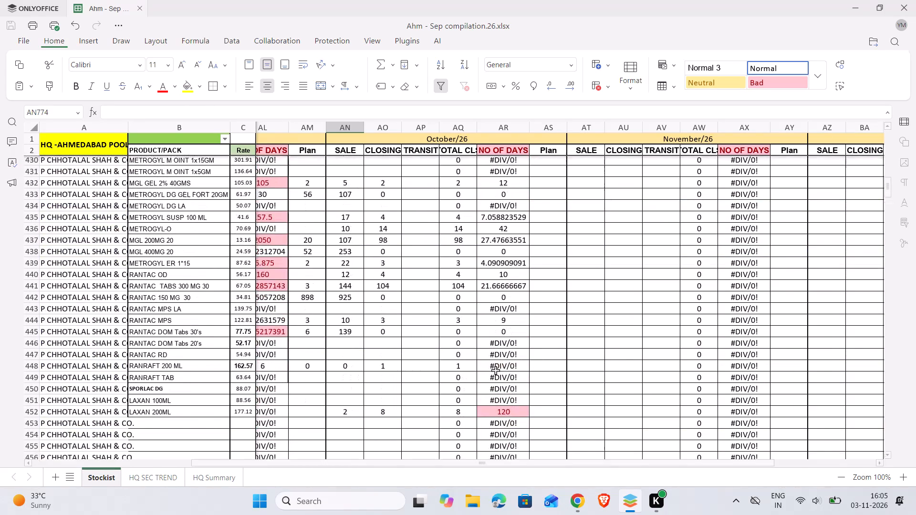
scroll(495, 370, "down", 5)
scroll(495, 370, "up", 3)
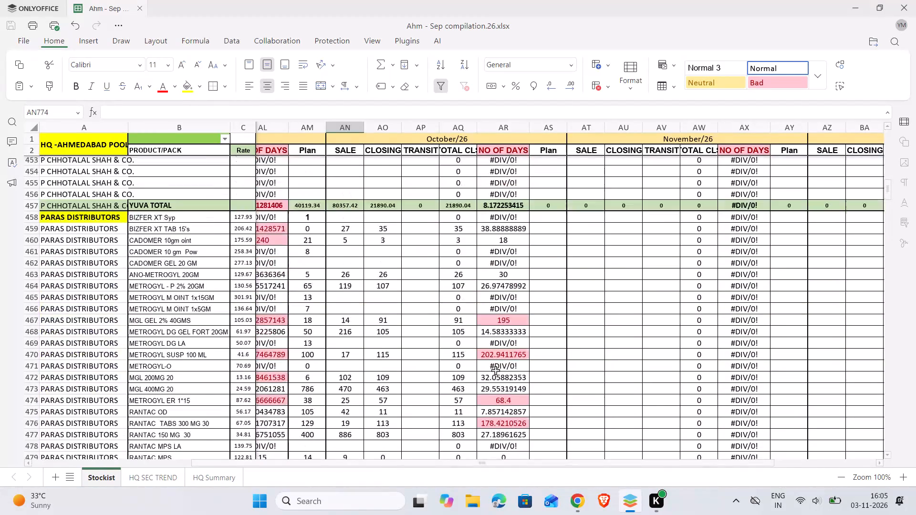
scroll(495, 370, "up", 2)
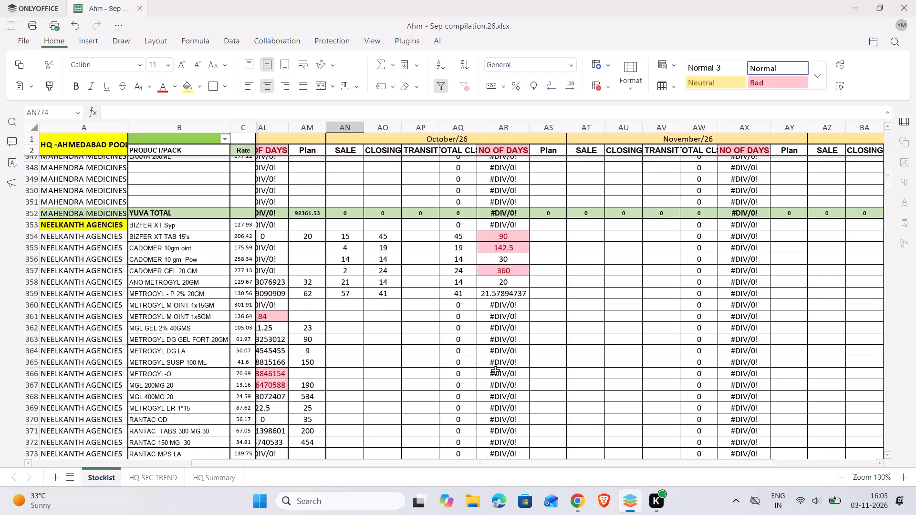
left_click(387, 298)
key("BackSpace")
key("Left")
key("BackSpace")
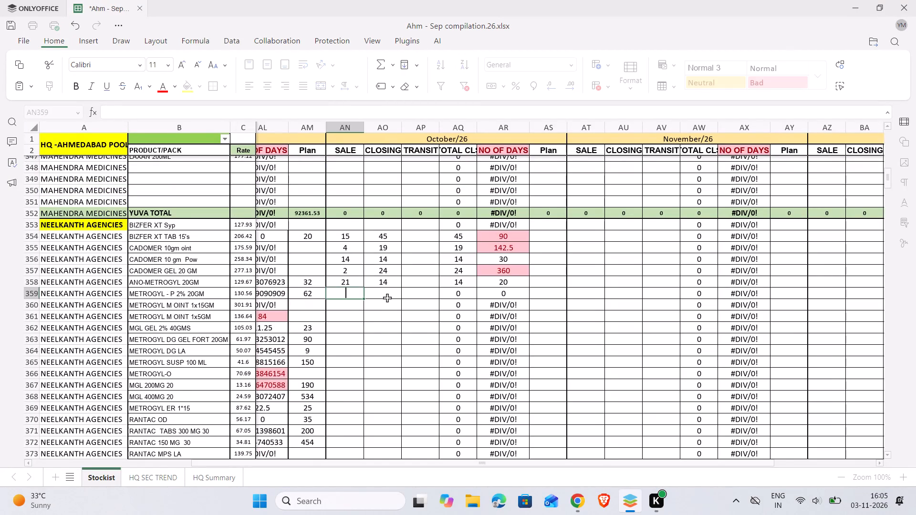
key("Up")
key("BackSpace")
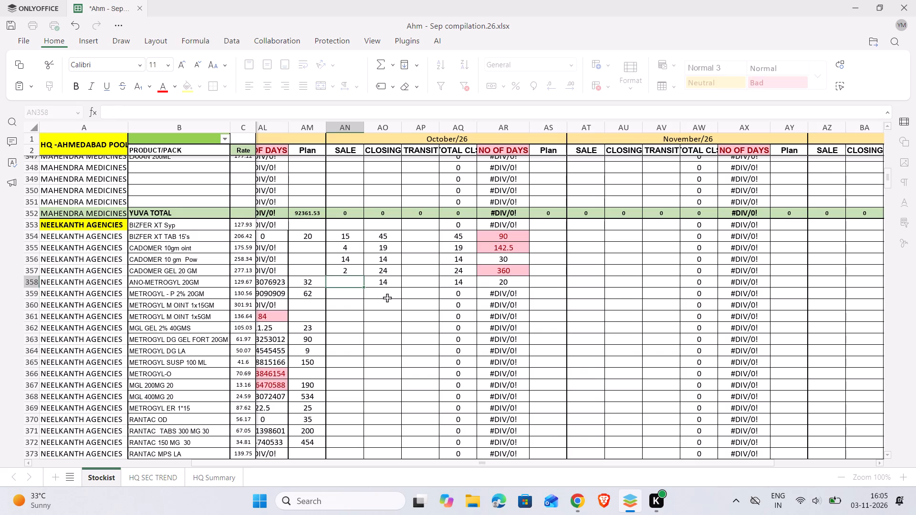
key("Right")
key("BackSpace")
key("Up")
key("BackSpace")
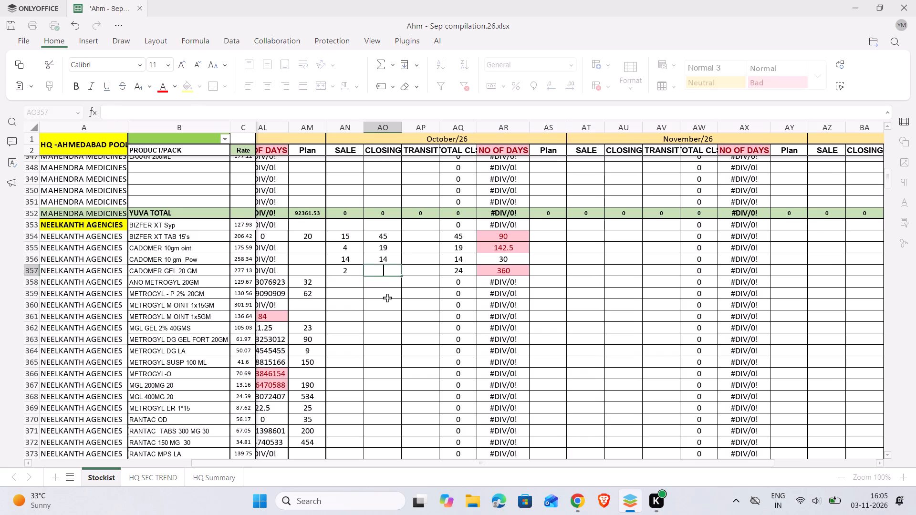
key("Left")
key("BackSpace")
key("Up")
key("BackSpace")
key("Right")
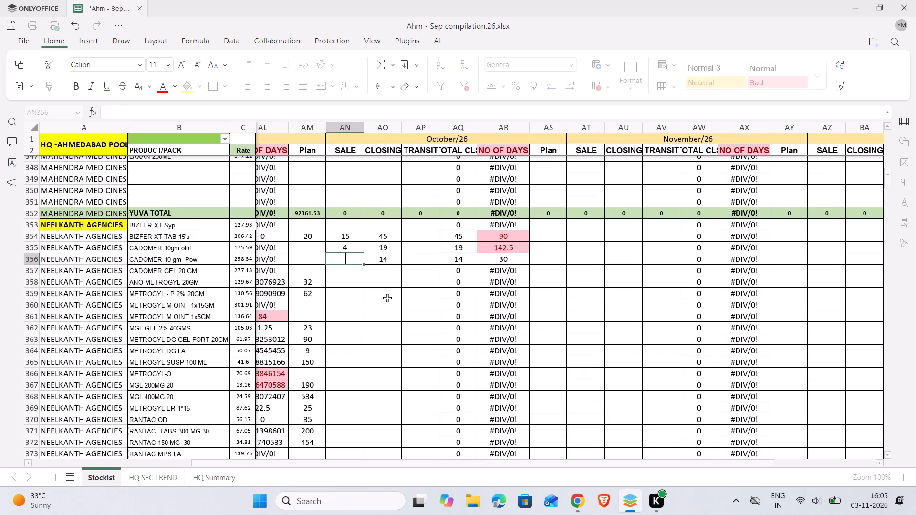
key("BackSpace")
key("Up")
key("BackSpace")
key("Left")
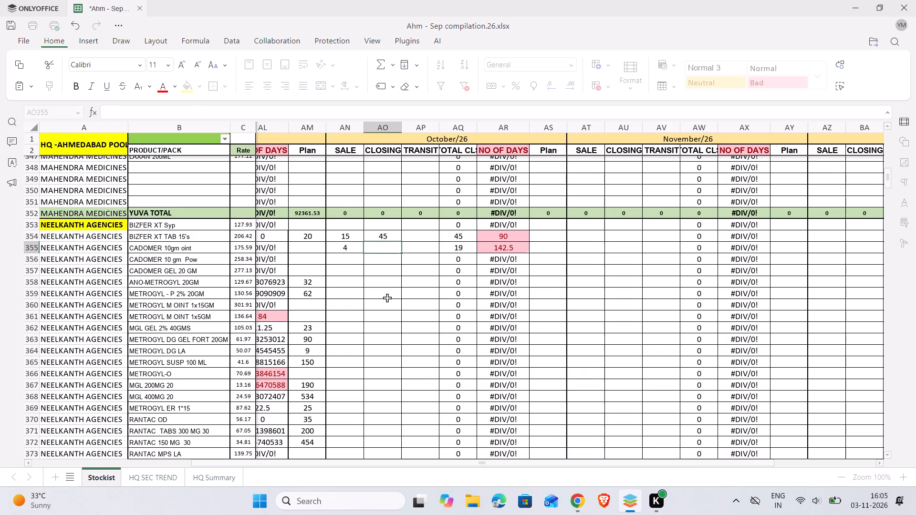
key("BackSpace")
key("Up")
key("BackSpace")
key("Right")
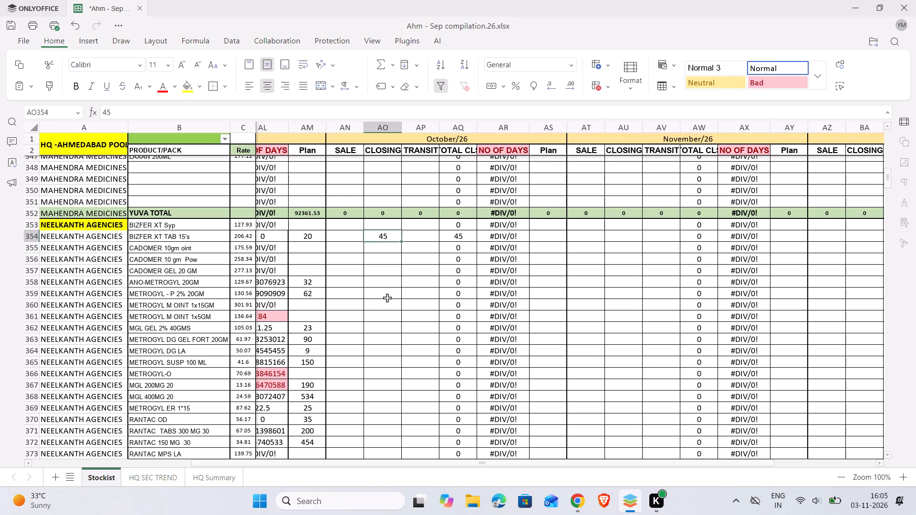
key("BackSpace")
Save the workbook with the cleared NEELKANTH AGENCIES entries.
key("ctrl+s")
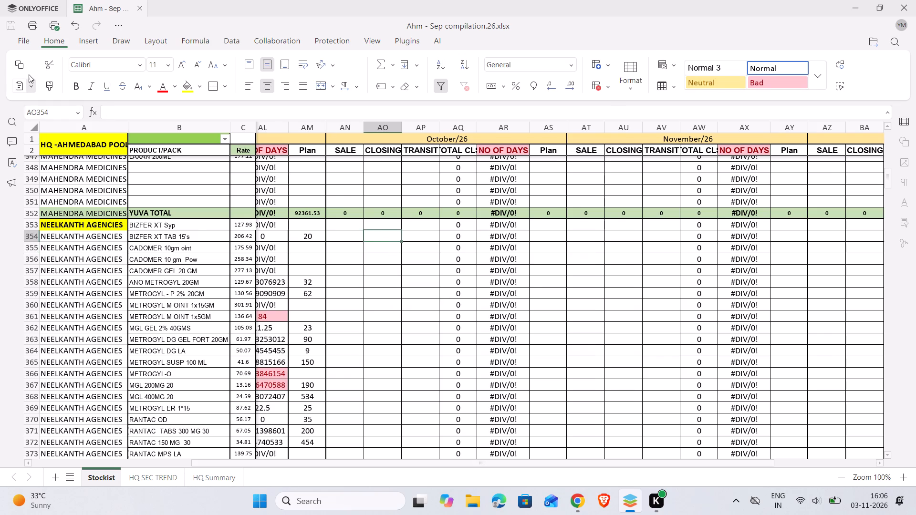
Open the workbook's file management options.
left_click(28, 45)
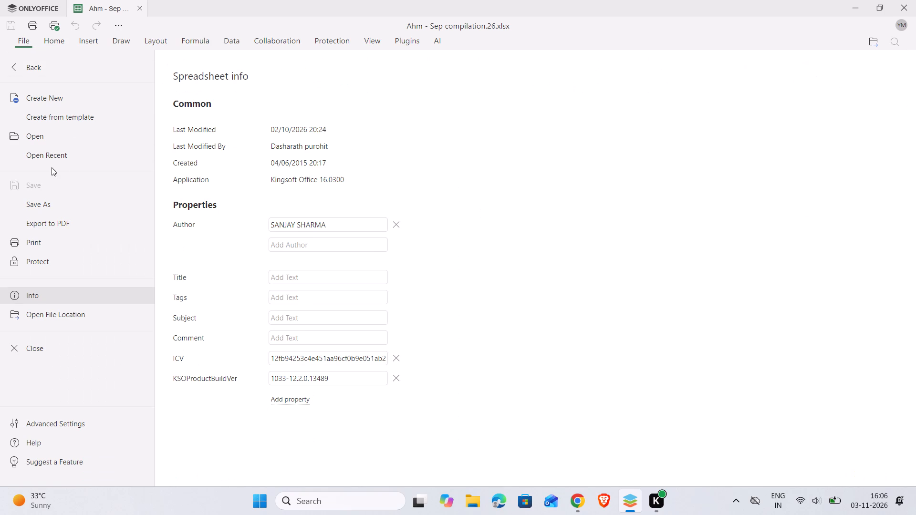
Save a copy of the workbook in the Downloads folder under the file name "Ahm - October compilation.26".
left_click(59, 201)
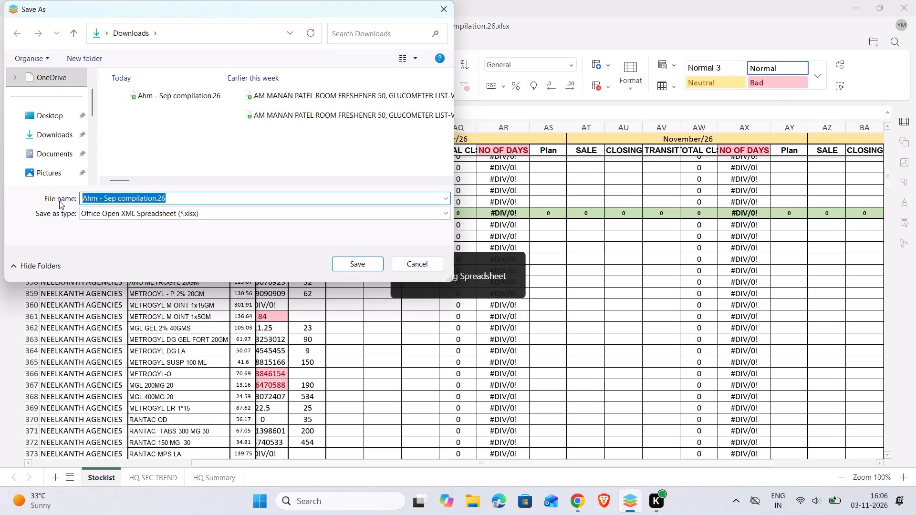
left_click(117, 199)
key("BackSpace")
key("BackSpace")
key("BackSpace")
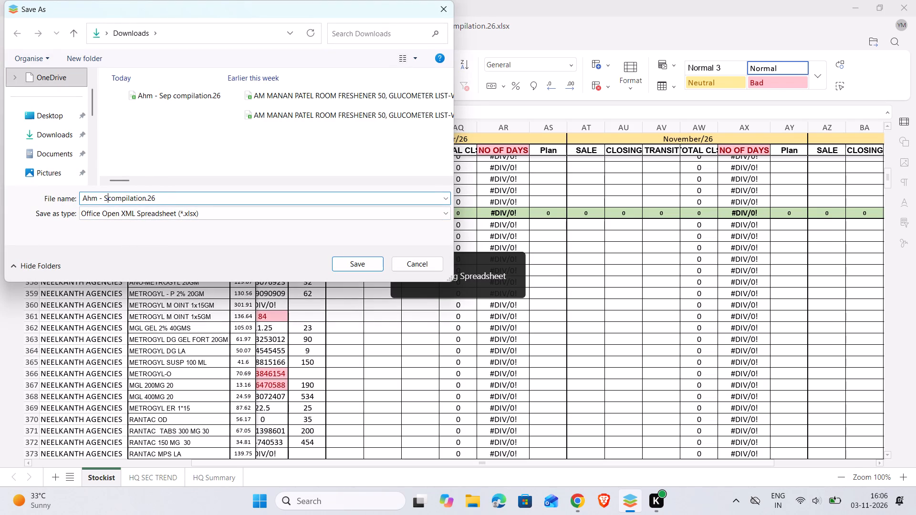
key("BackSpace")
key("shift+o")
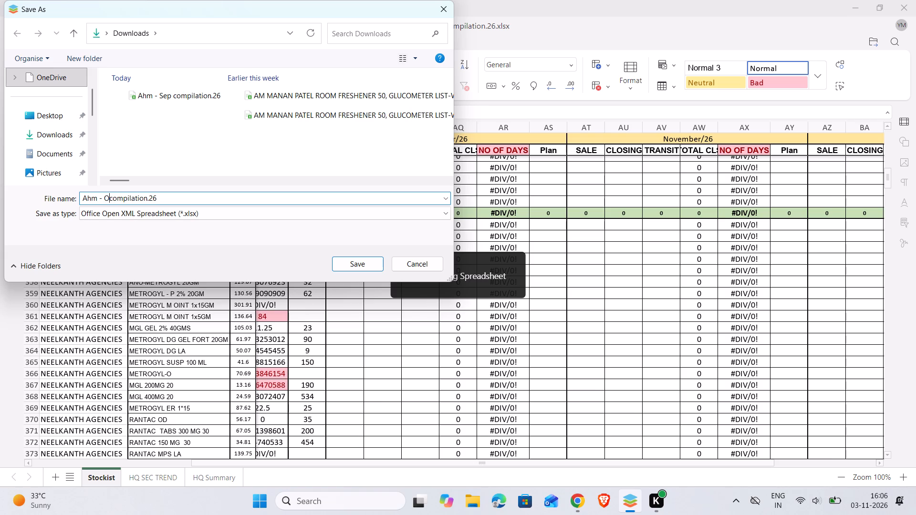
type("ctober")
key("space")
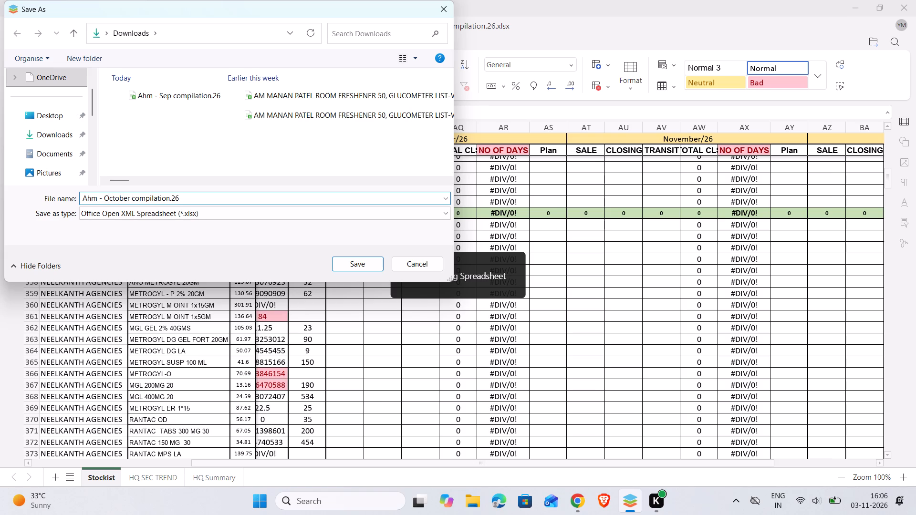